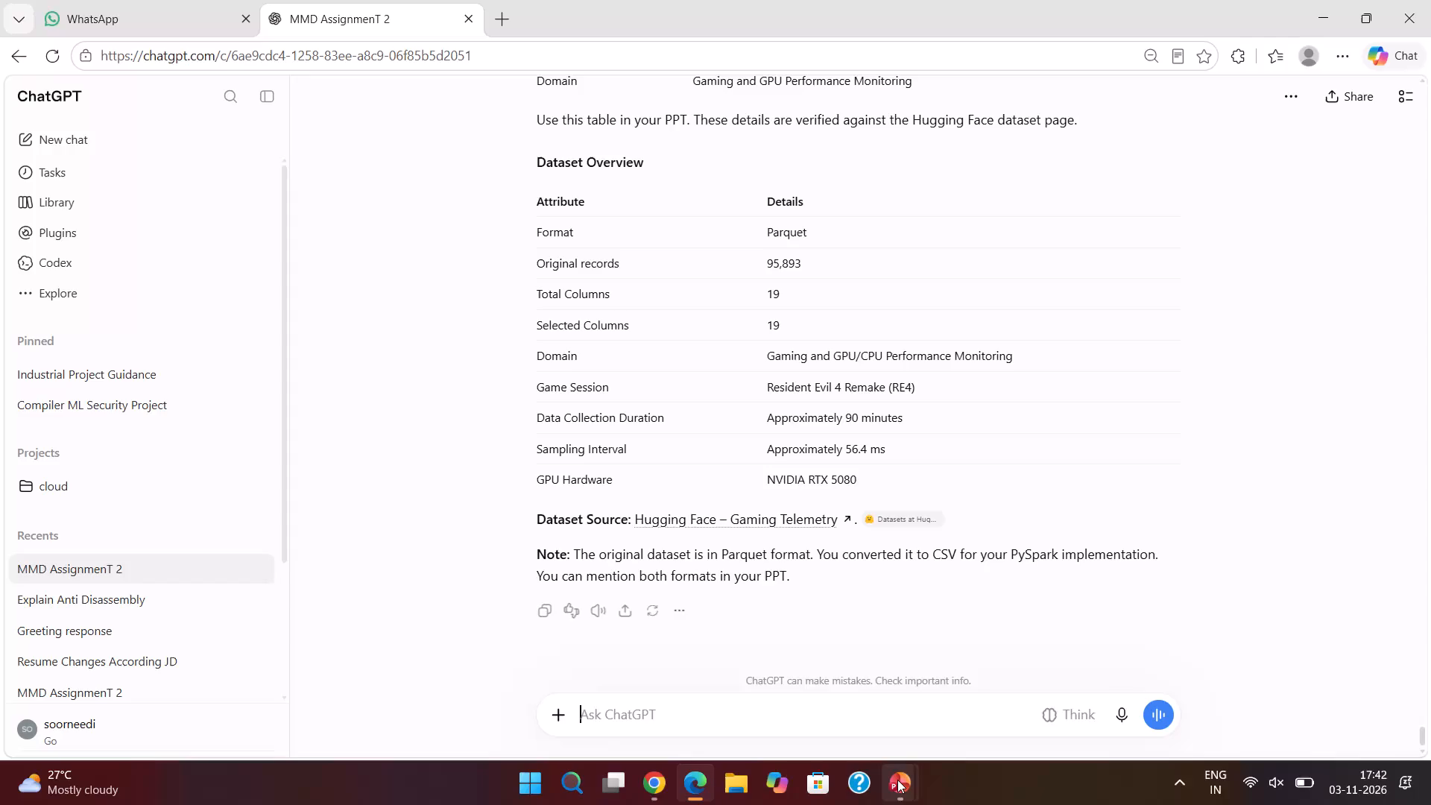
left_click(972, 691)
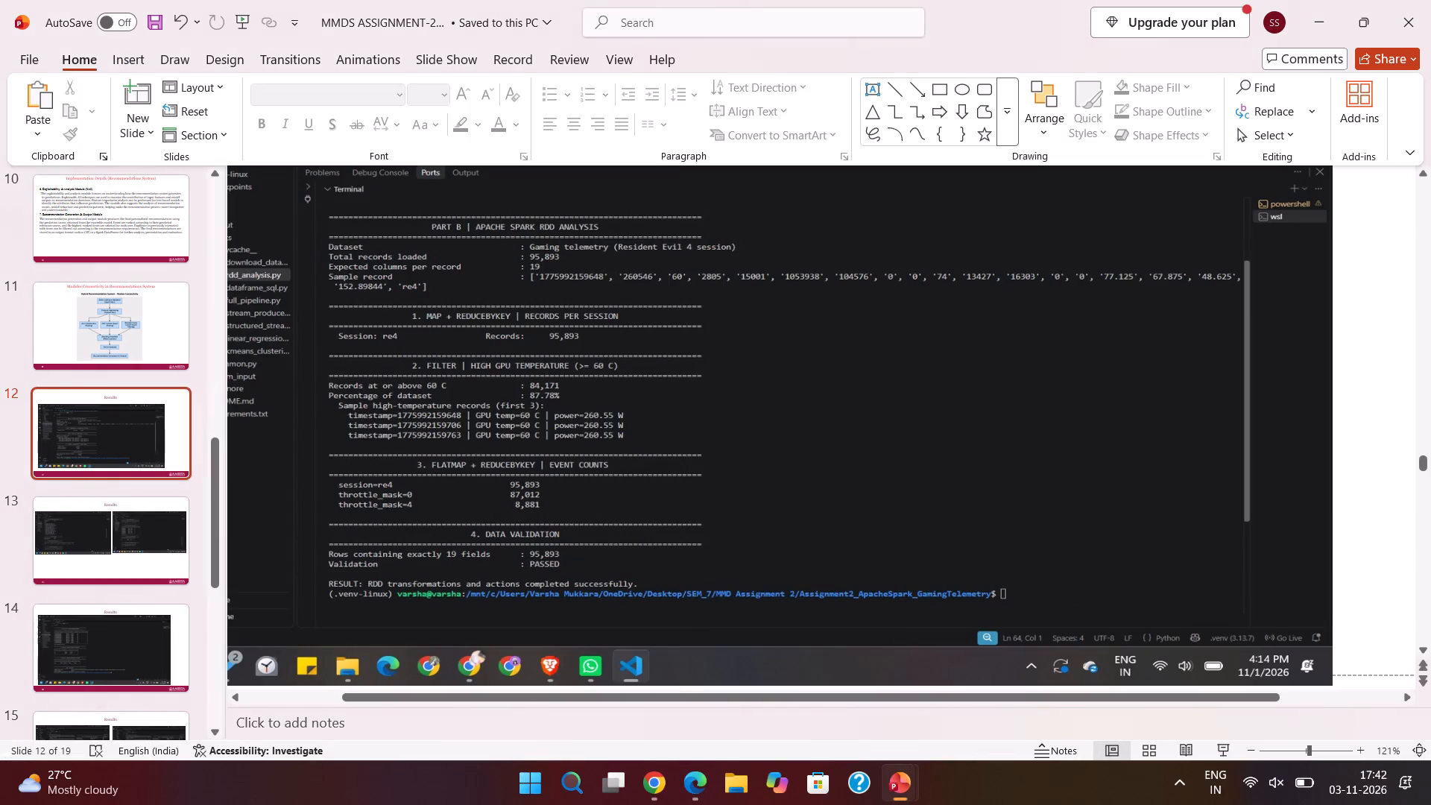
scroll(103, 368, "up", 8)
left_click(101, 375)
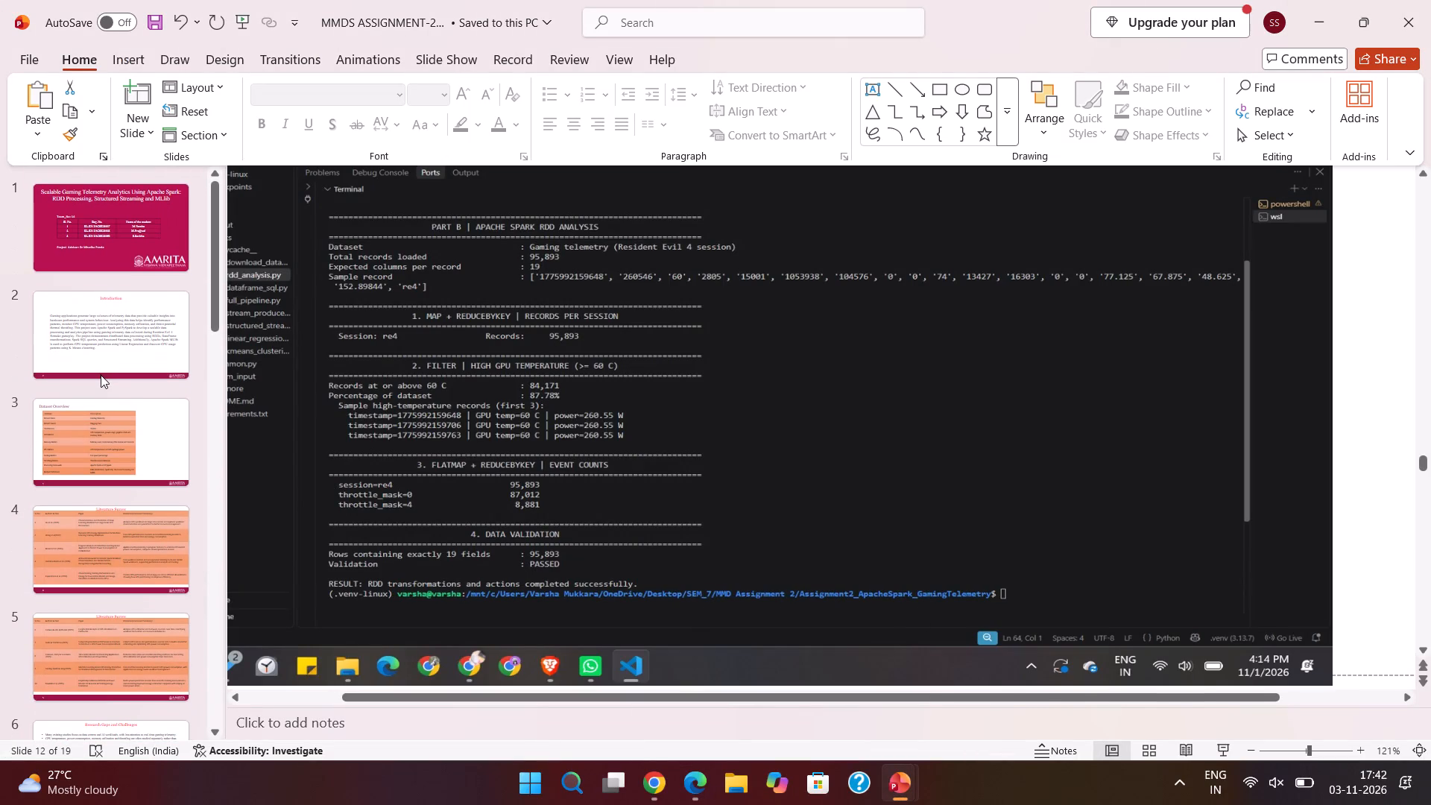
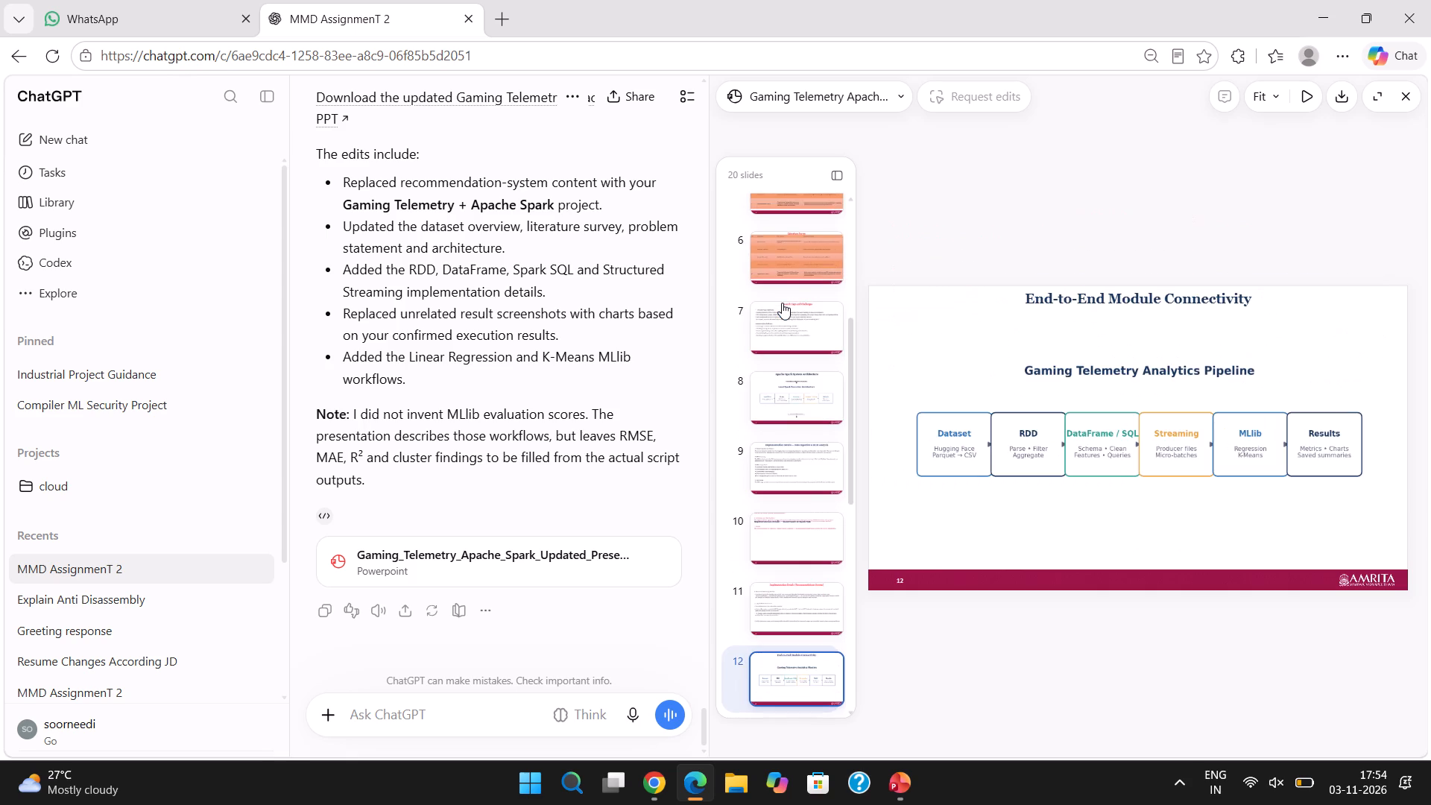
Examine the generated deck's results and closing slides, 13 to 20, and go back over slides 18 to 15.
key("Down")
key("Down")
key("Up")
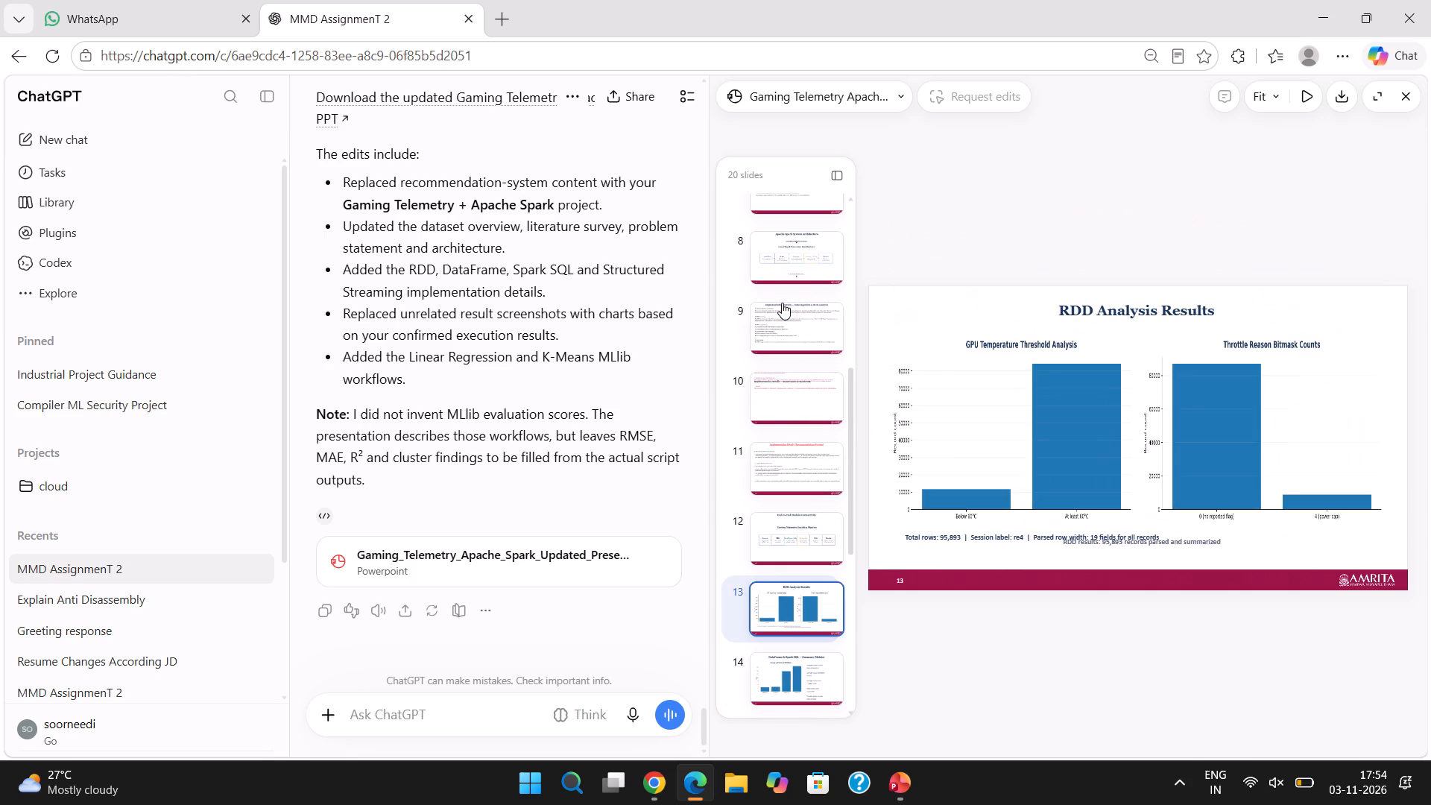
key("Down")
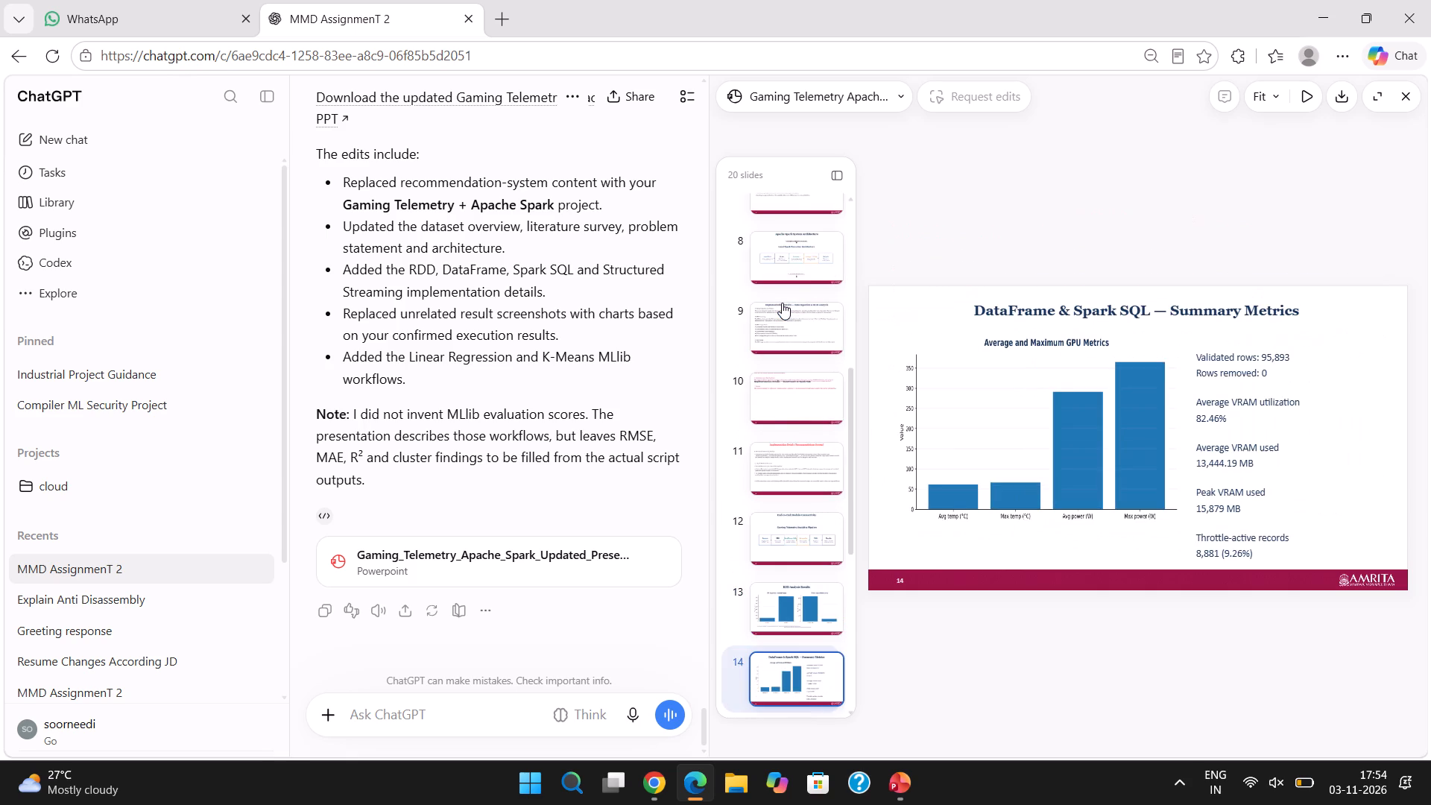
key("Down")
key("Down")
key("Down")
key("Down")
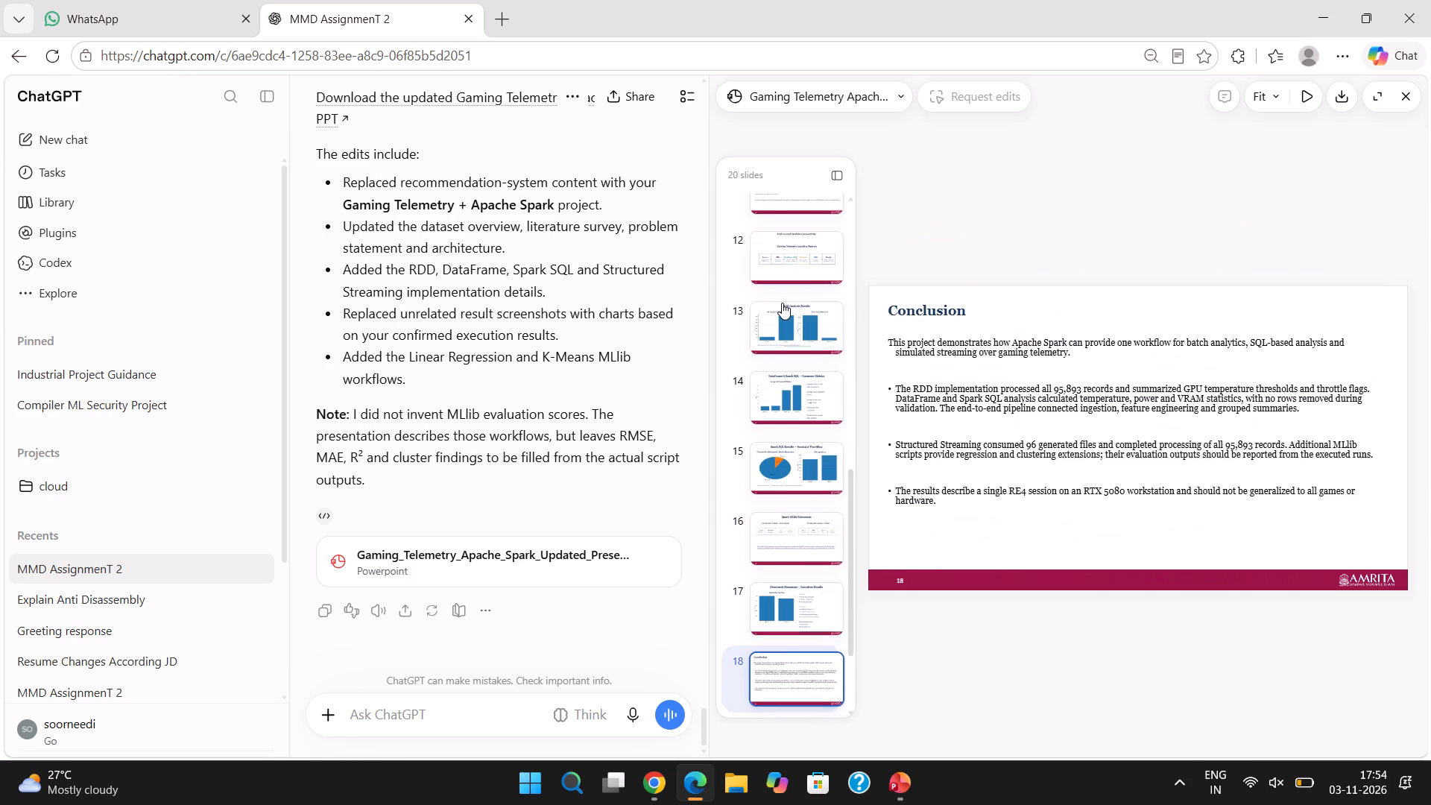
key("Down")
key("Down")
key("Down")
key("Down")
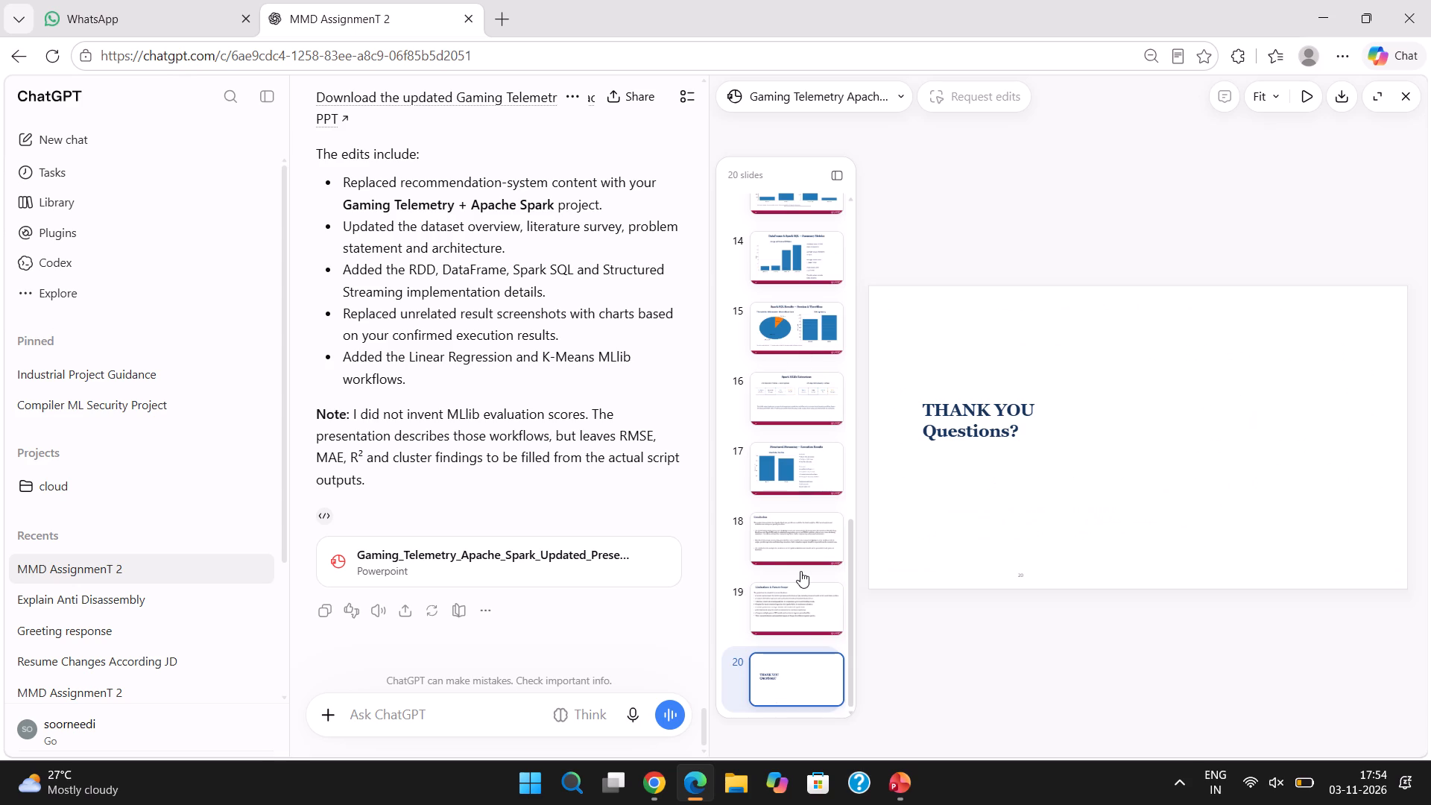
left_click(800, 571)
left_click(781, 480)
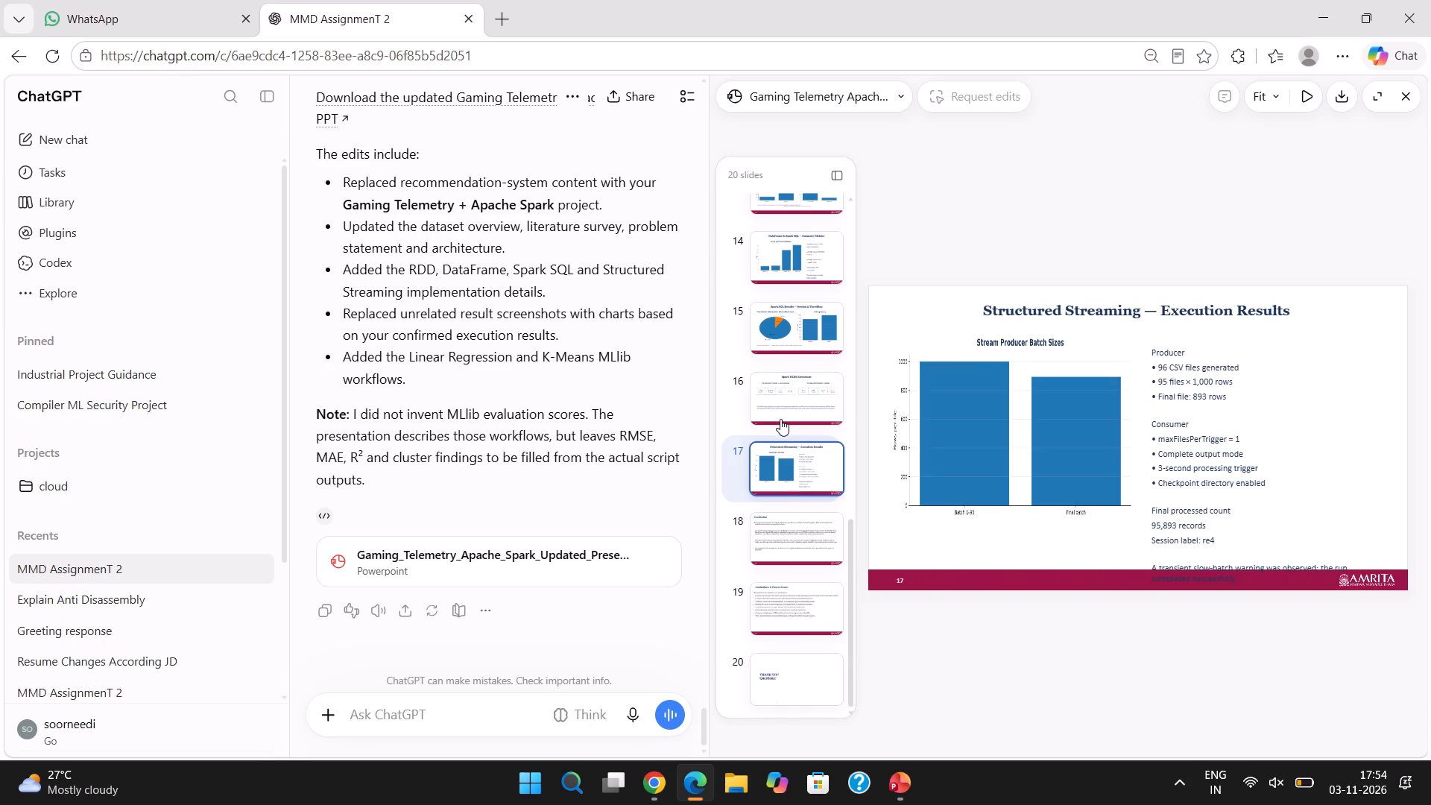
left_click(780, 419)
left_click(798, 302)
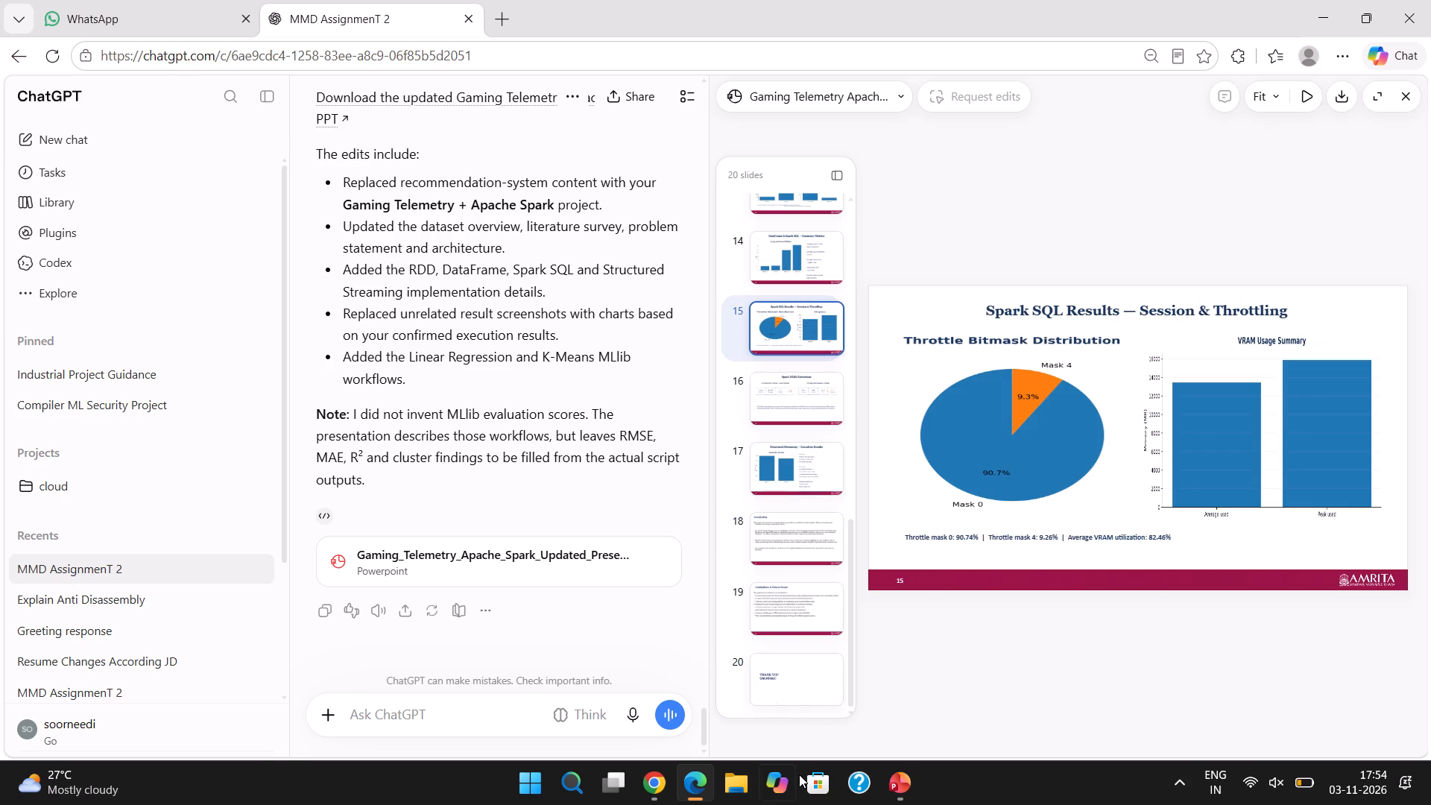
Switch to the MMDS ASSIGNMENT-2 presentation in PowerPoint and open slide 12, Results.
left_click(944, 669)
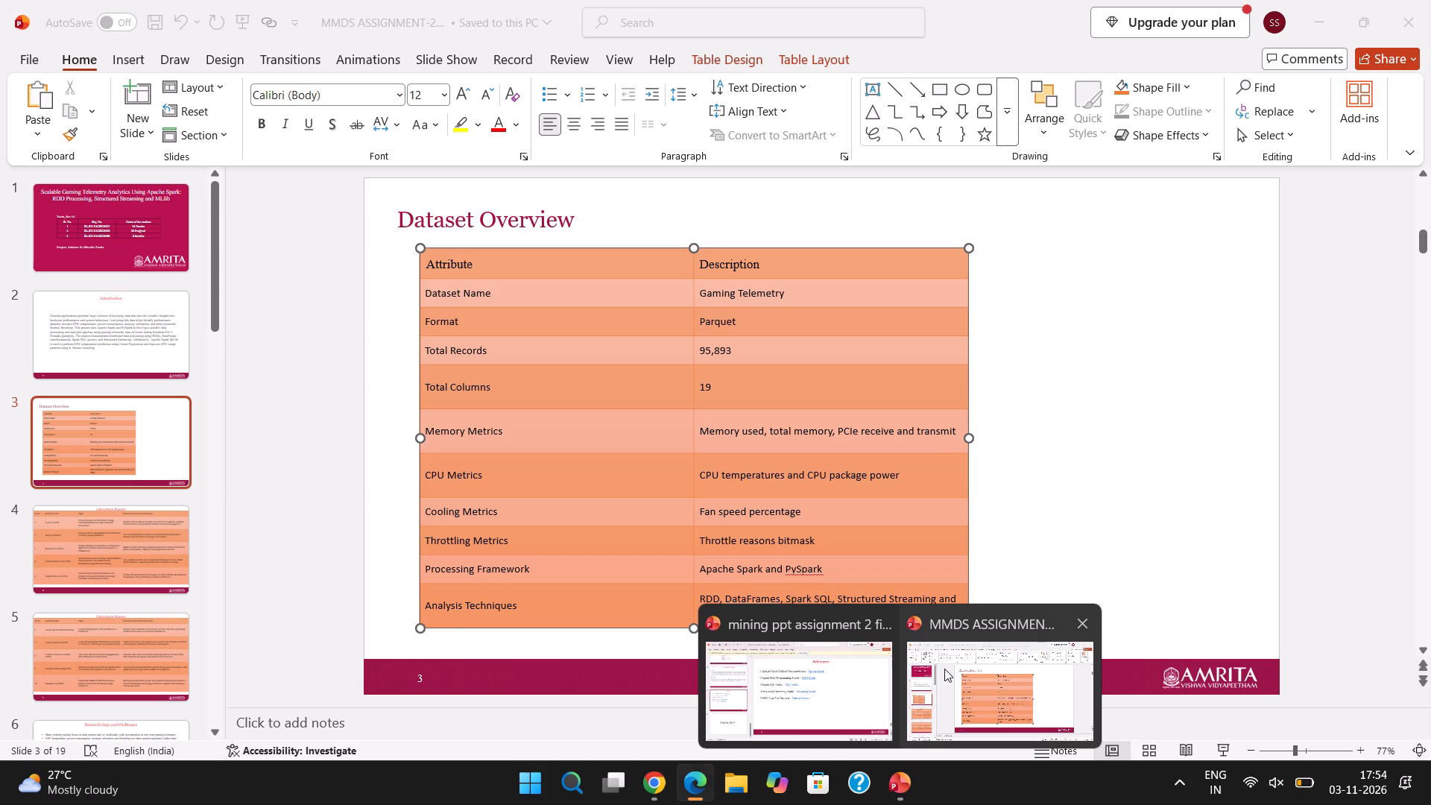
scroll(131, 552, "down", 8)
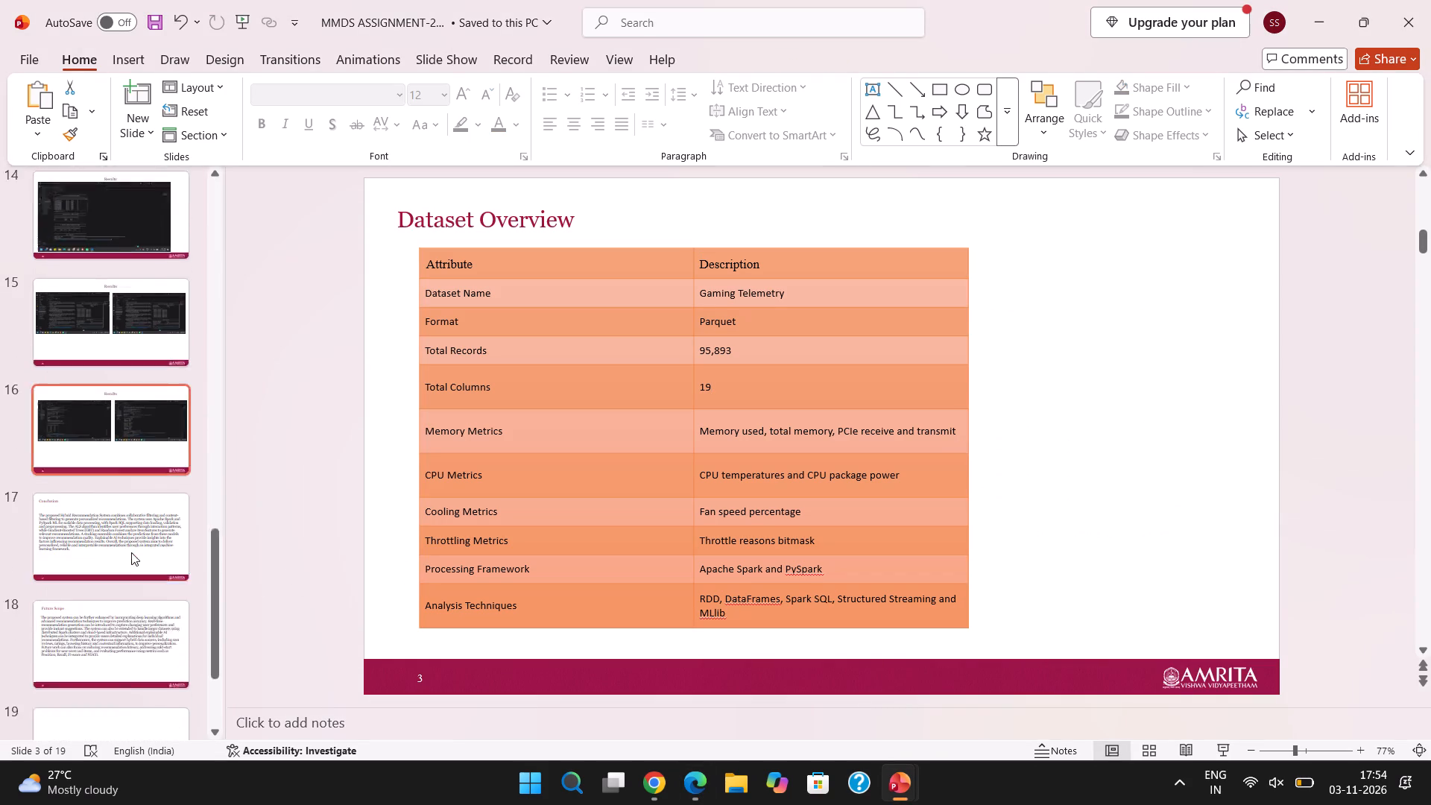
scroll(131, 552, "up", 3)
scroll(125, 281, "up", 1)
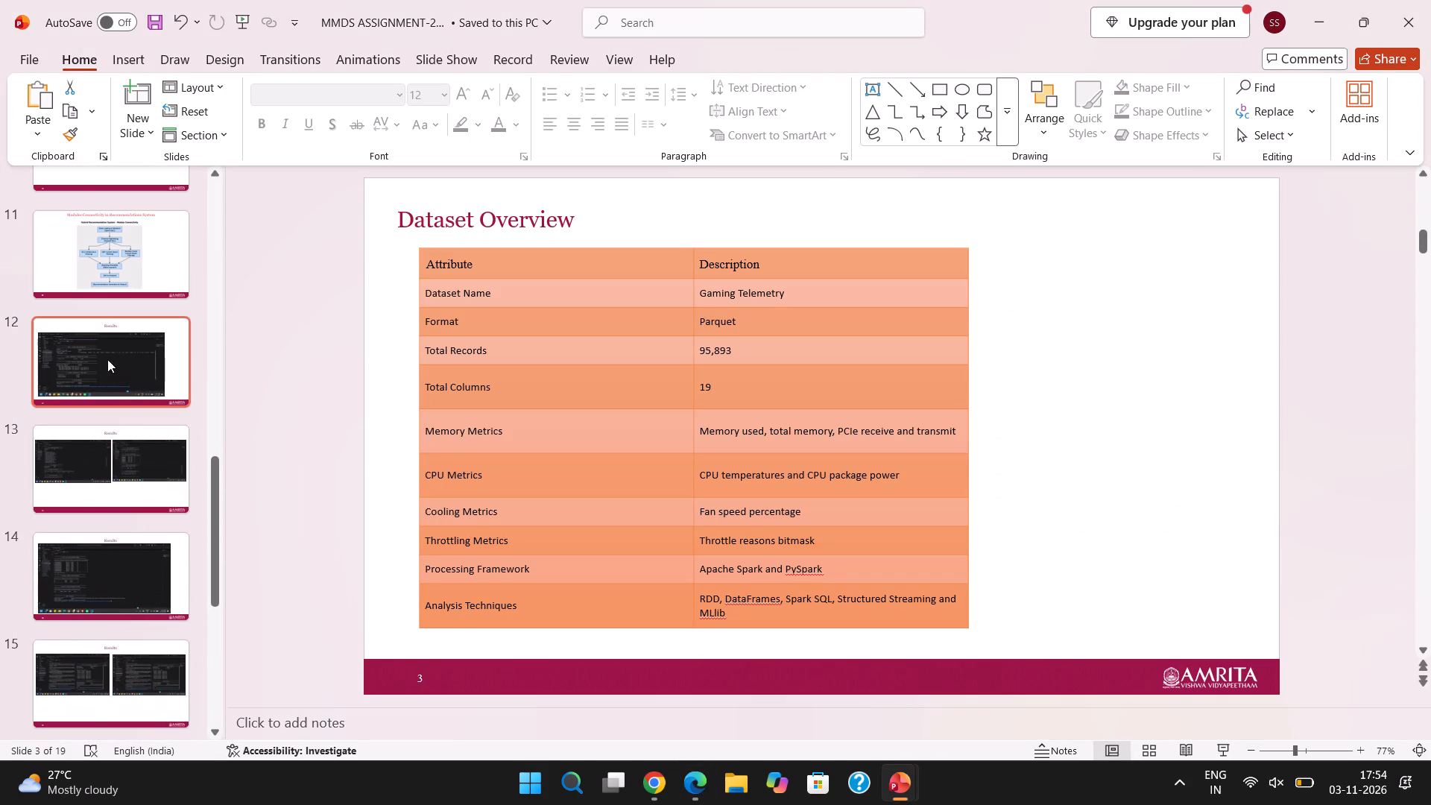
left_click(101, 370)
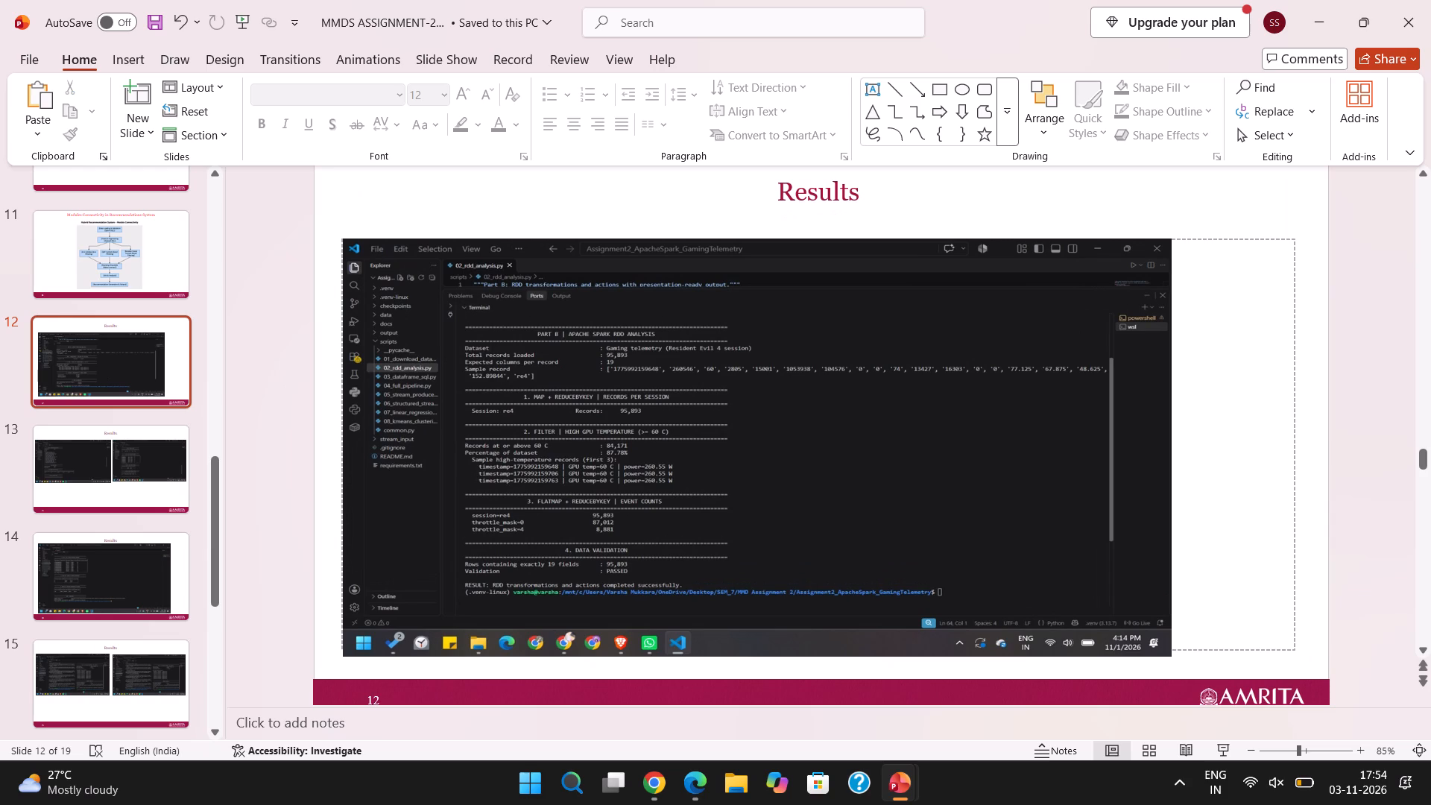
Crop the right side of the RDD analysis screenshot on slide 12, leaving it about 25.65 cm wide.
left_click(639, 501)
left_click(639, 501)
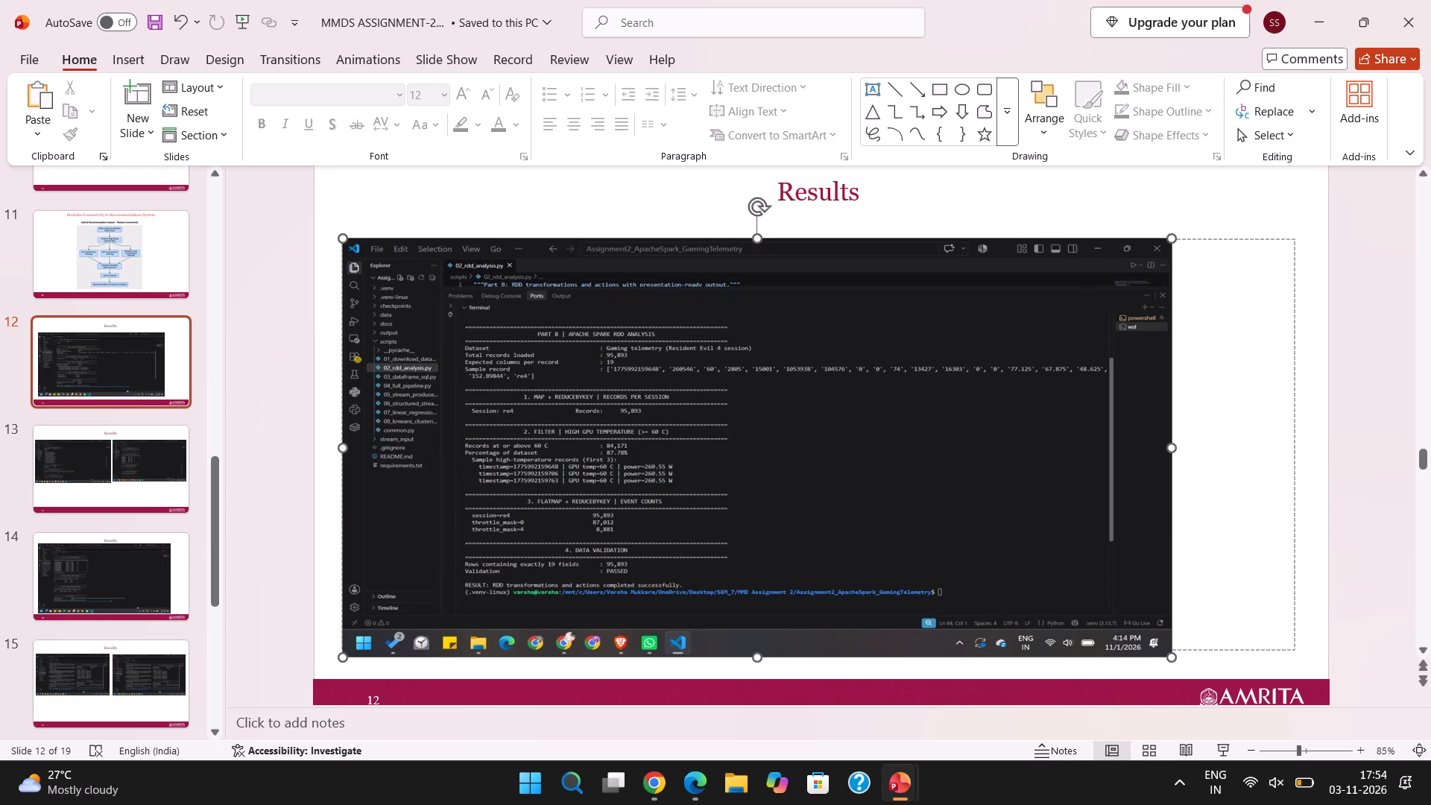
left_click(827, 413)
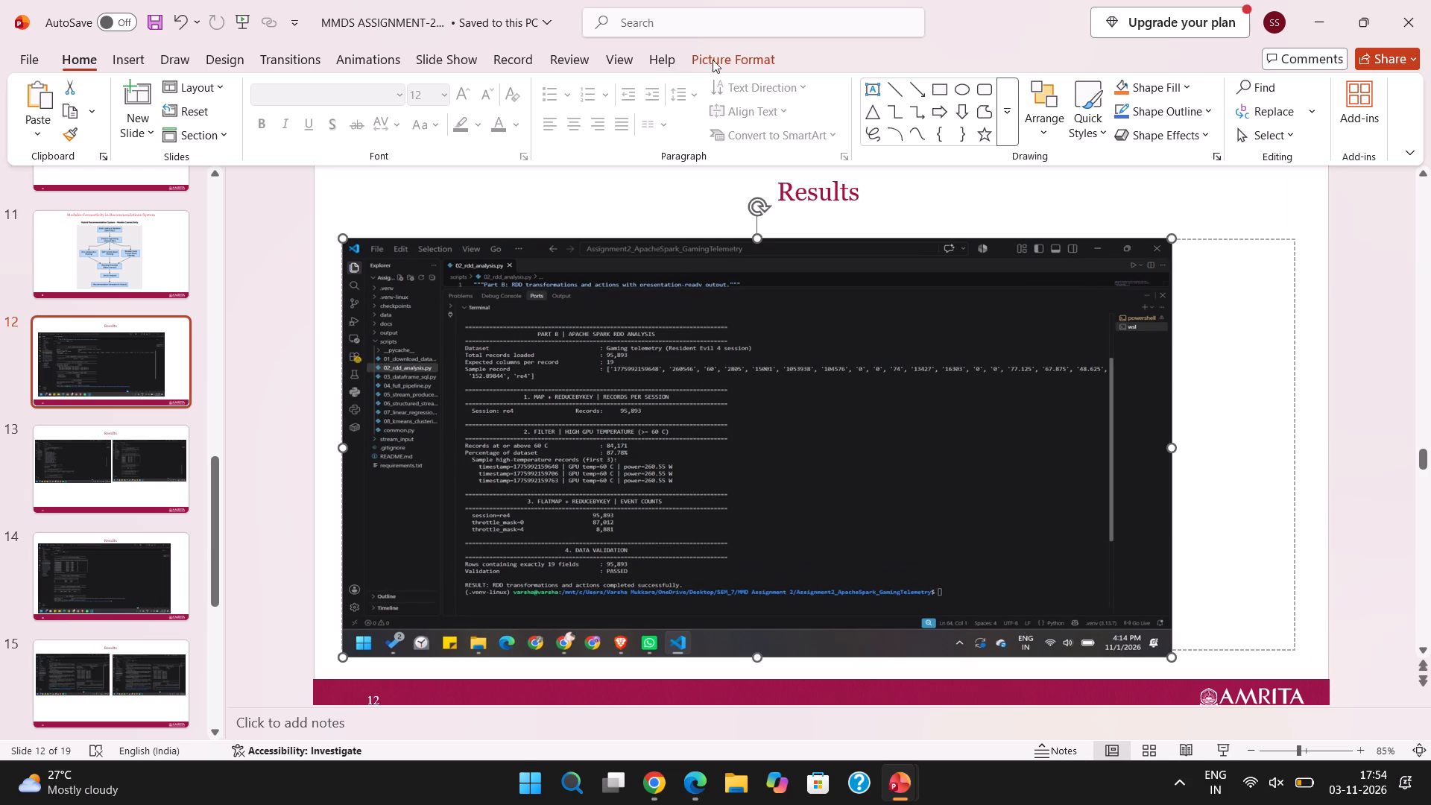
left_click(718, 60)
left_click(1195, 87)
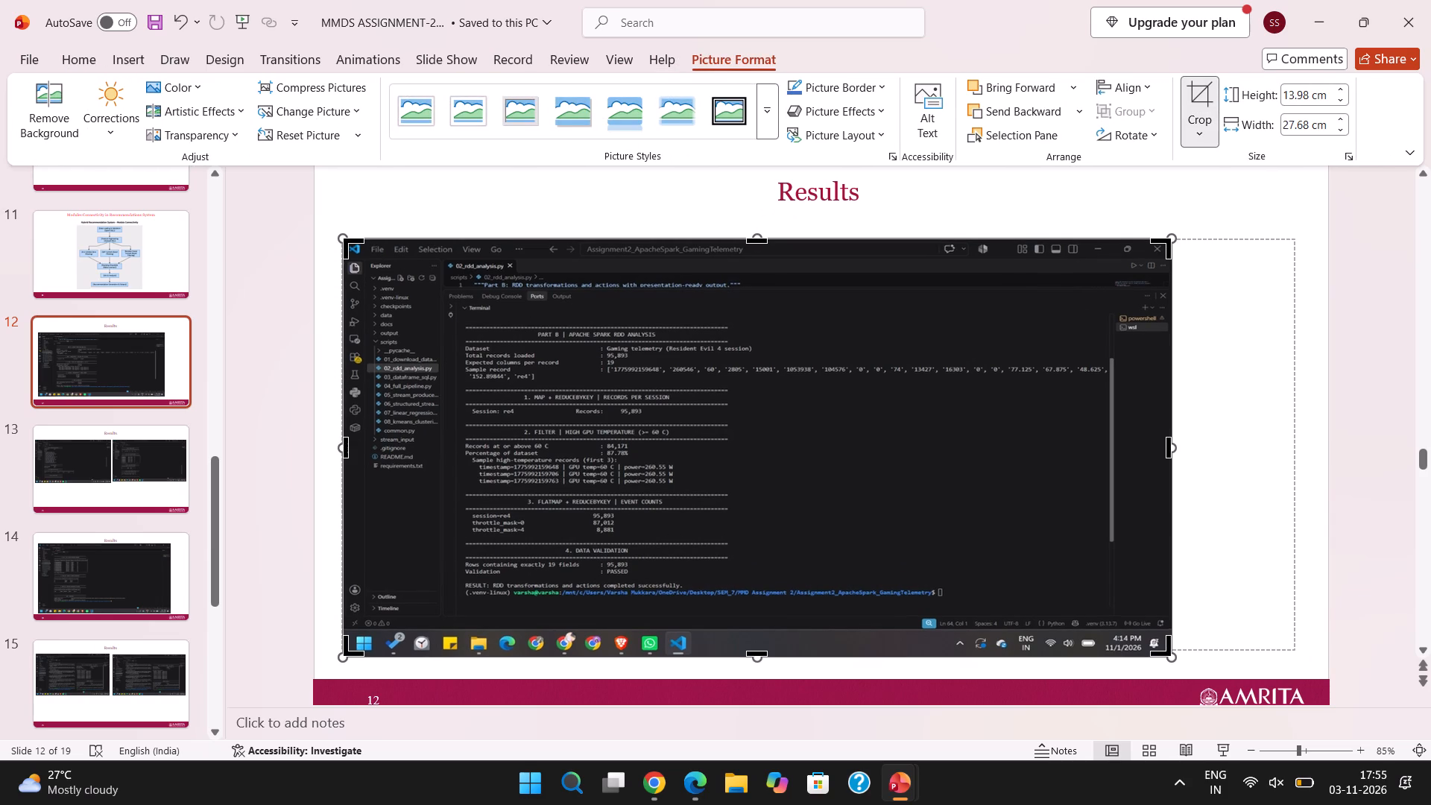
left_click_drag(1169, 449, 1120, 448)
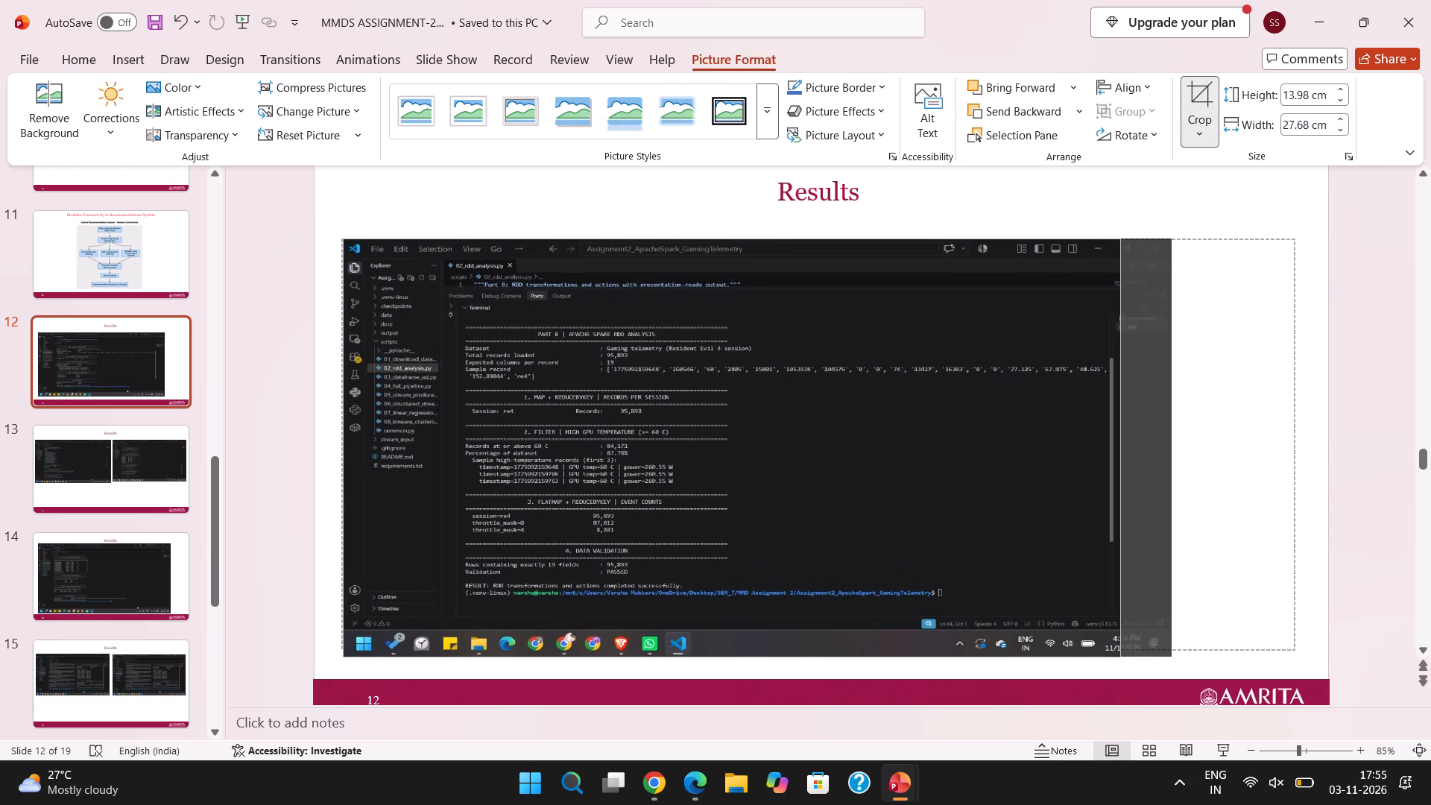
left_click_drag(1120, 448, 1110, 446)
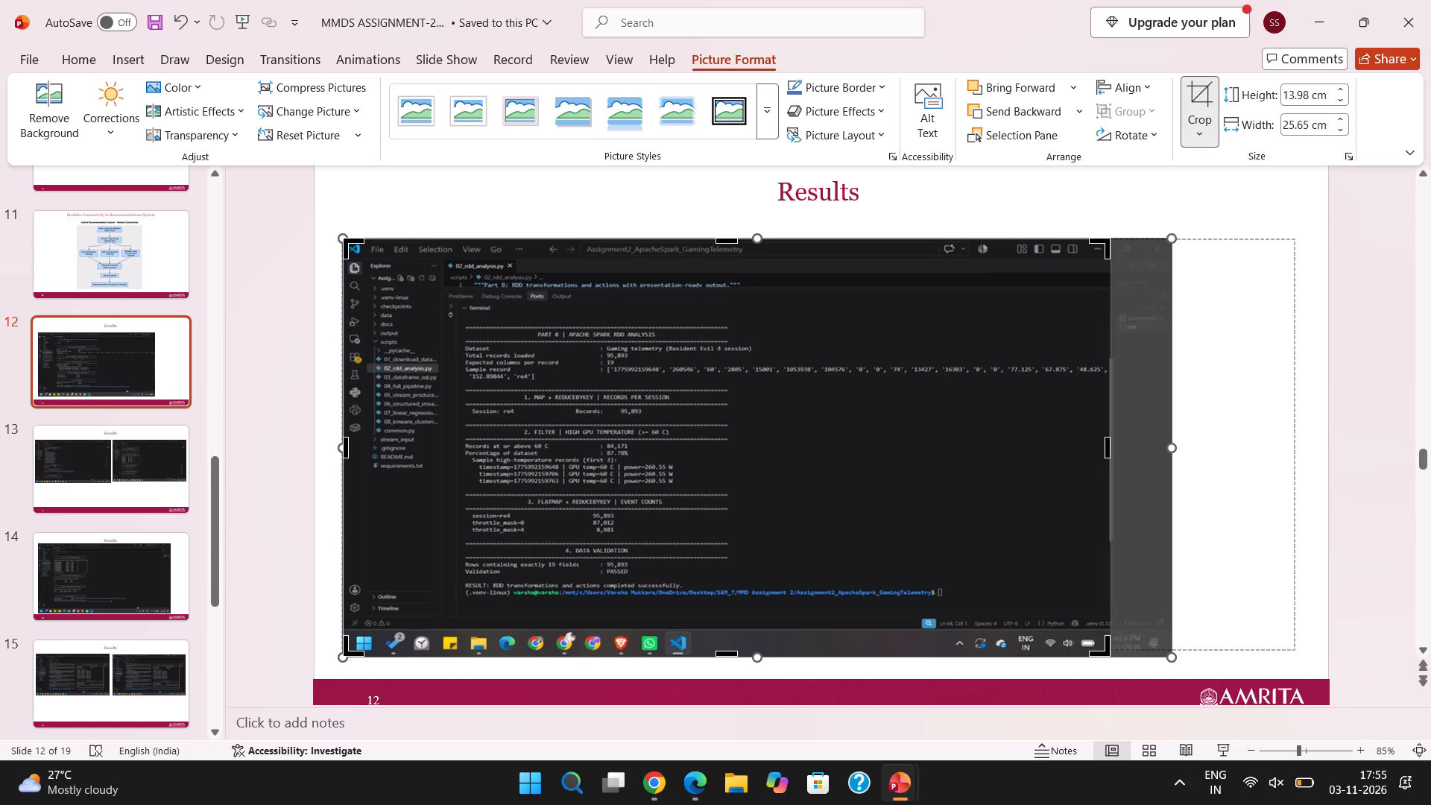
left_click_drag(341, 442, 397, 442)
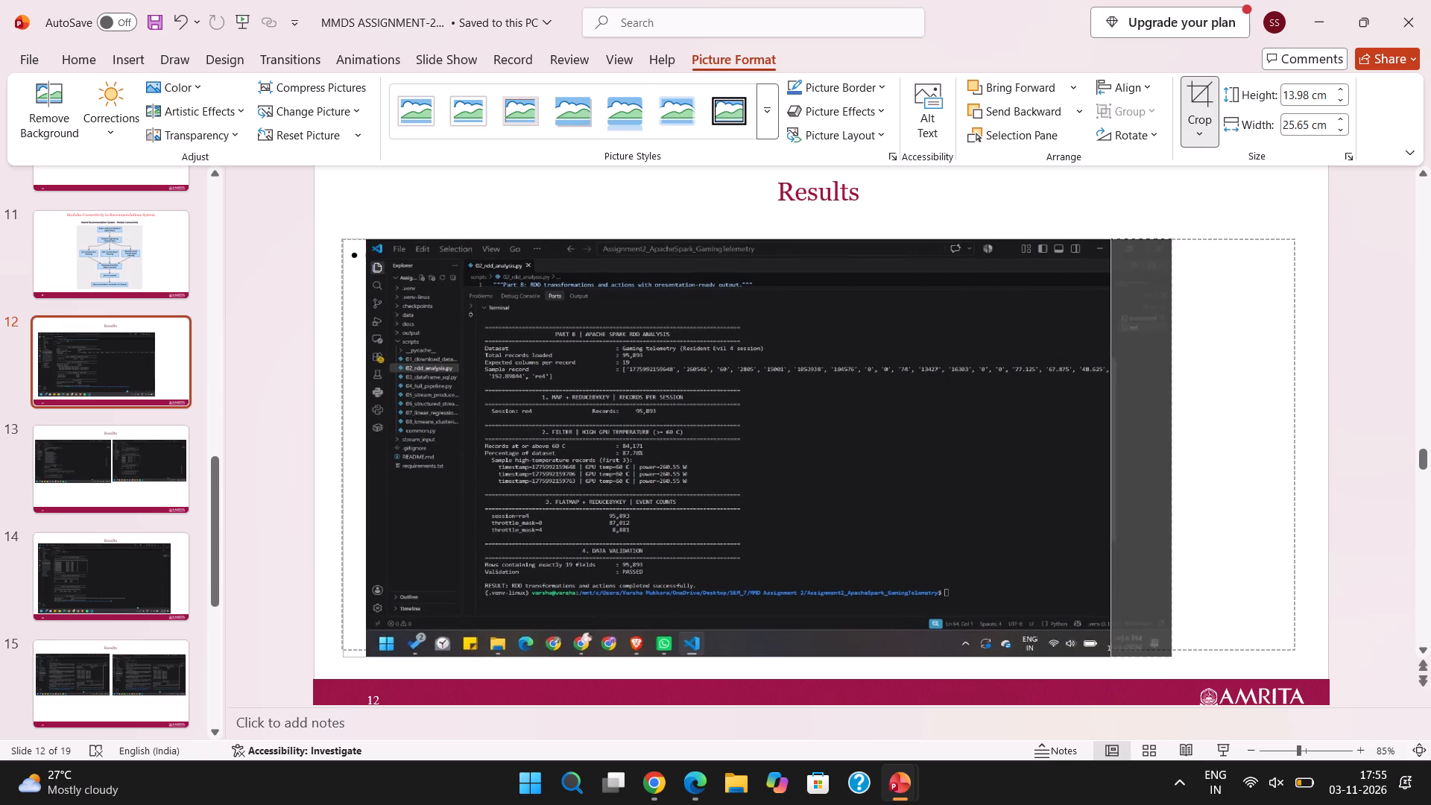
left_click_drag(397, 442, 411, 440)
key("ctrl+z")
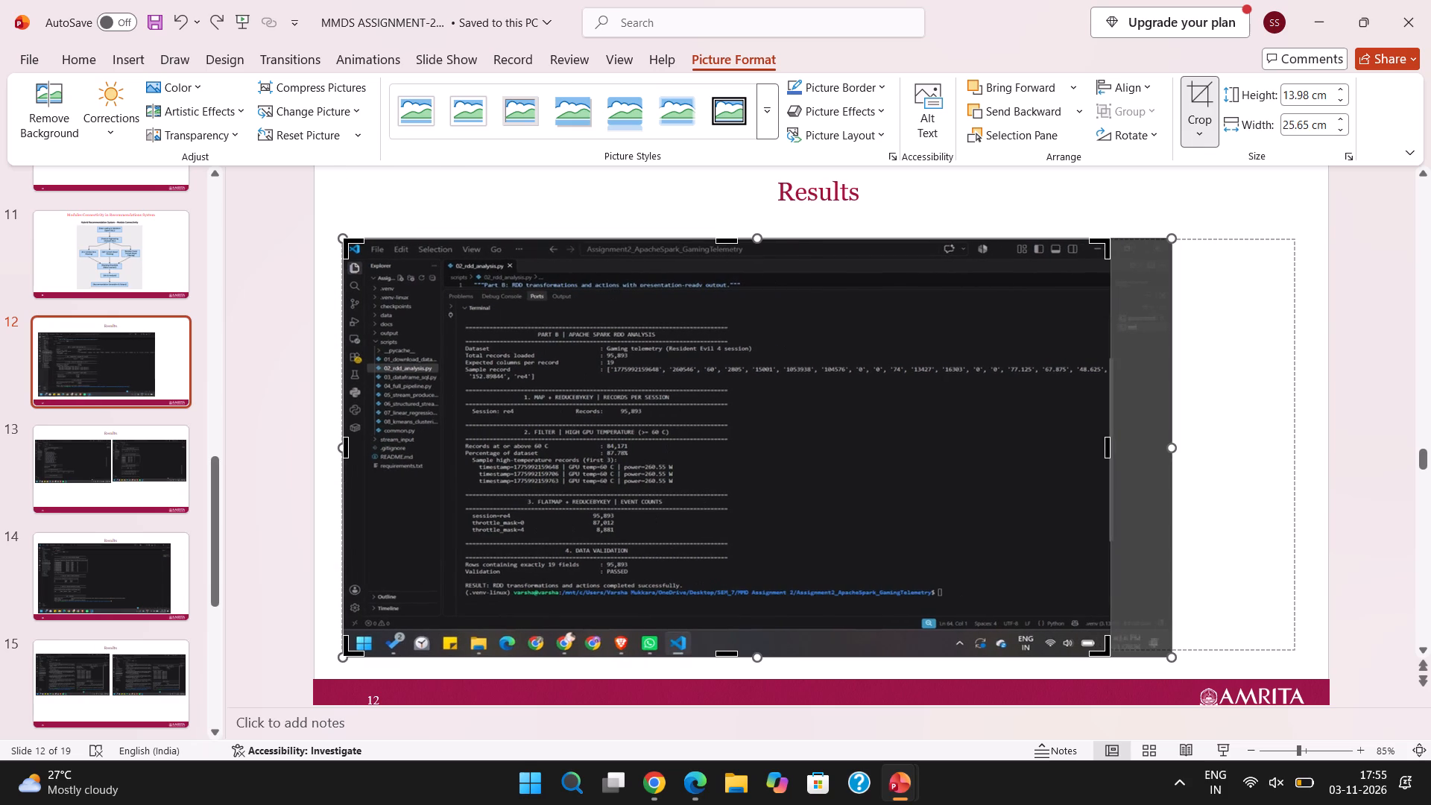
Crop the screenshot's left, top and bottom down to the terminal output, about 22.3 cm wide by 10.3 cm high.
left_click_drag(345, 444, 435, 446)
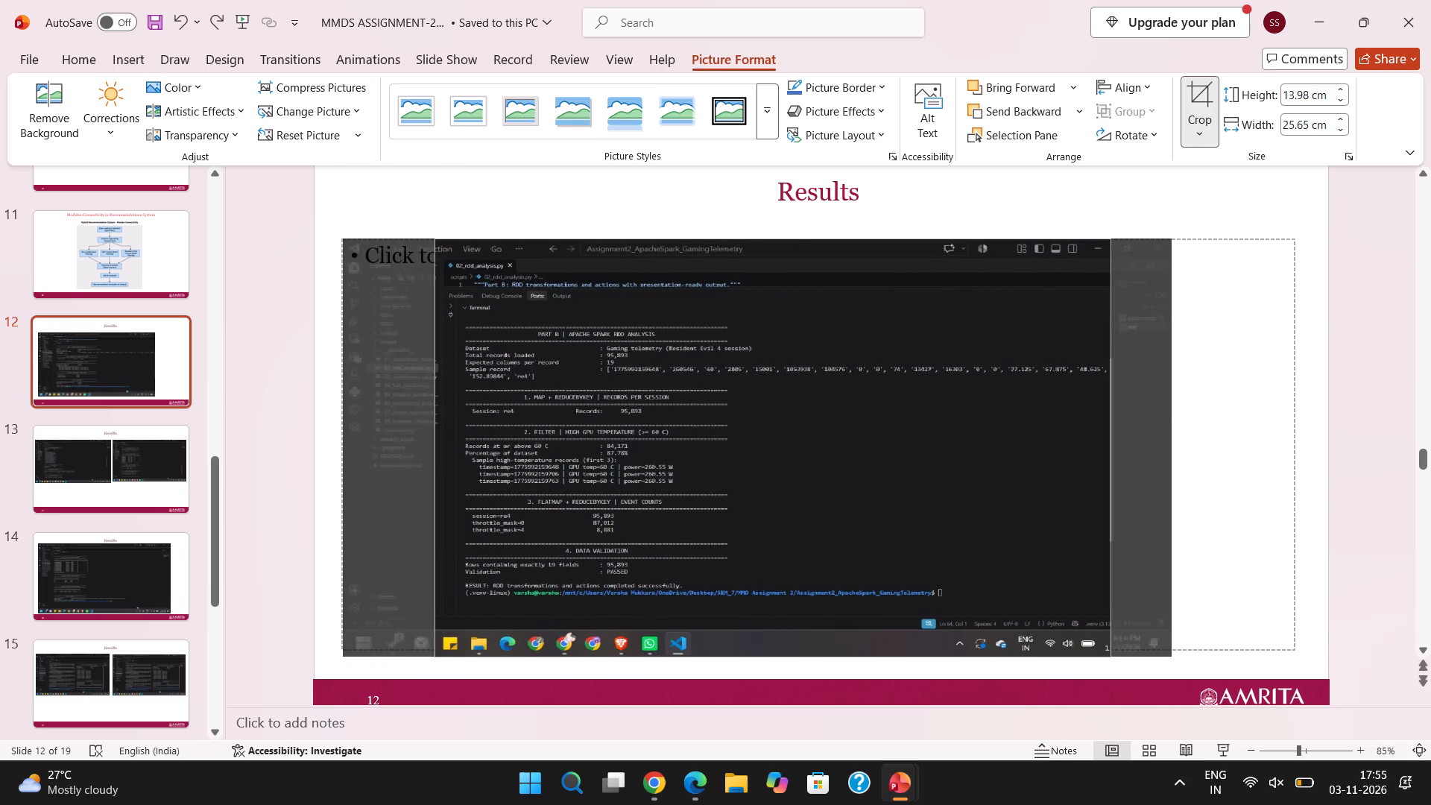
left_click_drag(435, 446, 442, 445)
left_click_drag(781, 241, 778, 285)
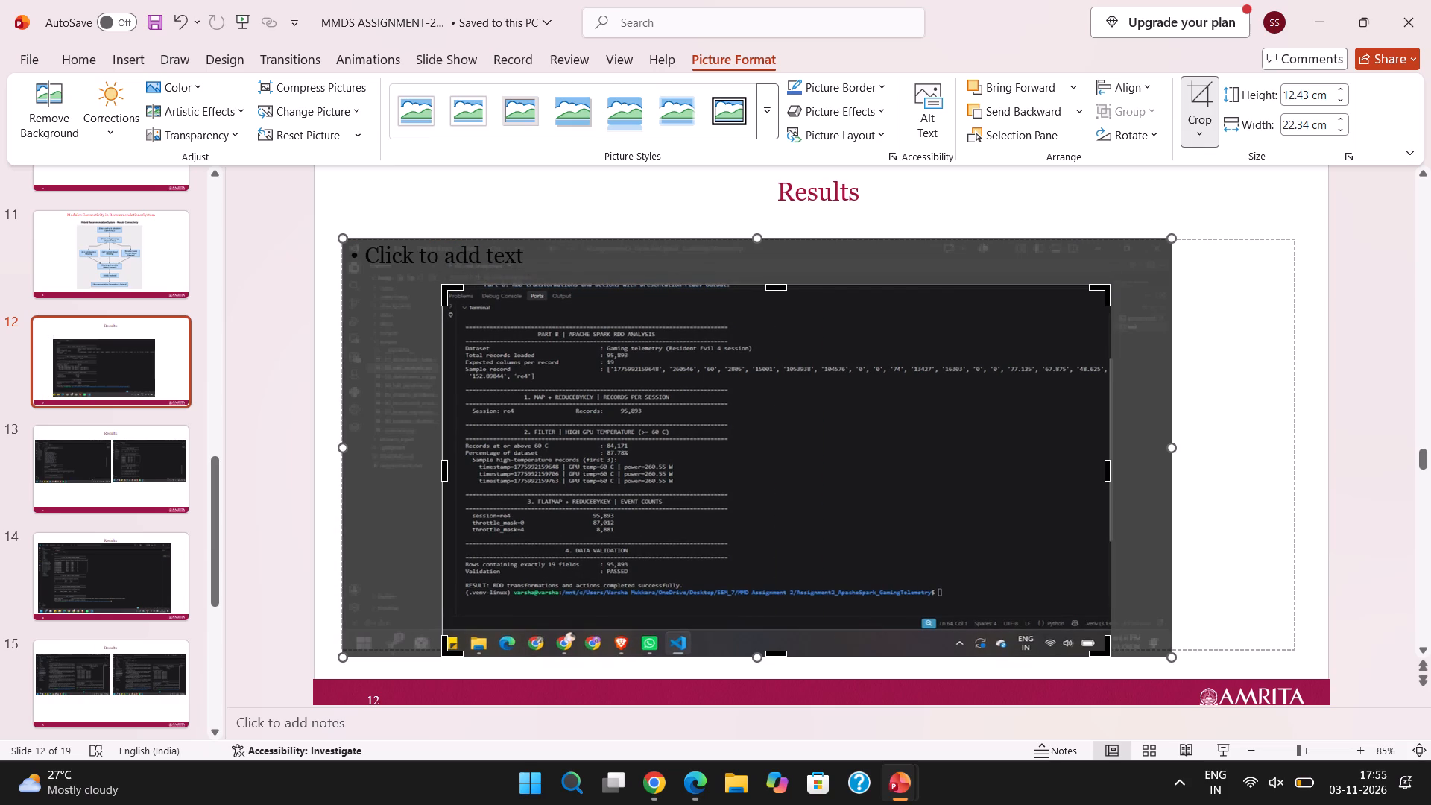
left_click_drag(776, 653, 794, 591)
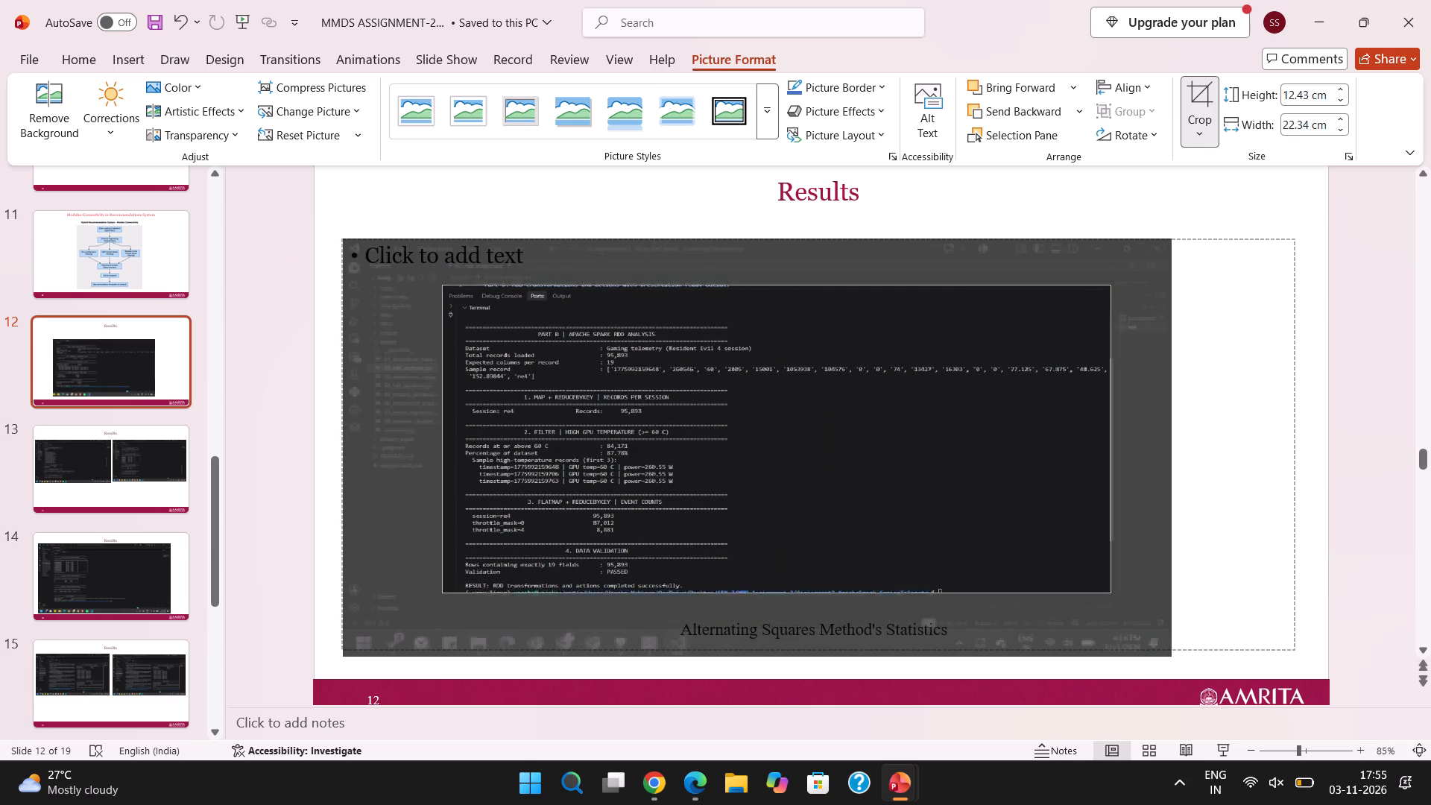
left_click_drag(794, 591, 796, 608)
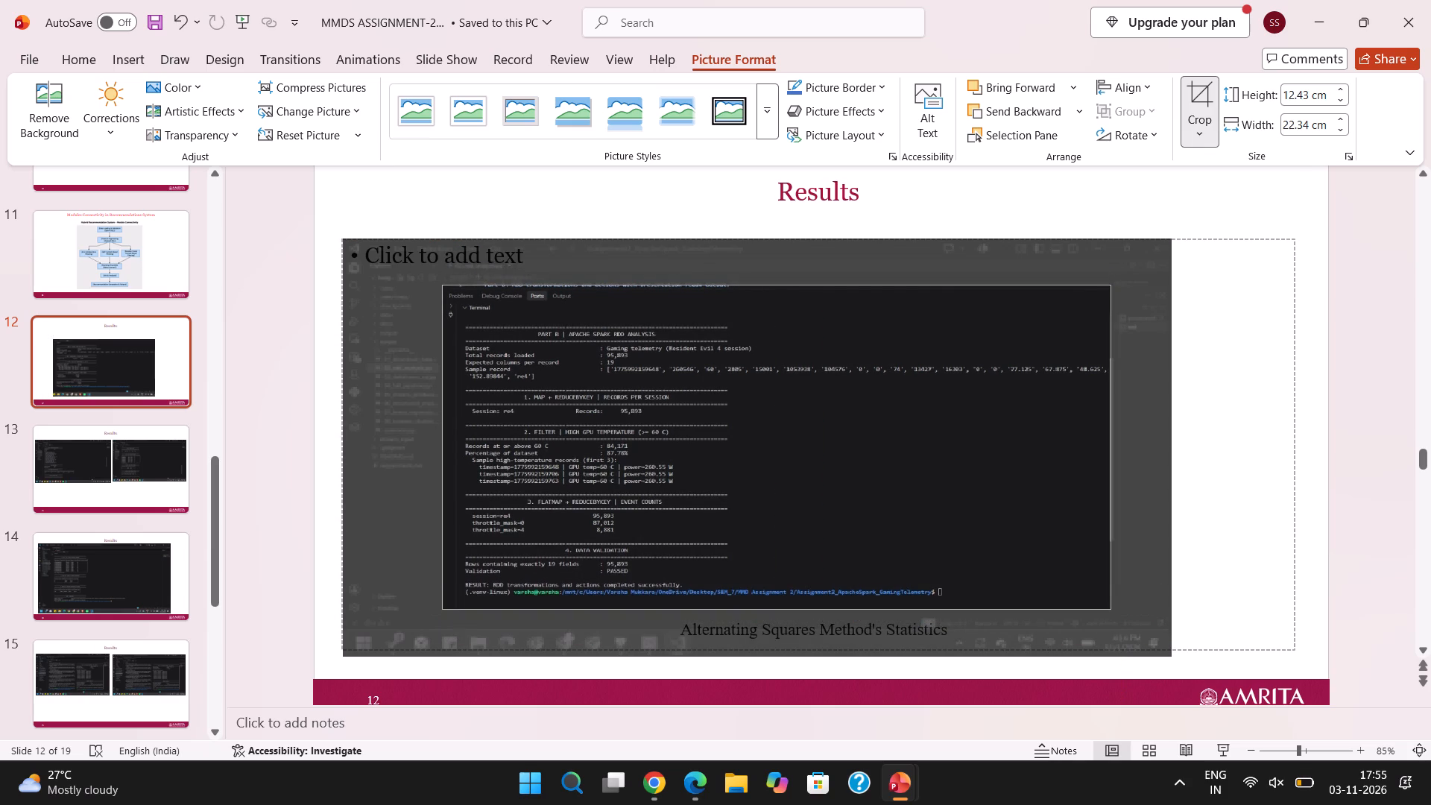
left_click_drag(796, 608, 796, 592)
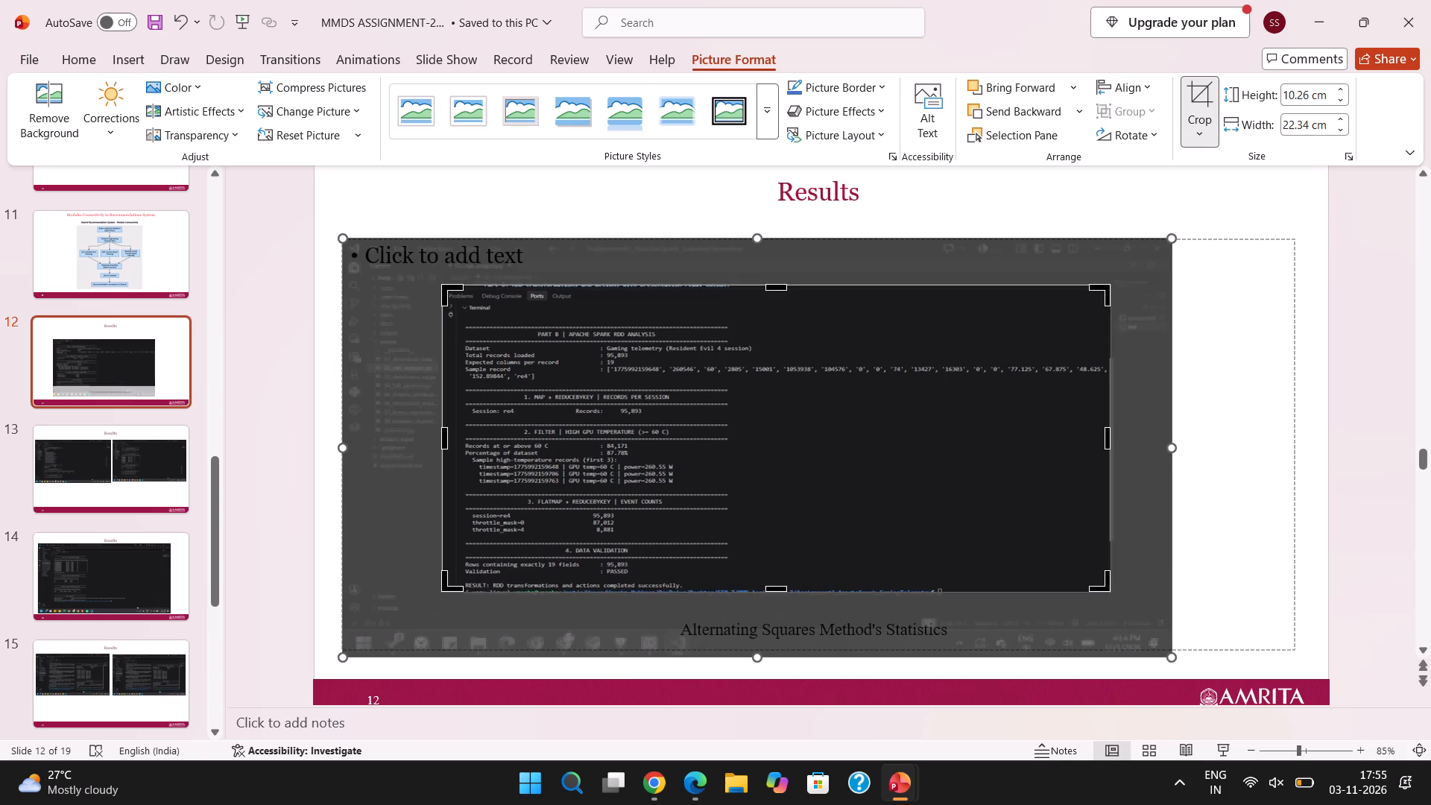
left_click(1228, 466)
Enlarge the cropped screenshot toward its upper-left corner and widen it rightward to fill most of the Results content area.
left_click(966, 436)
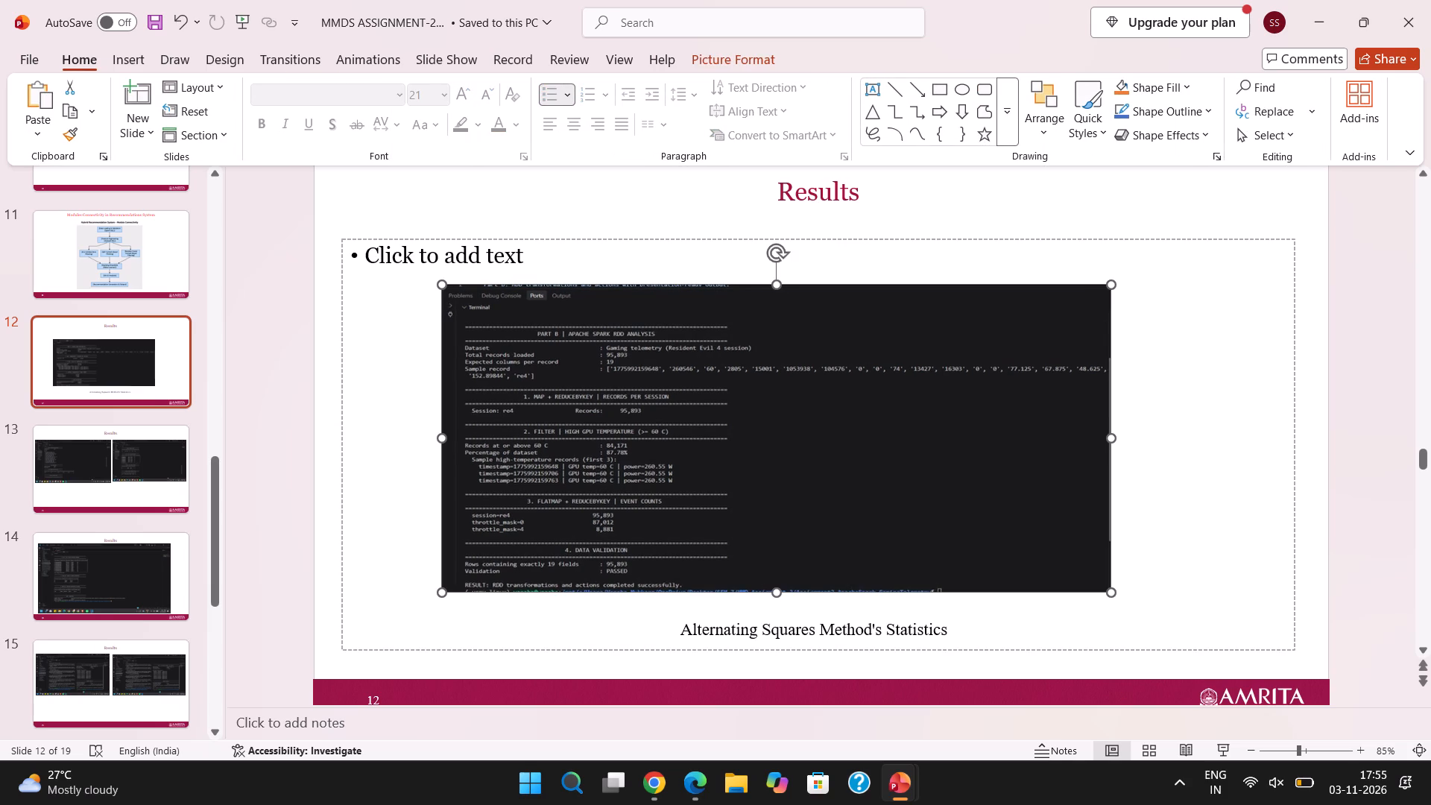
left_click_drag(443, 280, 356, 245)
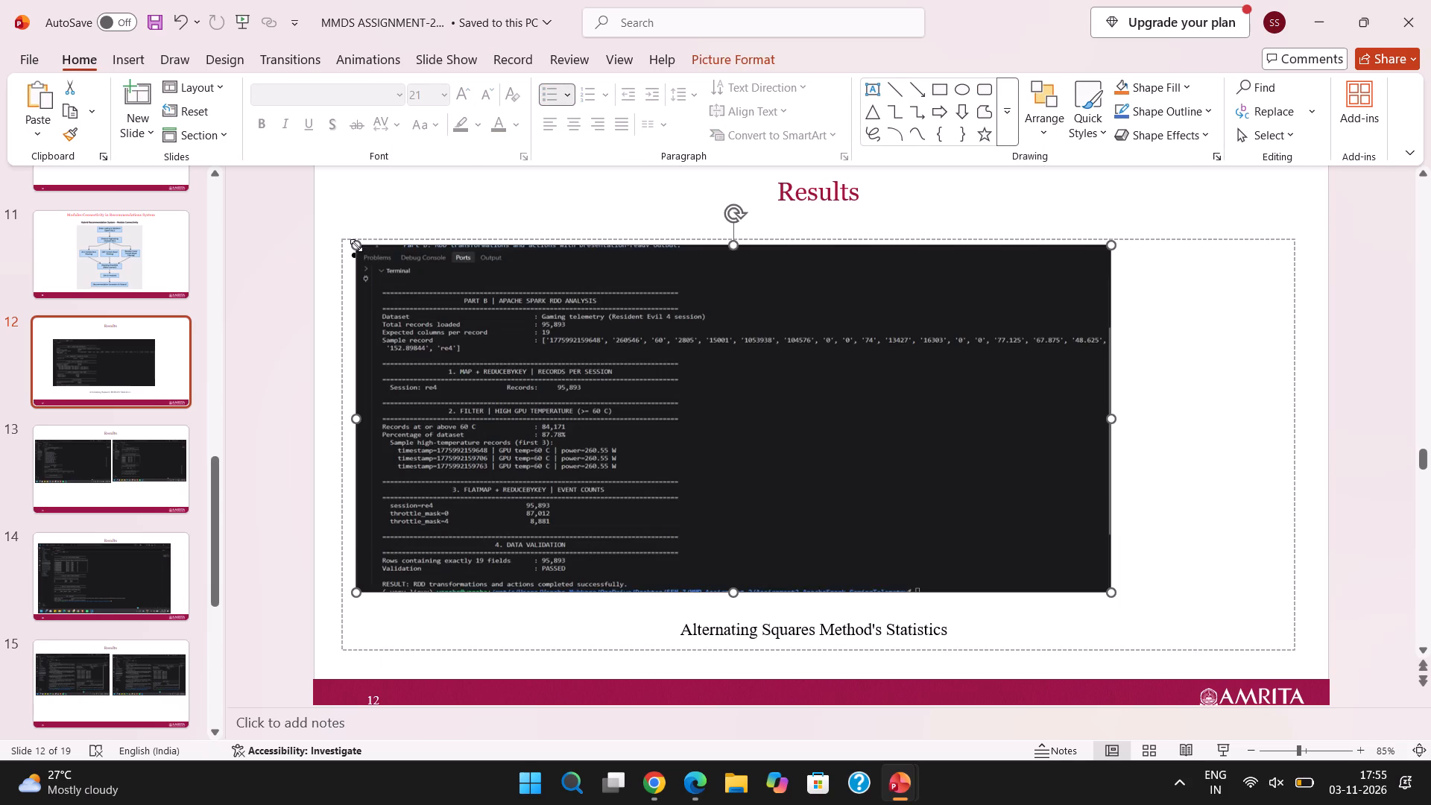
left_click_drag(1110, 421, 1245, 423)
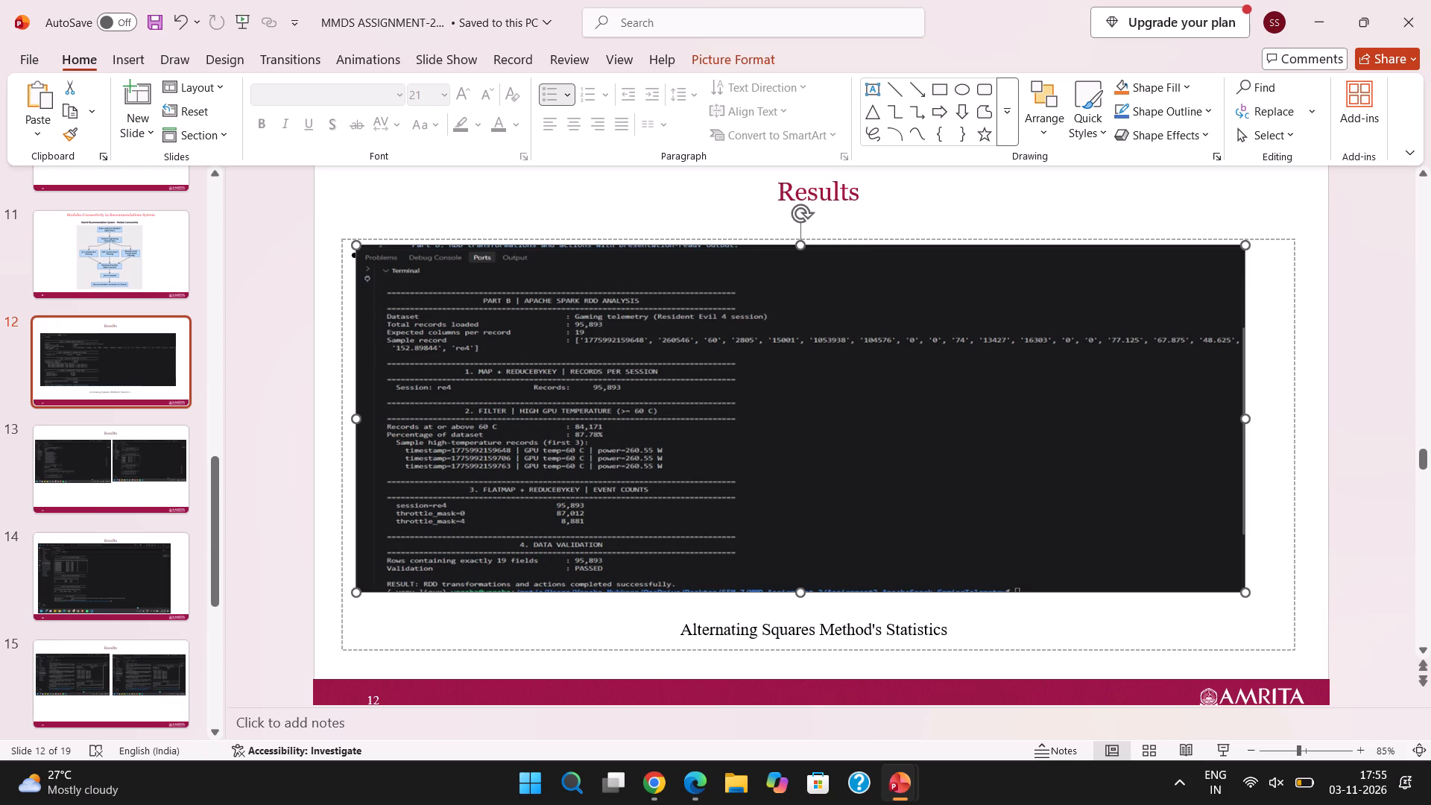
Cut the RDD analysis screenshot from slide 12 and delete the empty content placeholder underneath it.
left_click(338, 655)
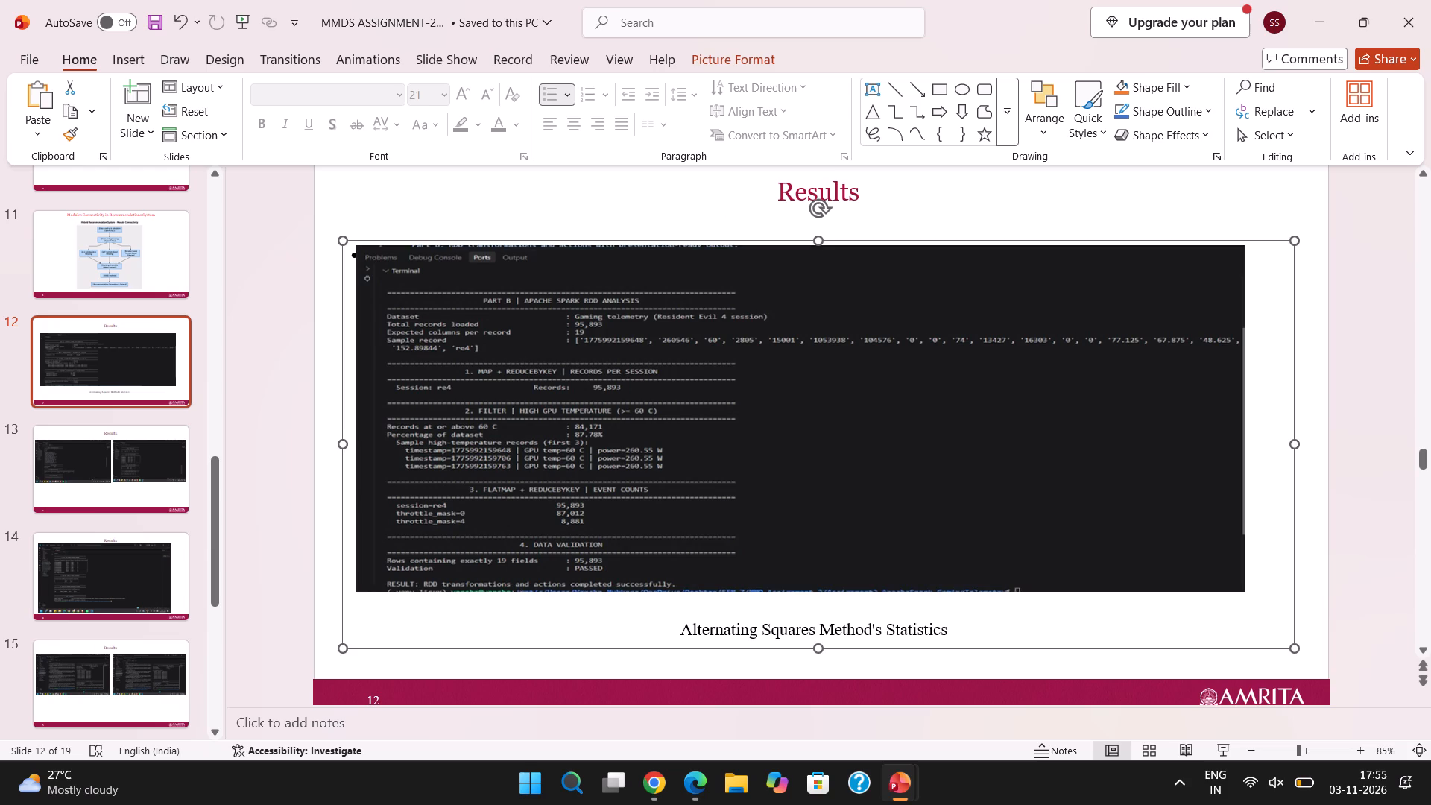
left_click(712, 604)
left_click(713, 610)
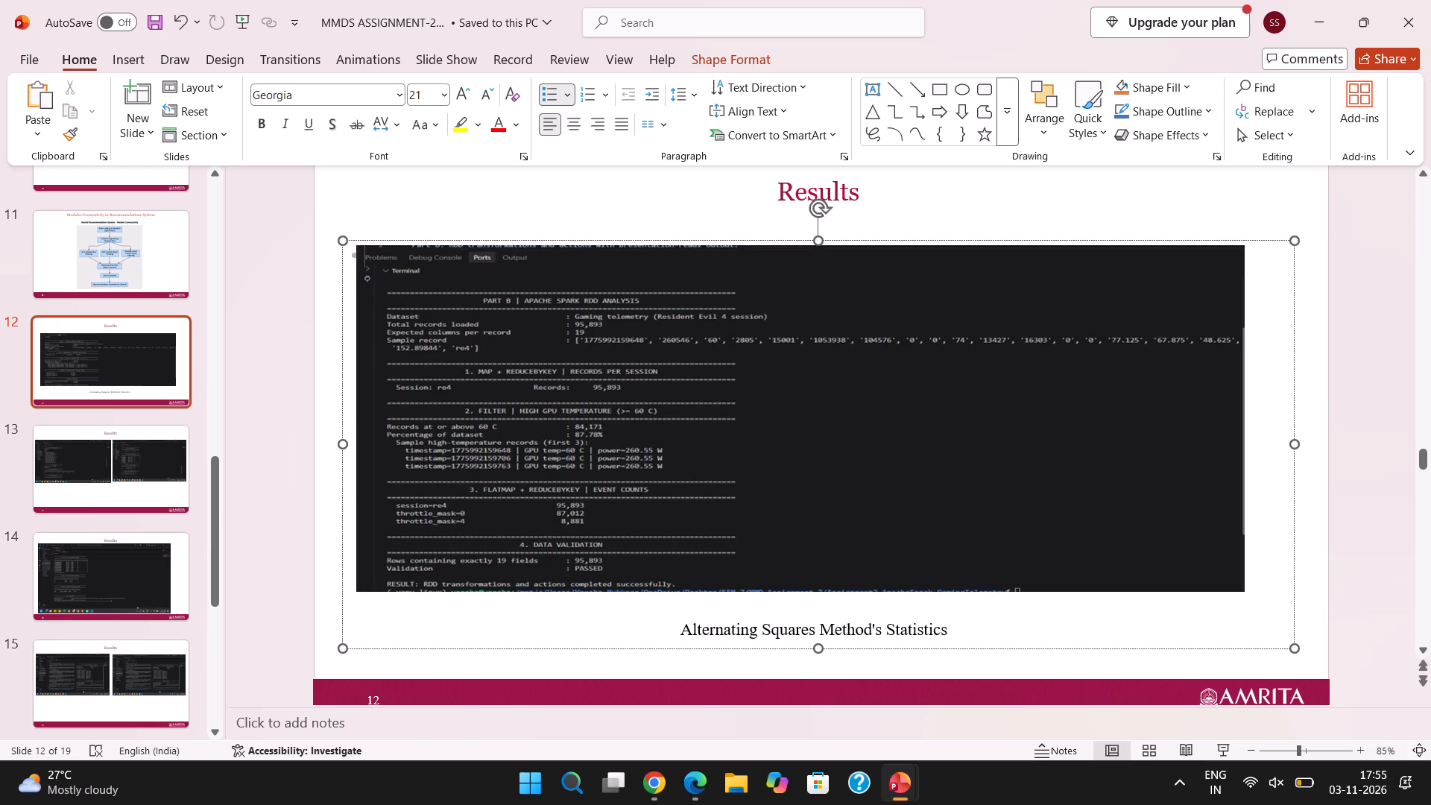
triple_click(710, 637)
triple_click(710, 637)
left_click(818, 458)
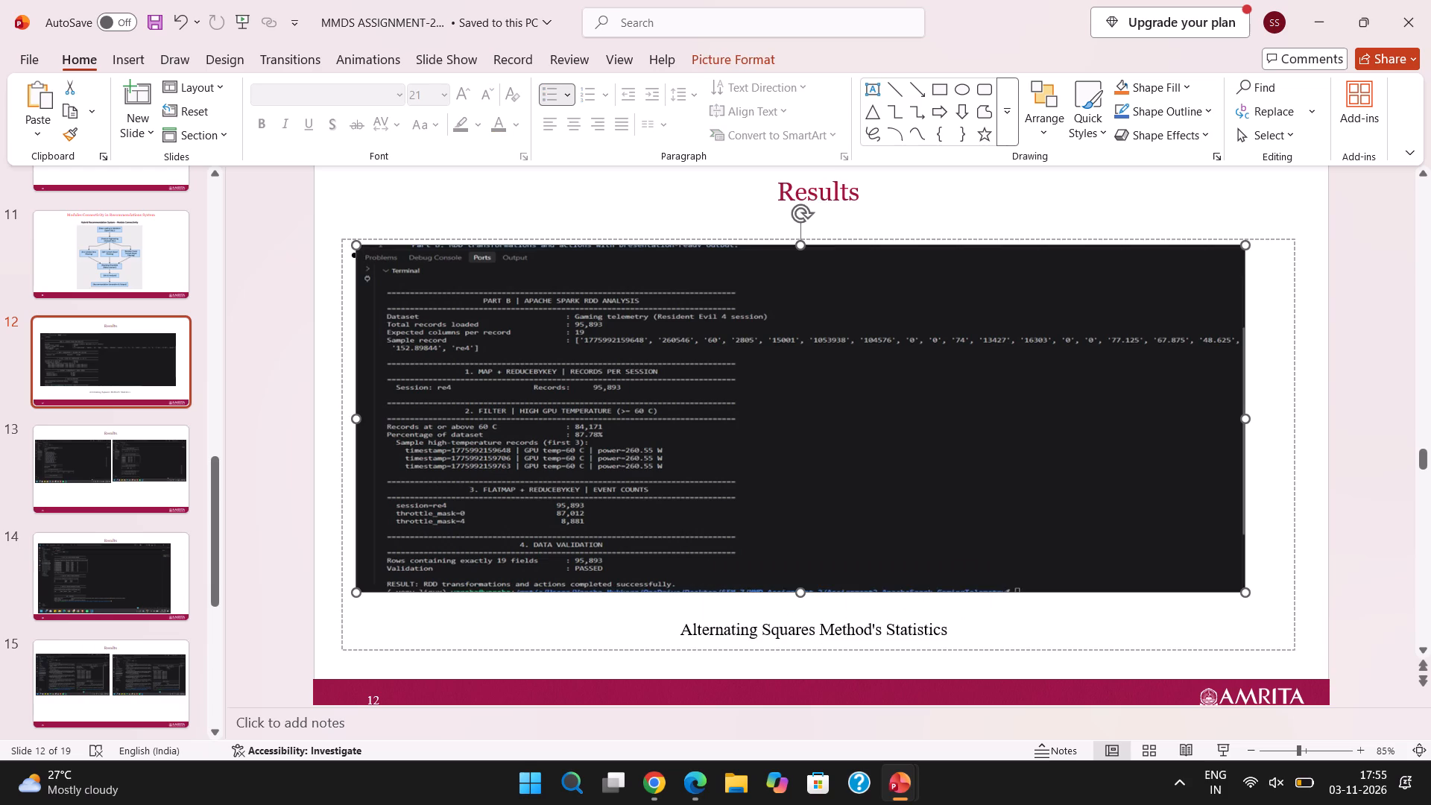
left_click(657, 470)
key("ctrl+x")
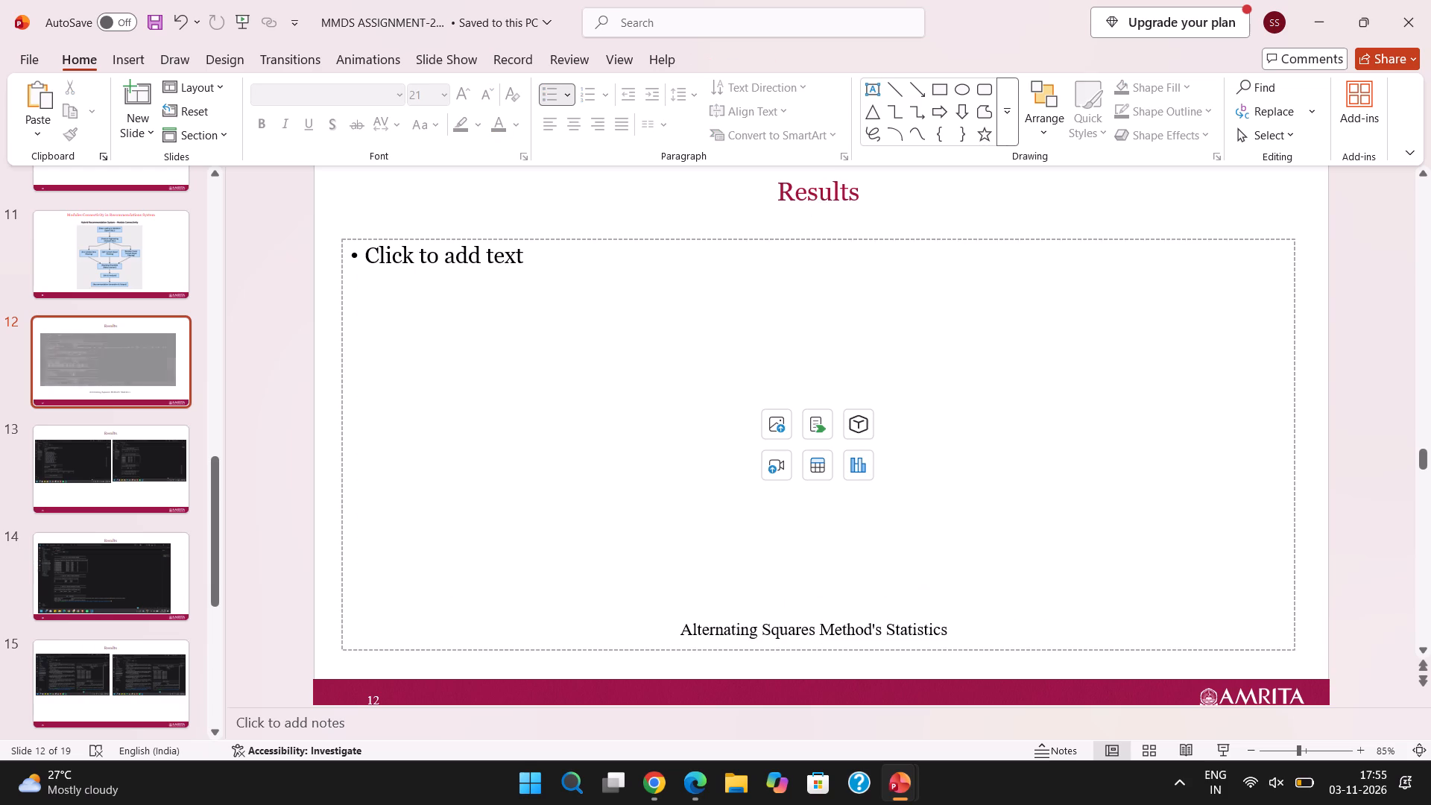
triple_click(696, 620)
left_click(529, 261)
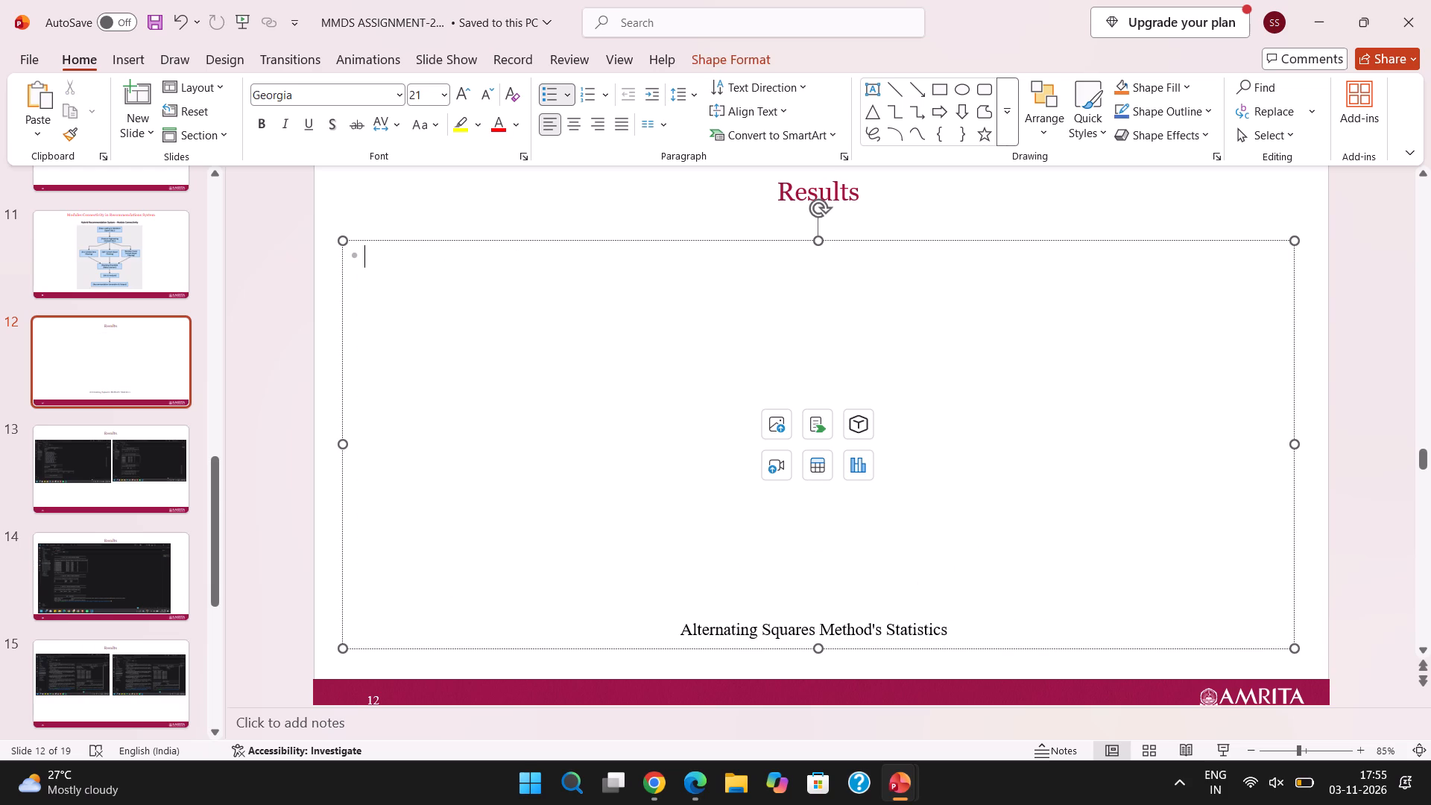
left_click(476, 241)
key("Delete")
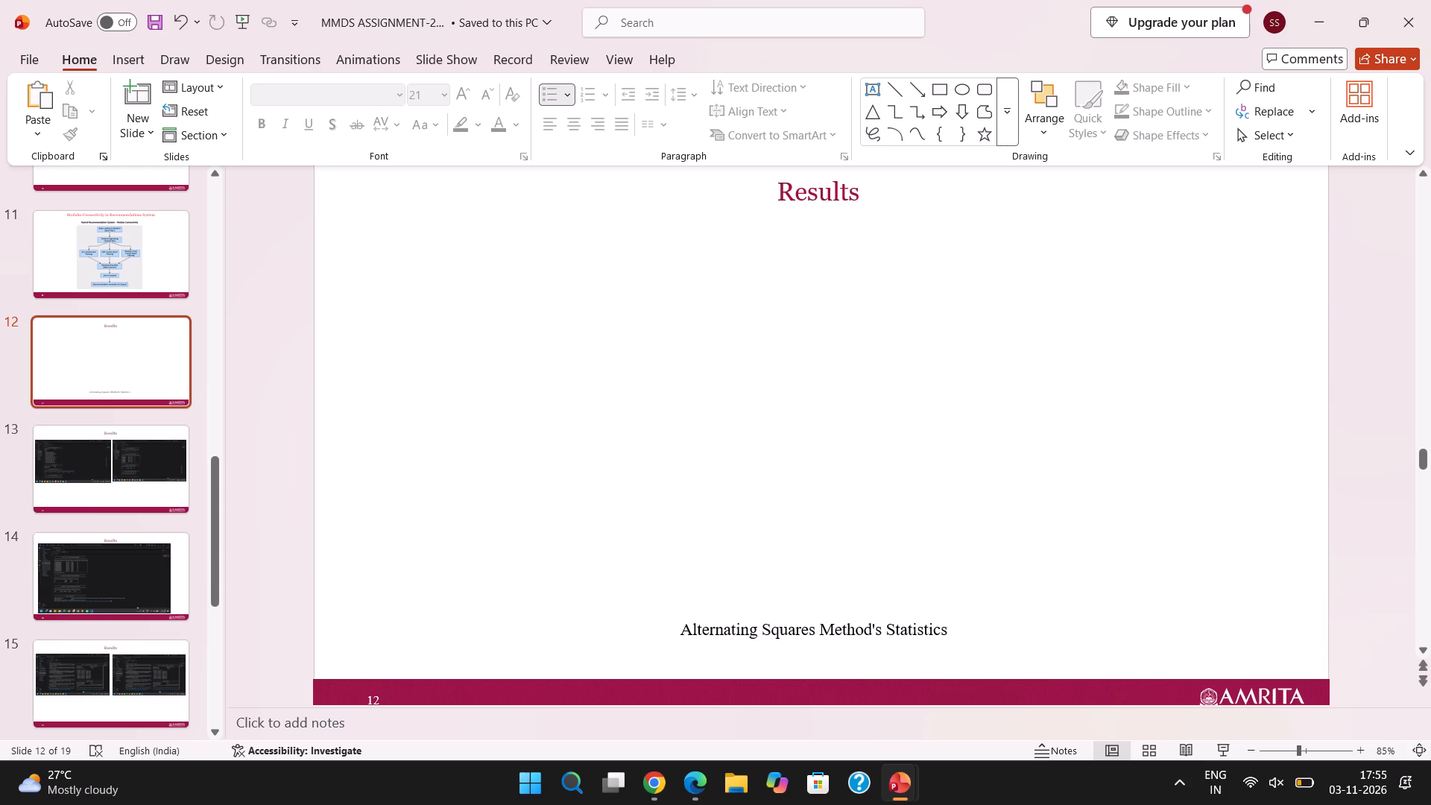
Delete the "Alternating Squares Method's Statistics" caption and paste the cut screenshot back onto slide 12.
triple_click(715, 641)
left_click(710, 611)
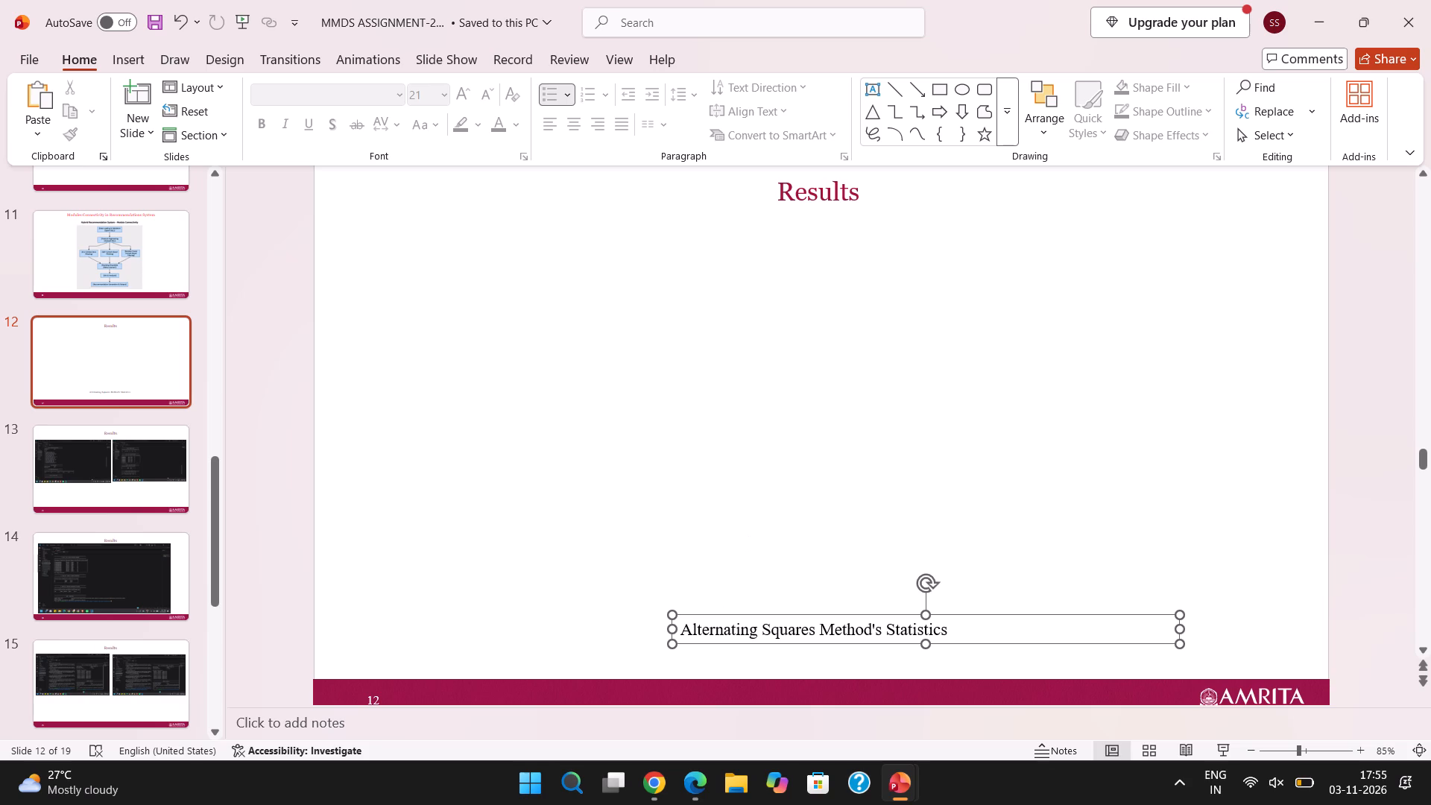
key("Delete")
left_click(591, 378)
key("ctrl+v")
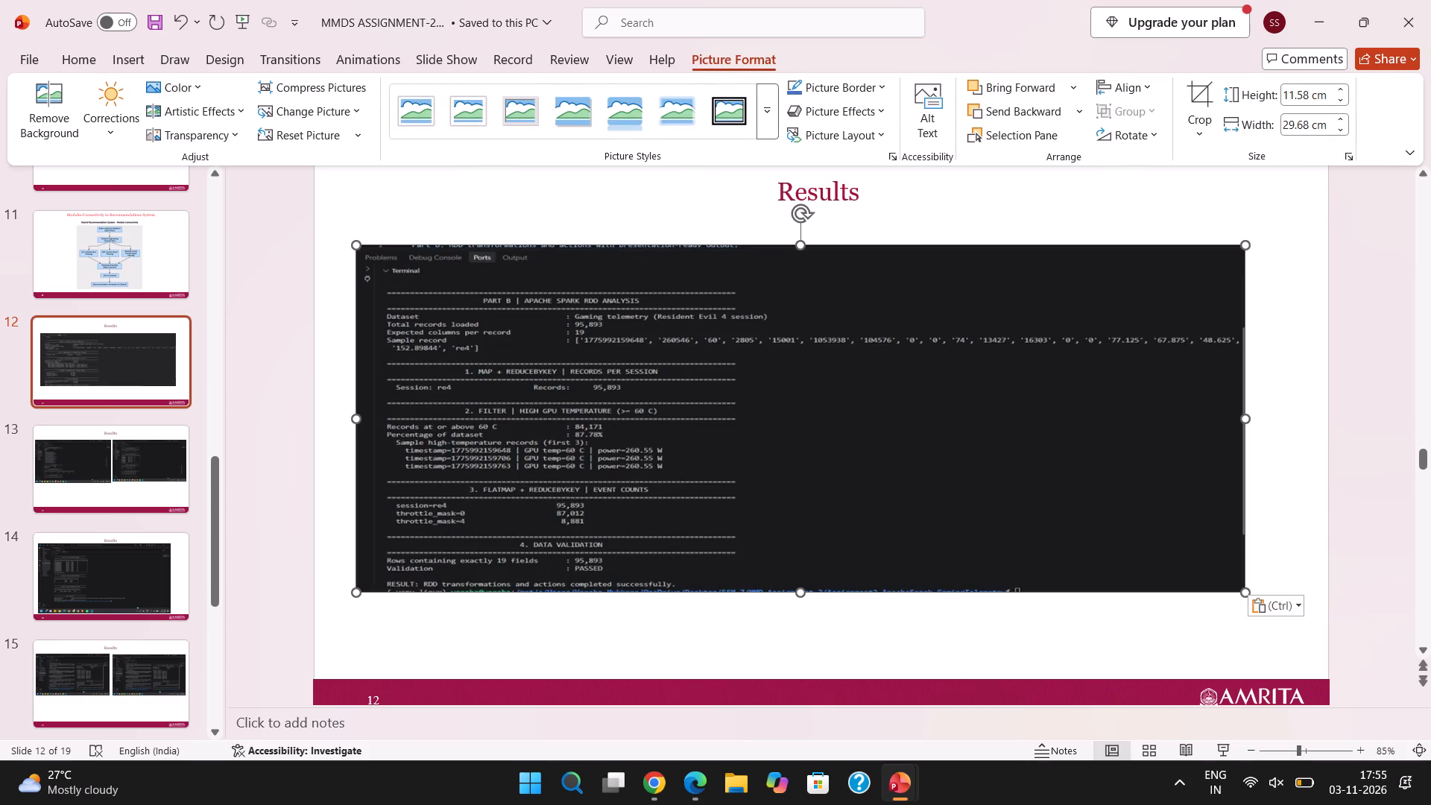
Move the RDD screenshot up below the Results title, stretch it to about 14.6 cm high, and widen its left side.
left_click_drag(799, 593, 792, 654)
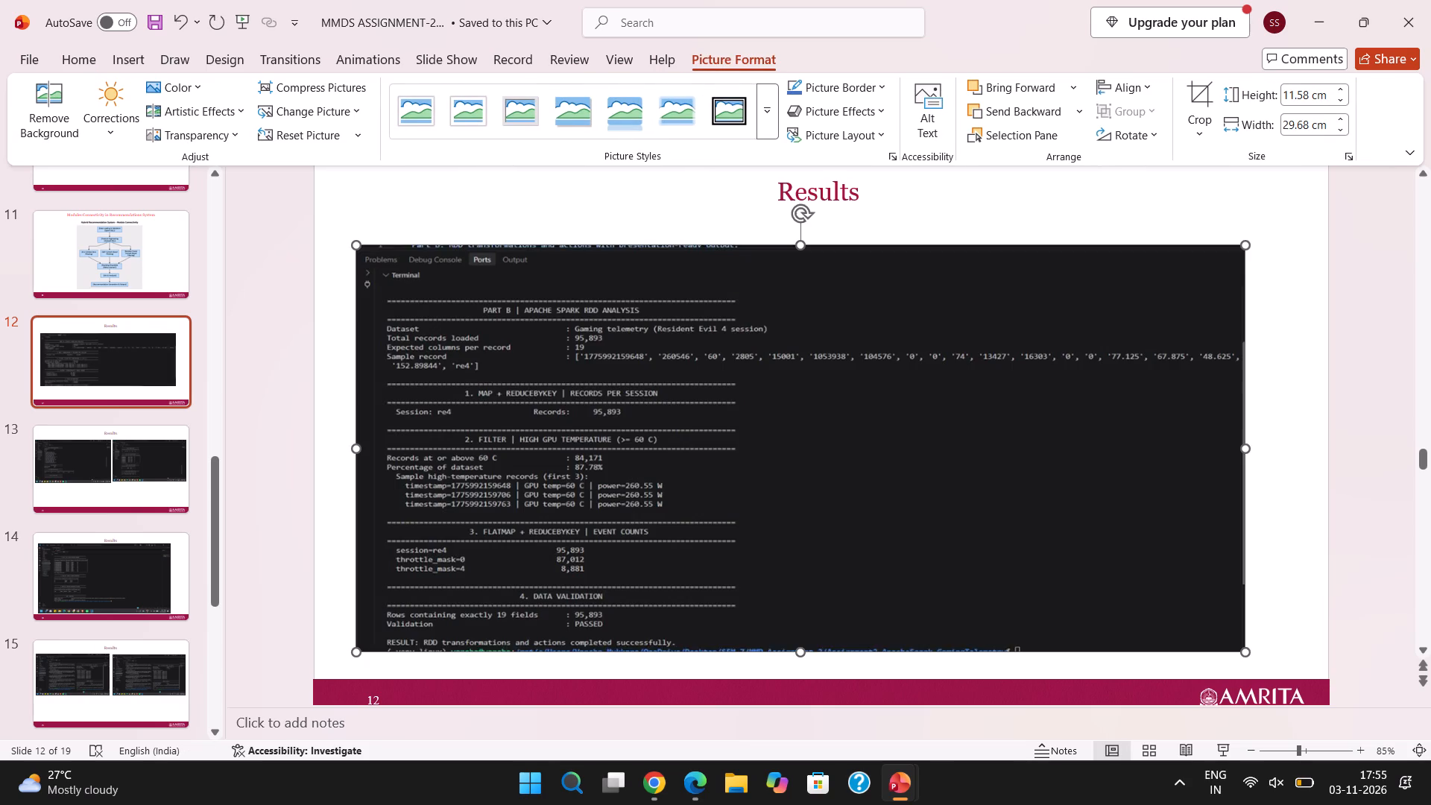
left_click_drag(1107, 522, 1134, 504)
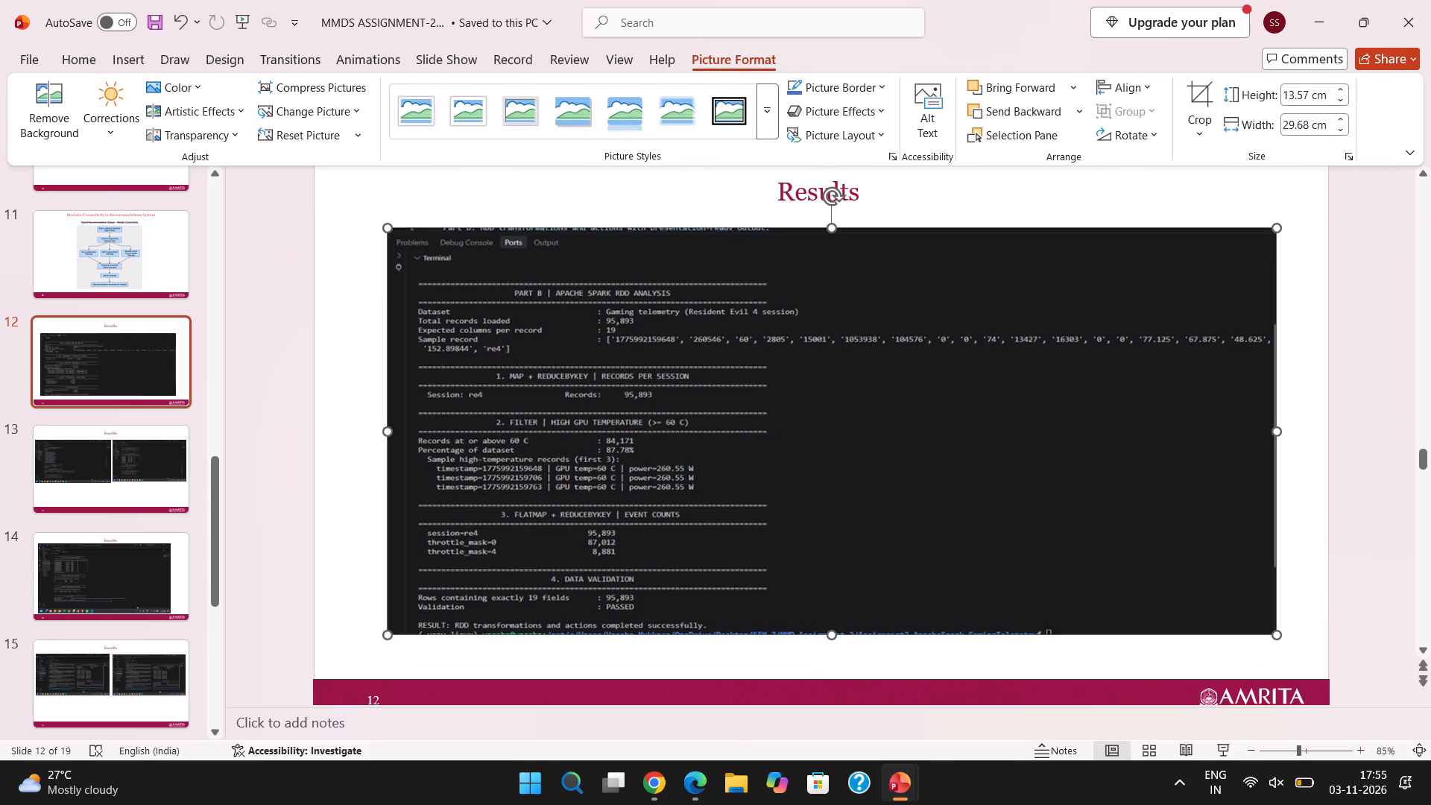
left_click_drag(833, 637, 826, 664)
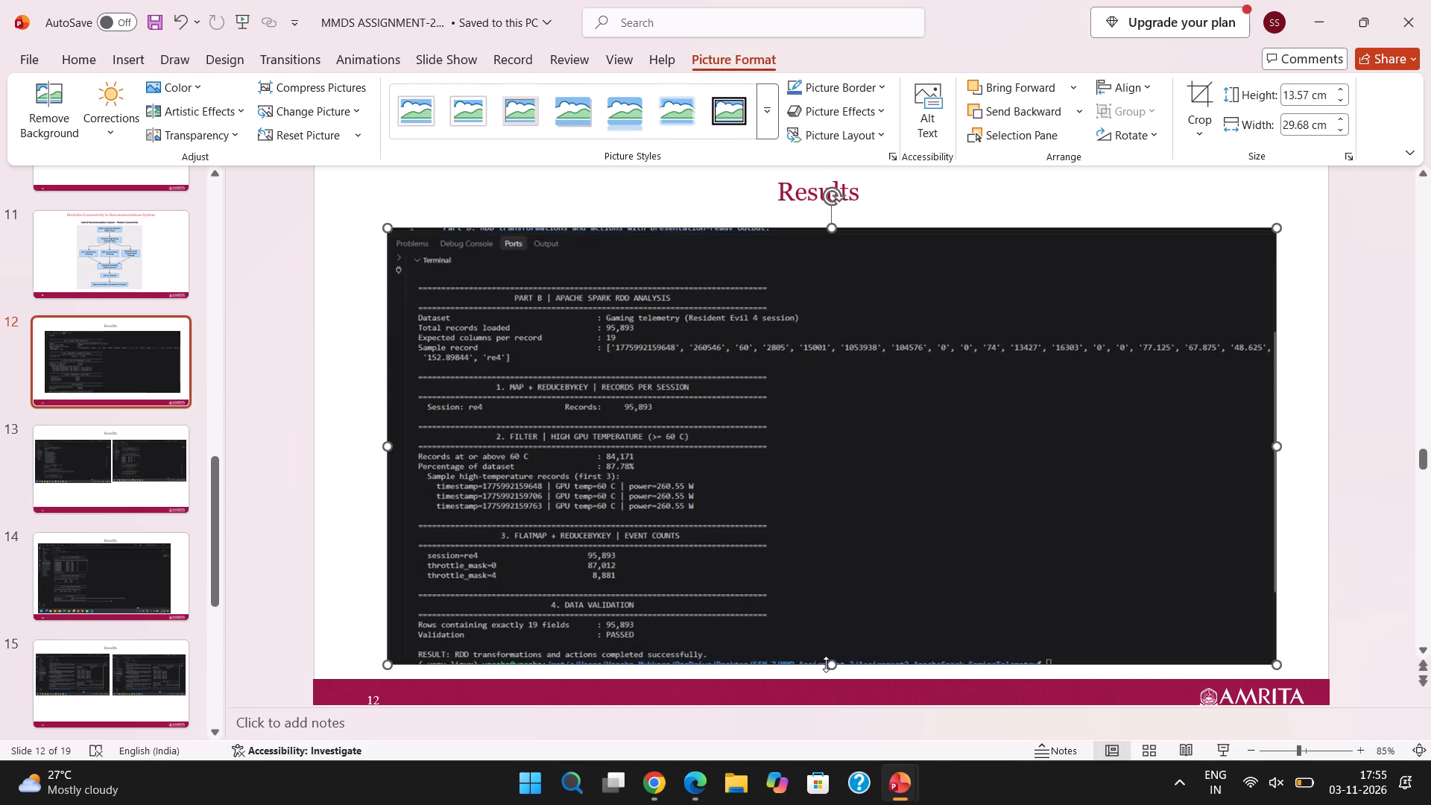
left_click_drag(389, 449, 342, 447)
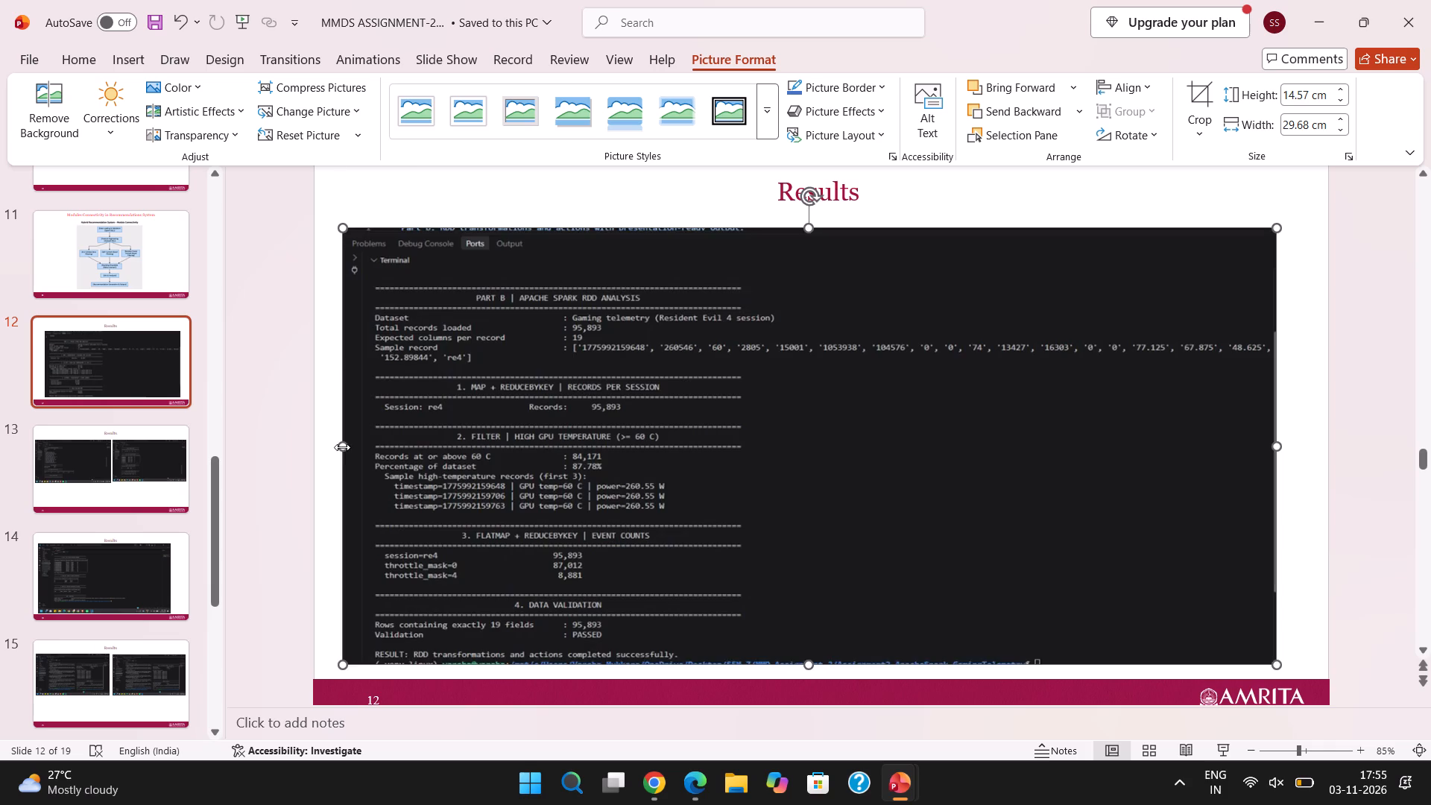
left_click(299, 433)
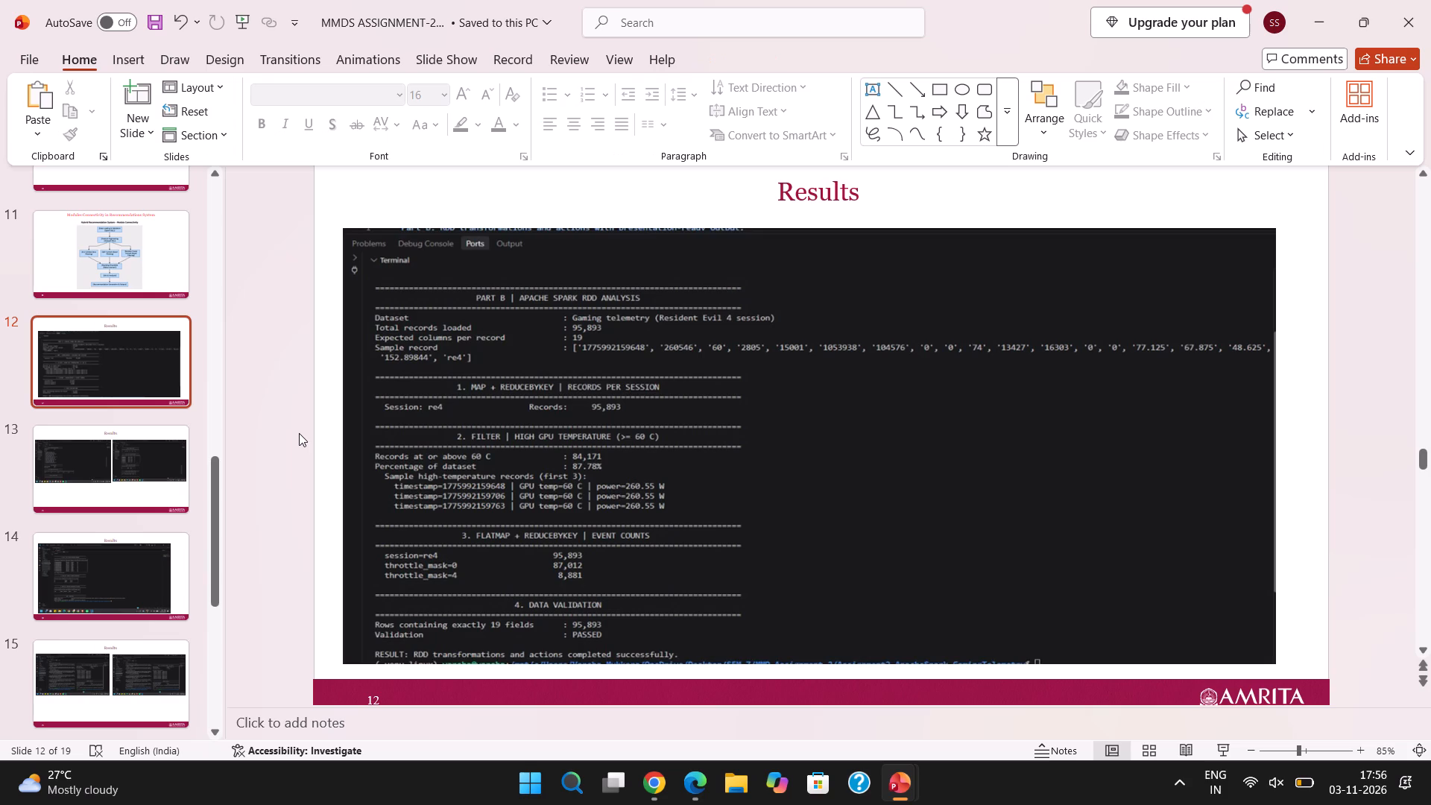
Examine both DataFrame and Spark SQL output screenshots on slide 13 up close, from the data schema to the session summaries.
key("Down")
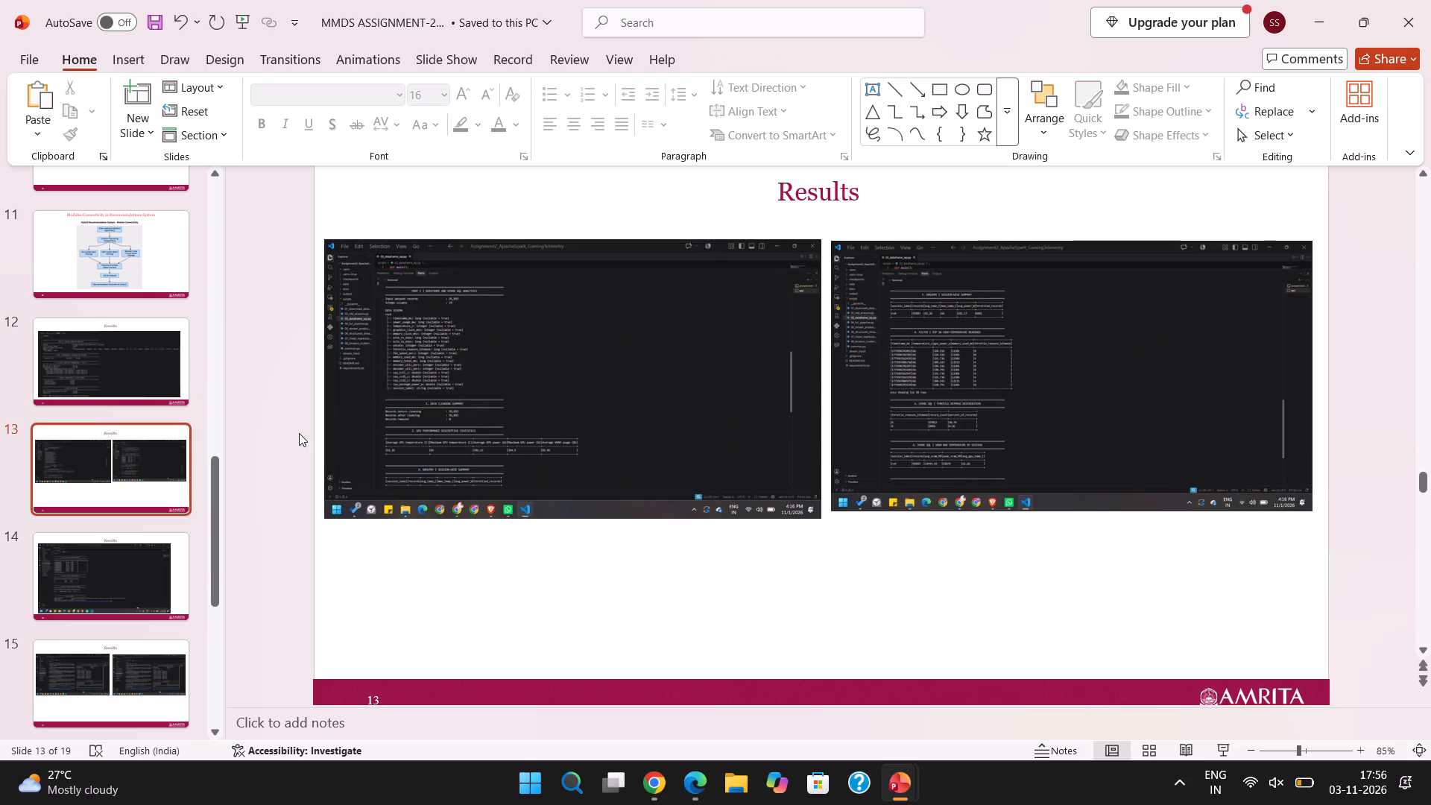
scroll(418, 359, "right", 1)
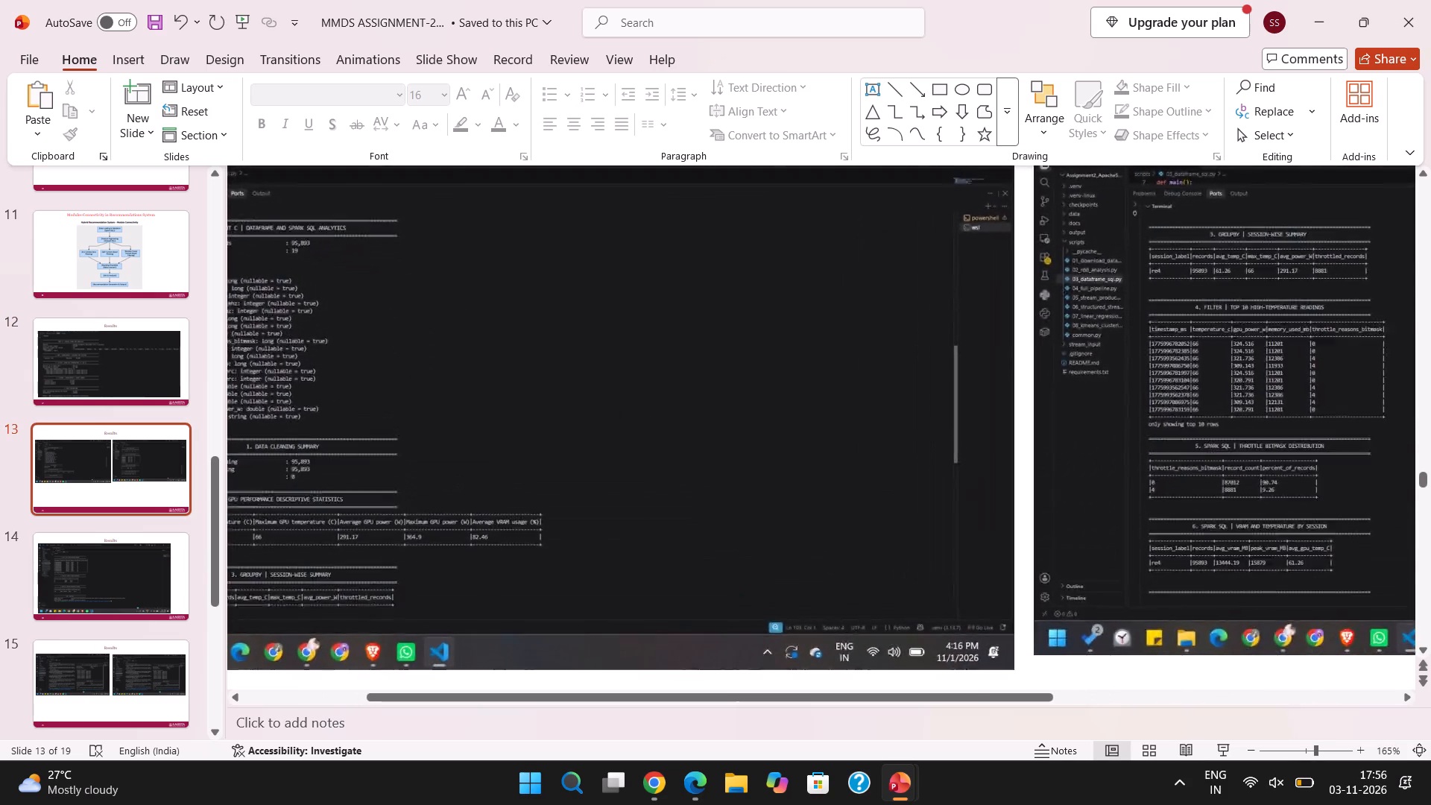
scroll(418, 359, "right", 2)
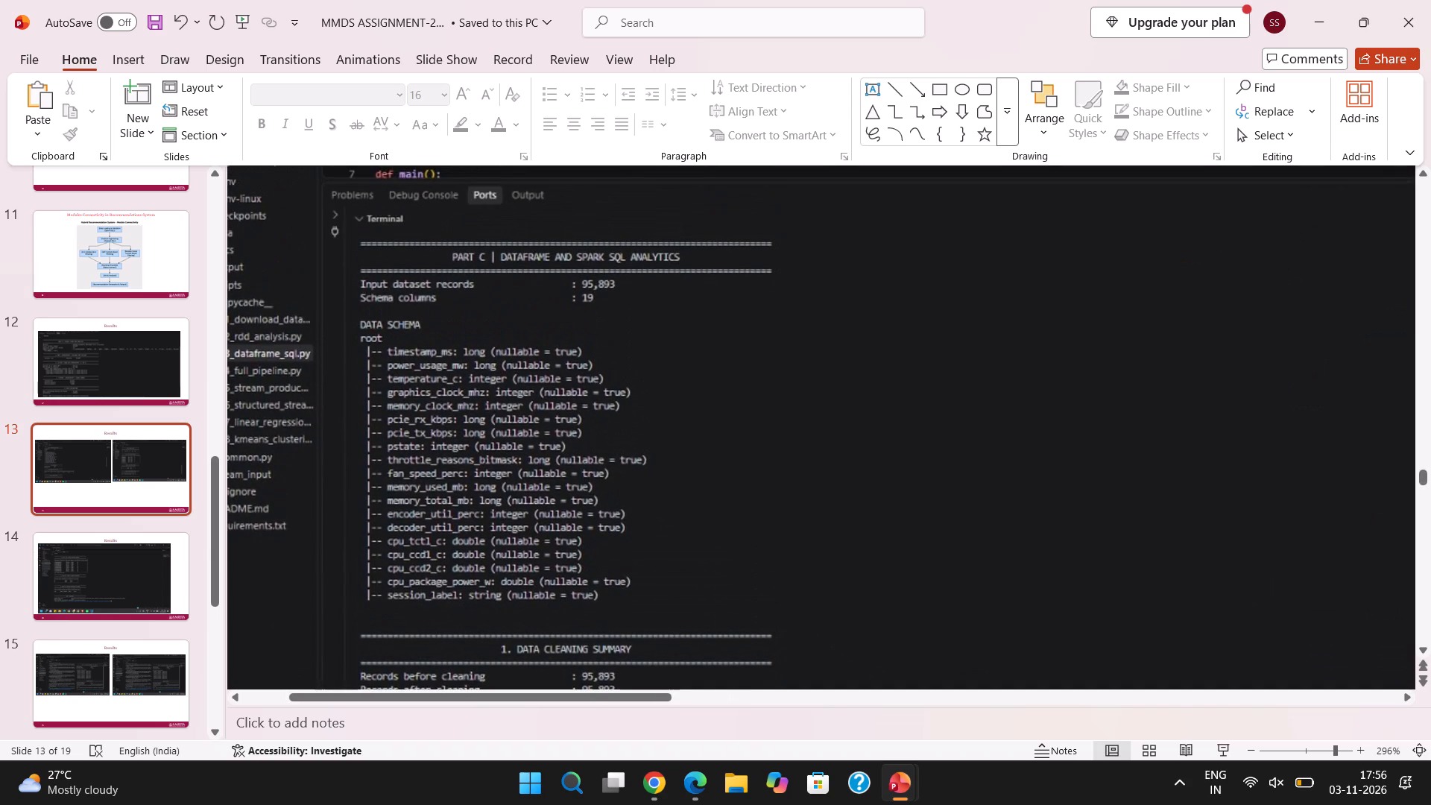
scroll(418, 359, "down", 3)
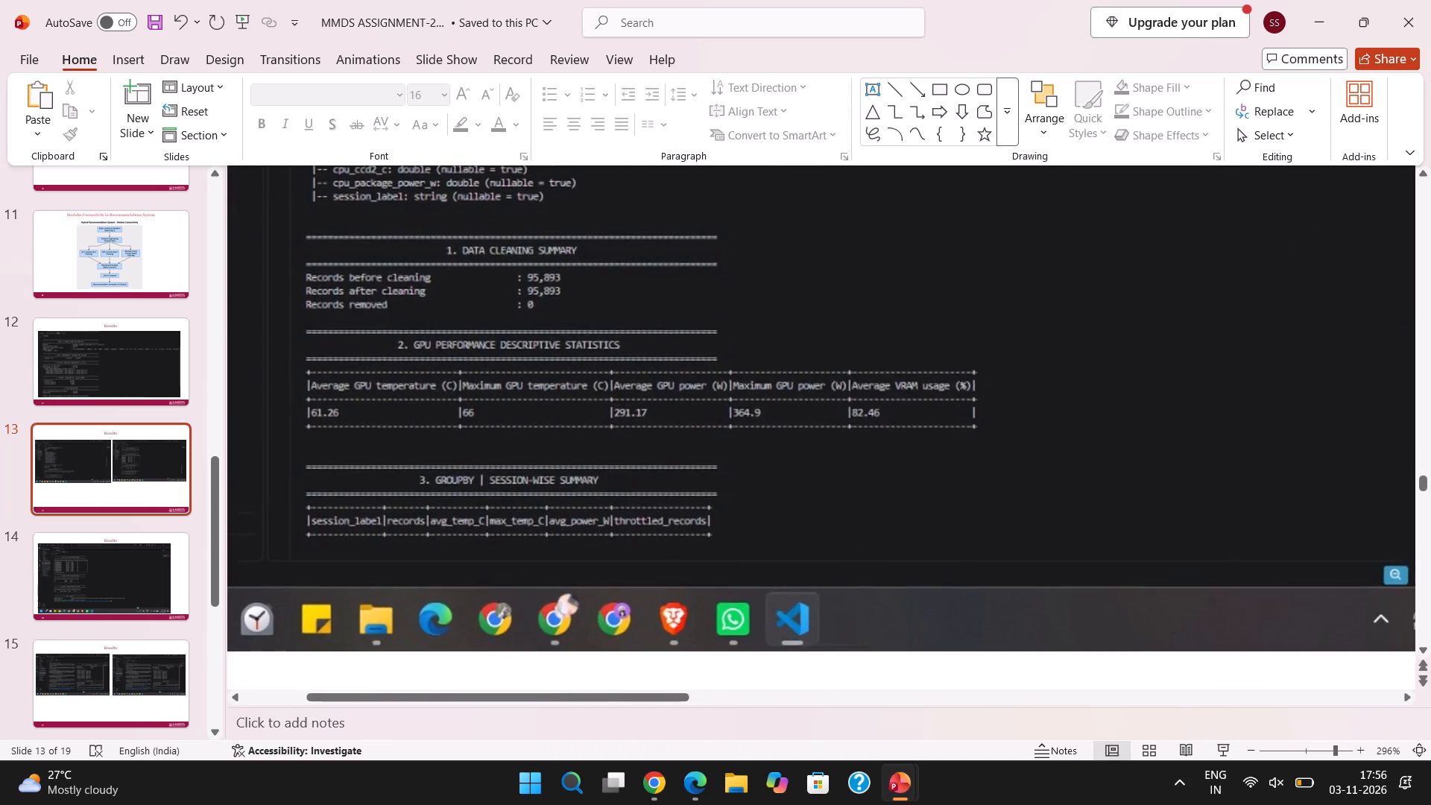
scroll(418, 359, "up", 2)
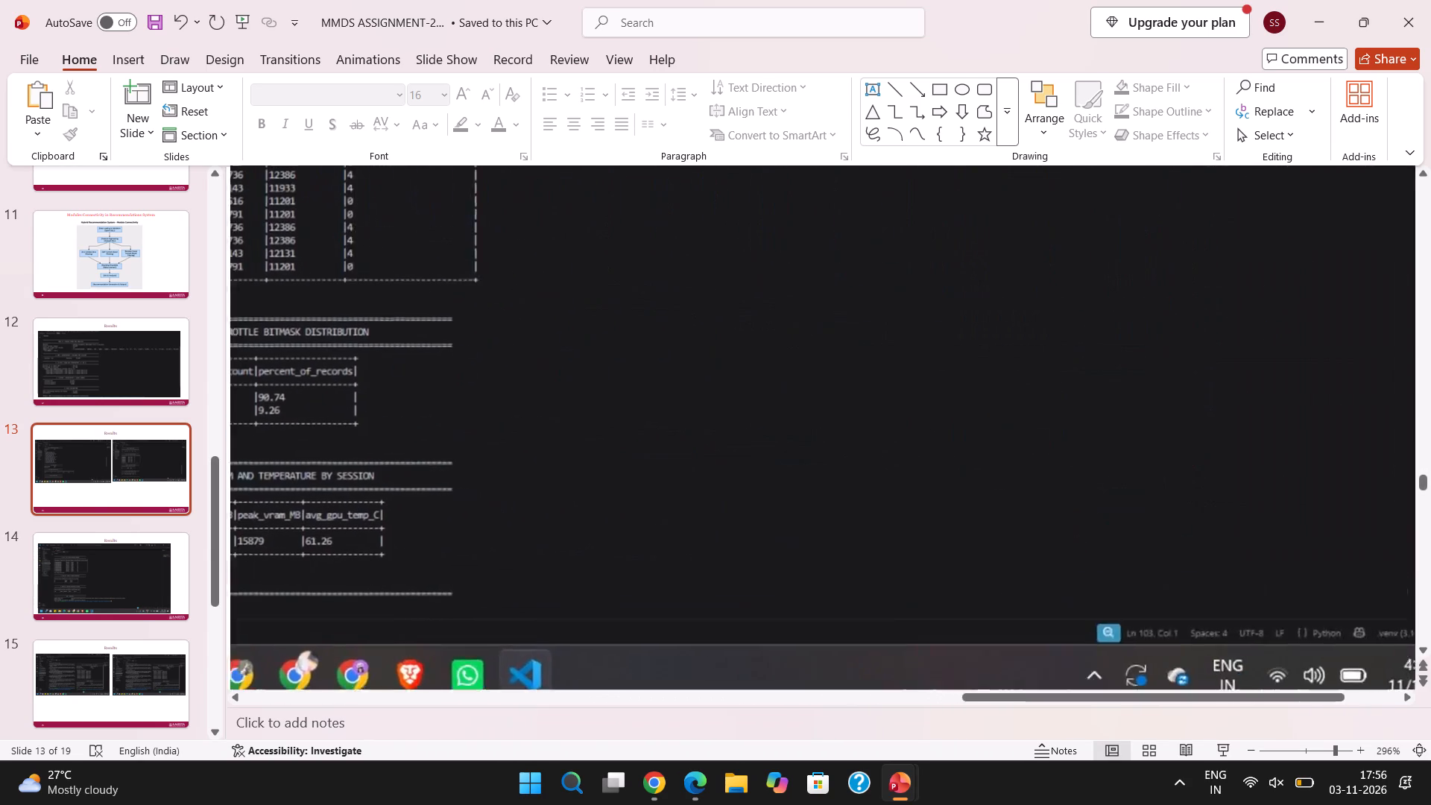
scroll(418, 359, "up", 1)
scroll(418, 359, "right", 1)
scroll(418, 359, "up", 1)
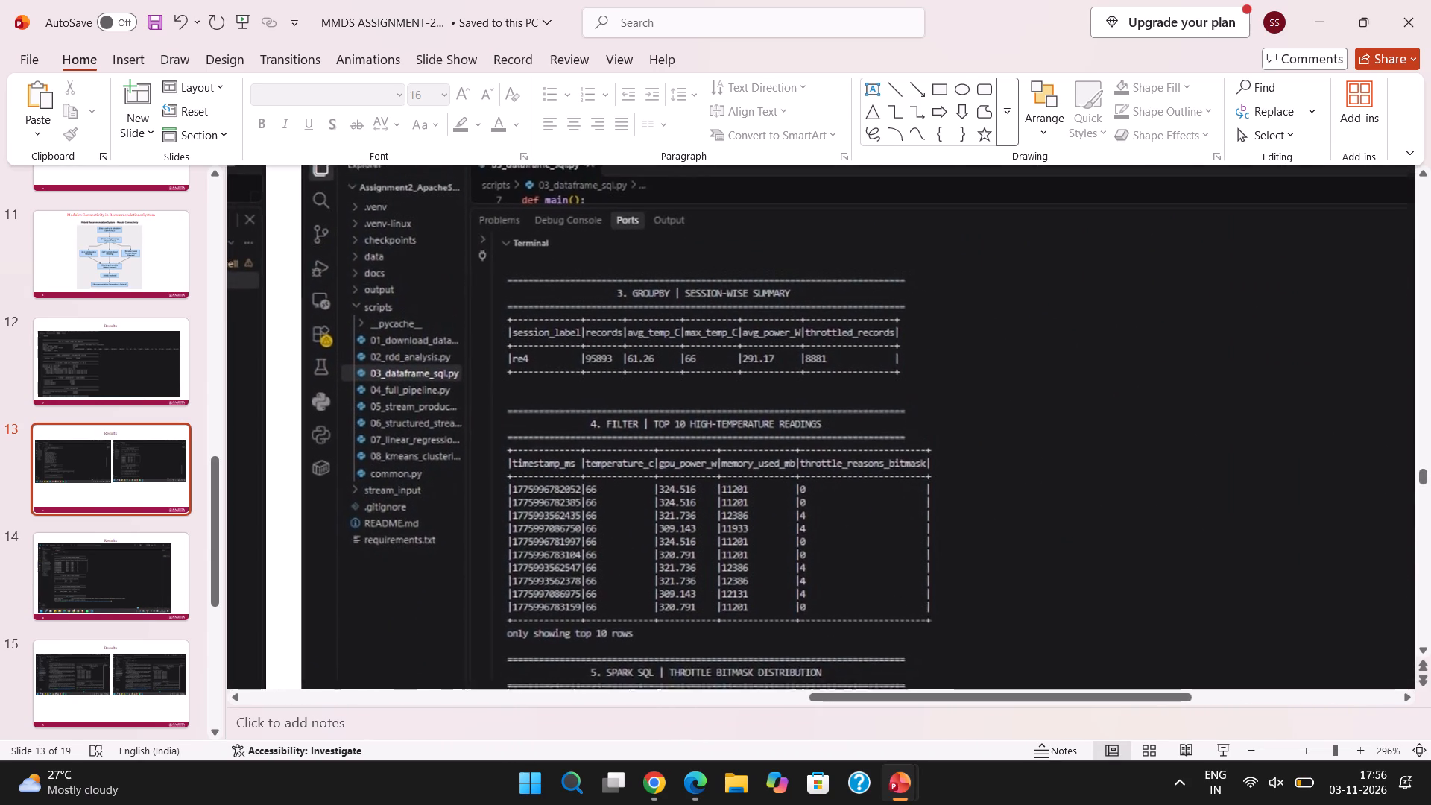
scroll(418, 359, "up", 1)
scroll(418, 359, "down", 2)
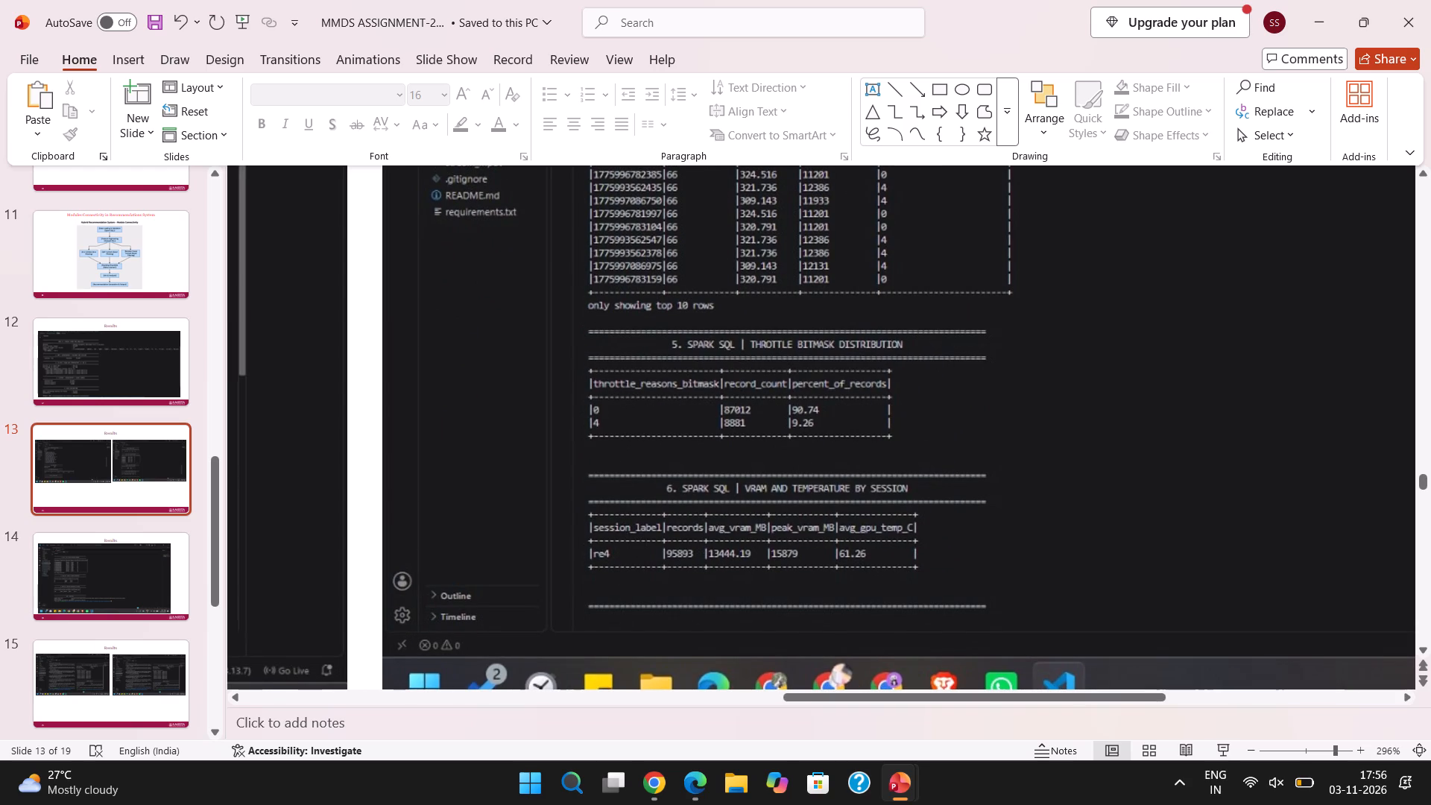
Examine the Spark SQL screenshot on slide 14, from the high-temperature readings down to the Part C completion section.
left_click(110, 555)
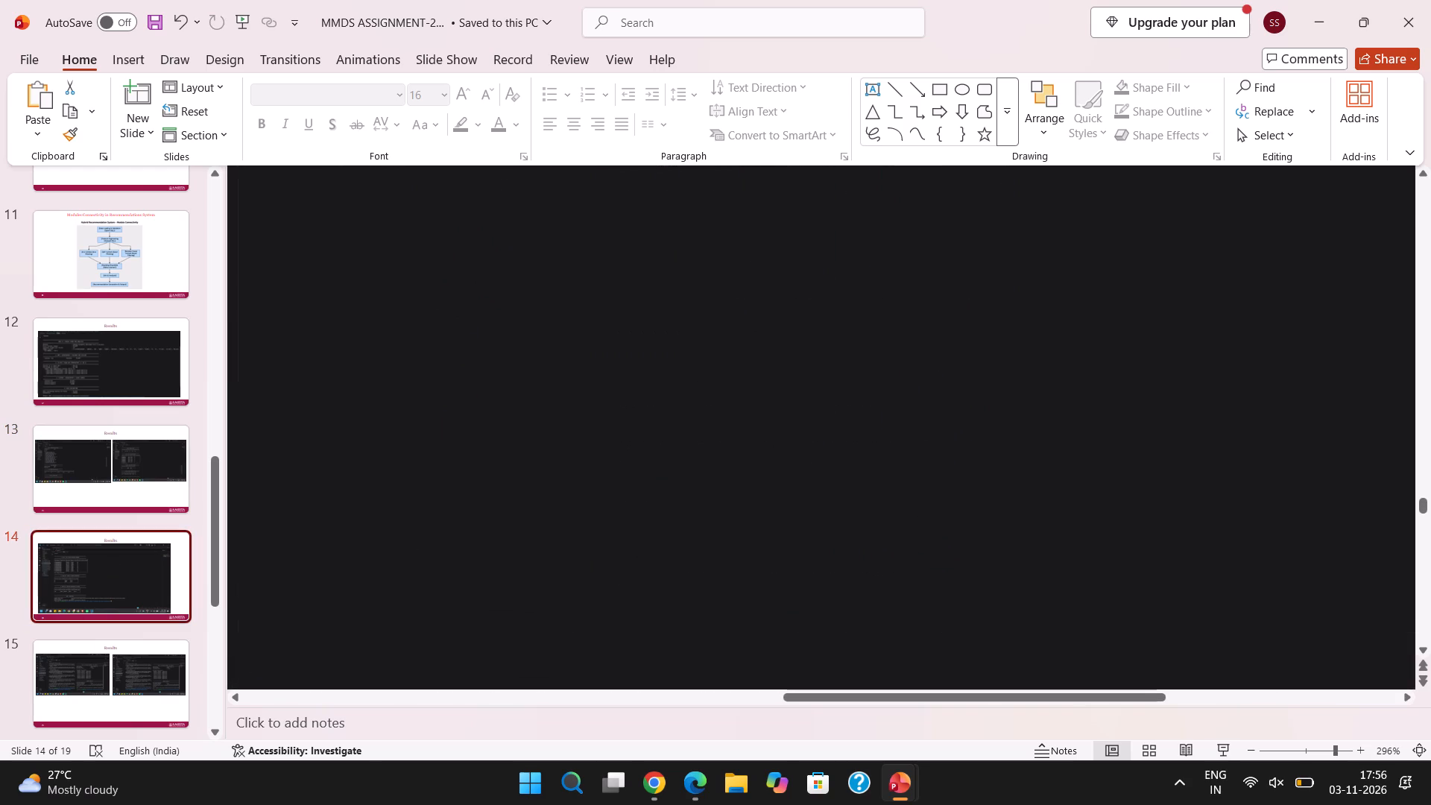
scroll(602, 537, "up", 3)
scroll(602, 537, "right", 1)
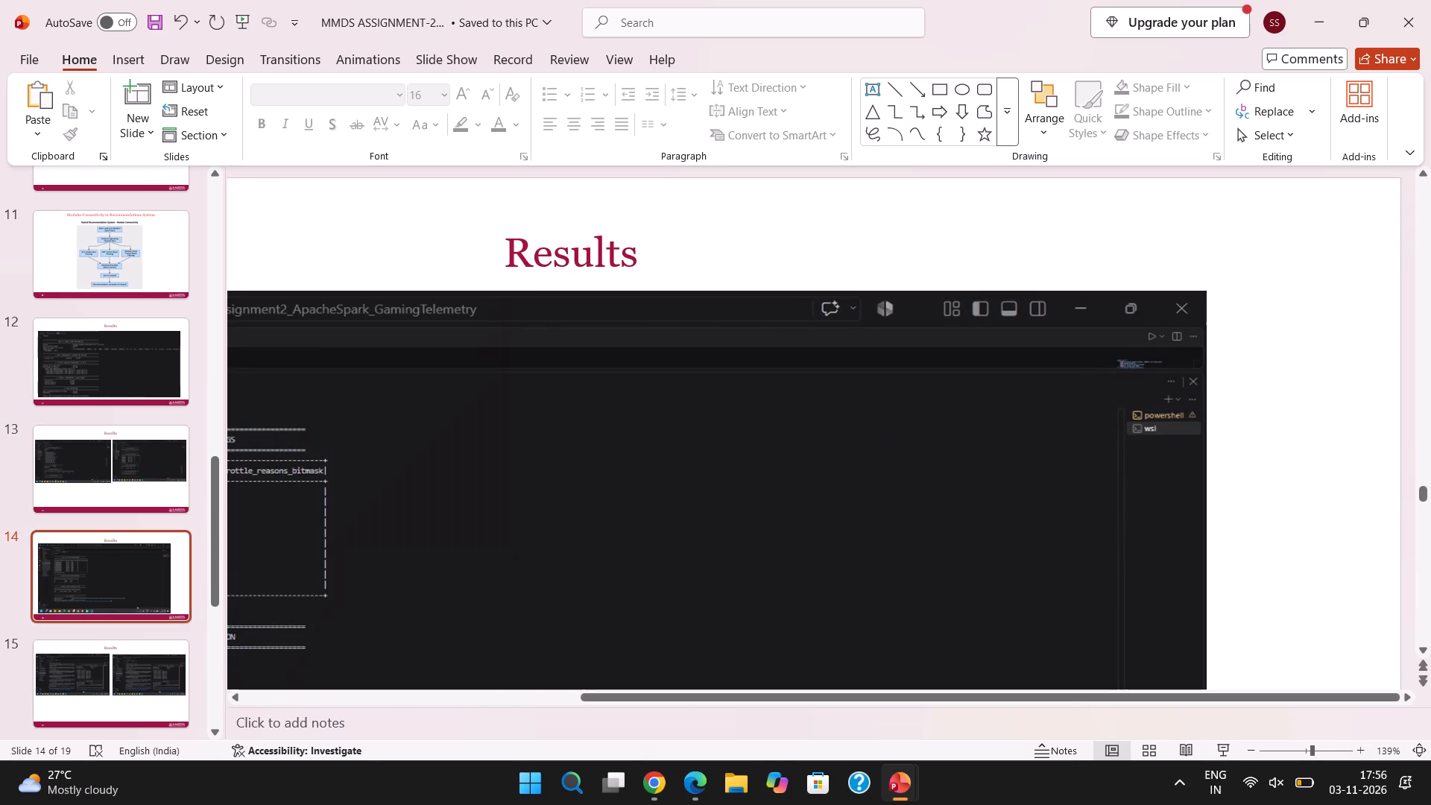
scroll(670, 504, "right", 3)
scroll(670, 504, "down", 1)
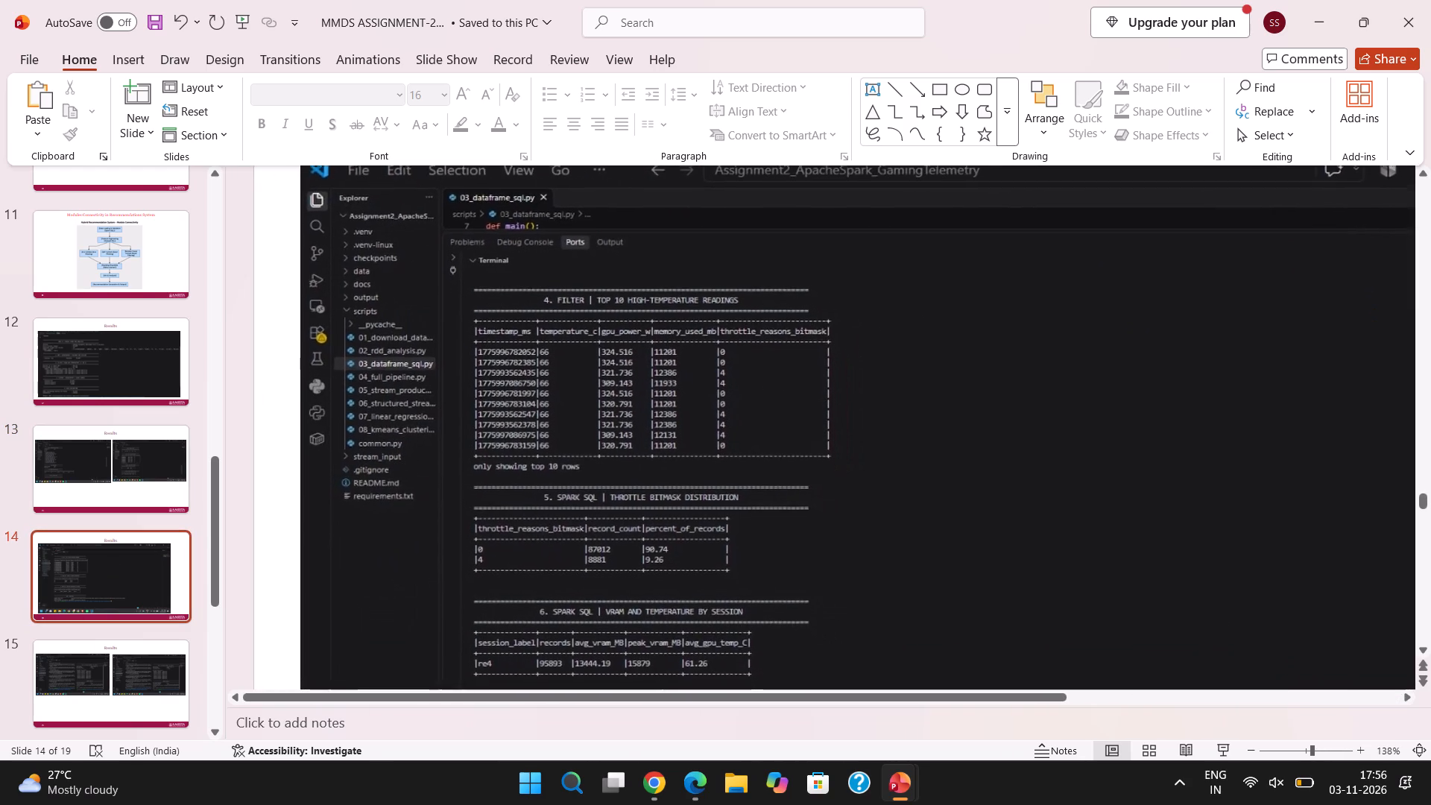
scroll(670, 504, "down", 2)
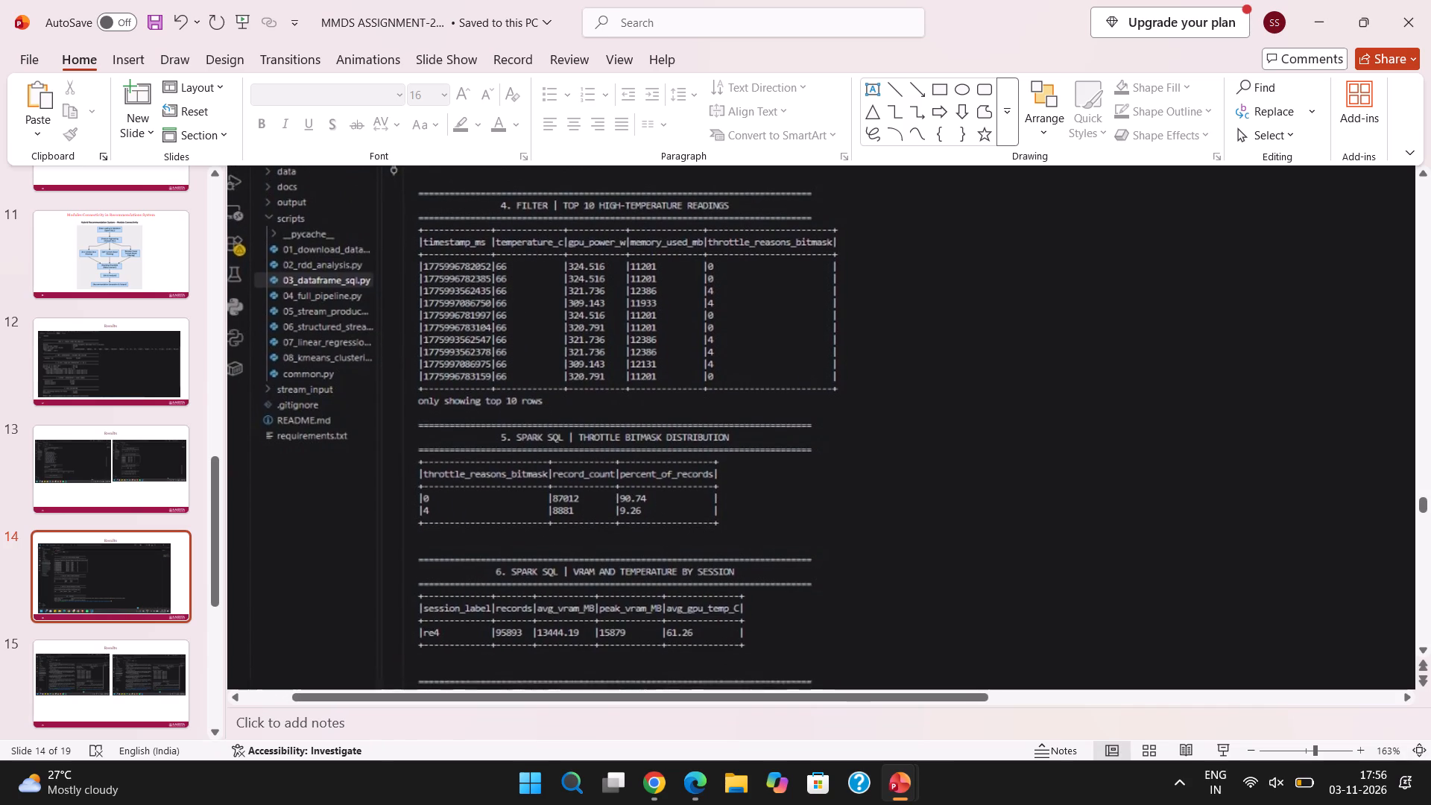
scroll(670, 504, "down", 2)
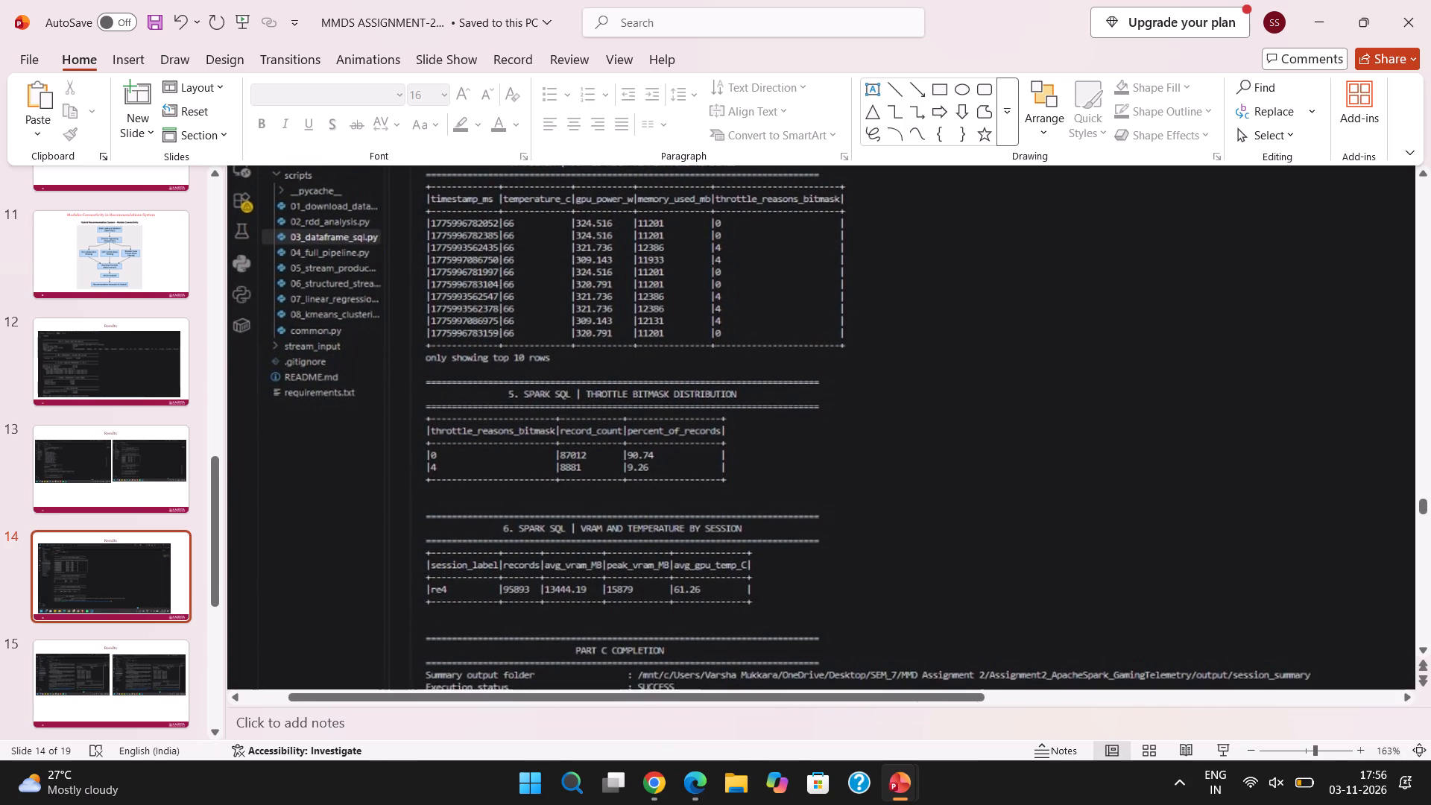
scroll(627, 457, "down", 1)
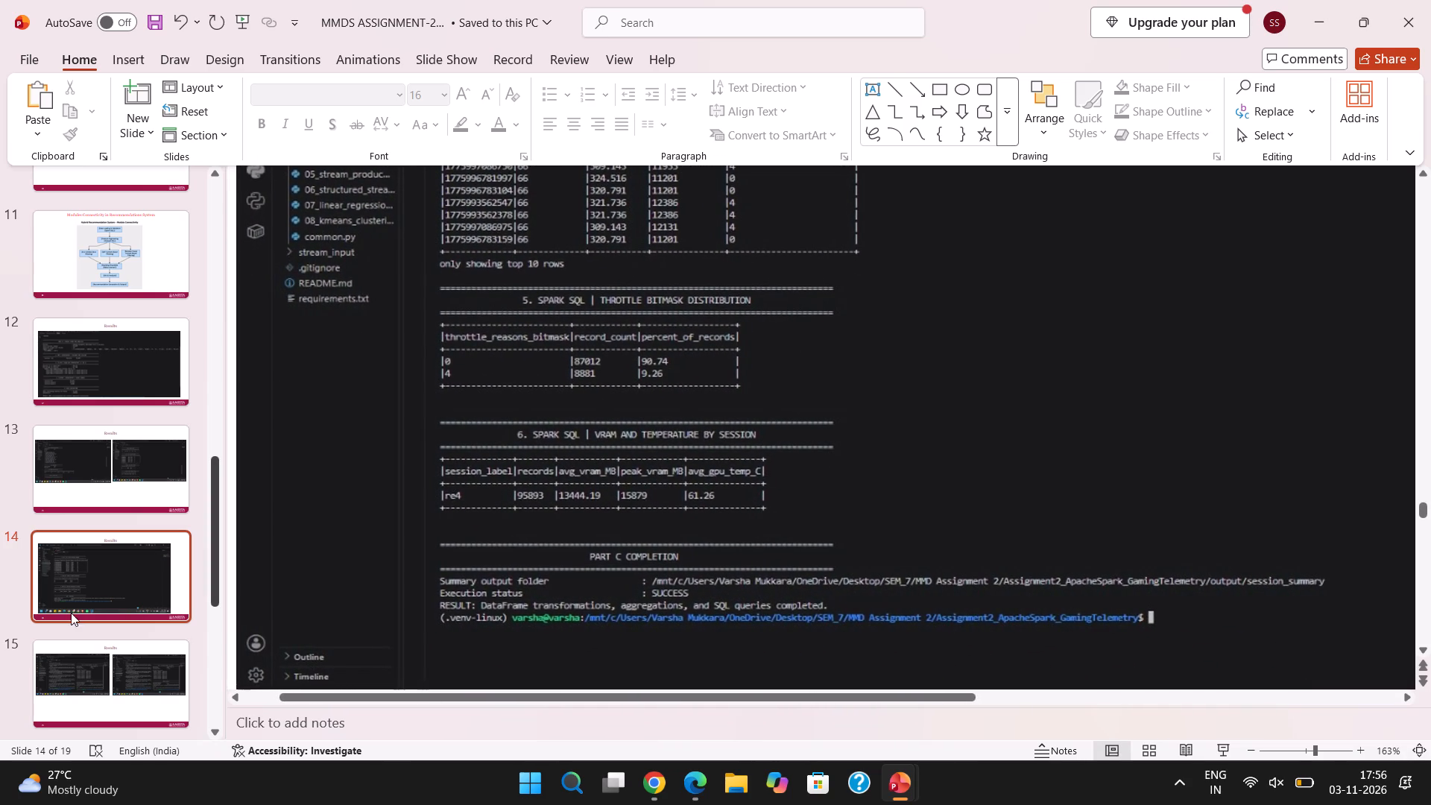
Compare the two structured streaming screenshots on slide 15, checking the traceback and data producer output.
left_click(108, 677)
scroll(447, 458, "up", 2)
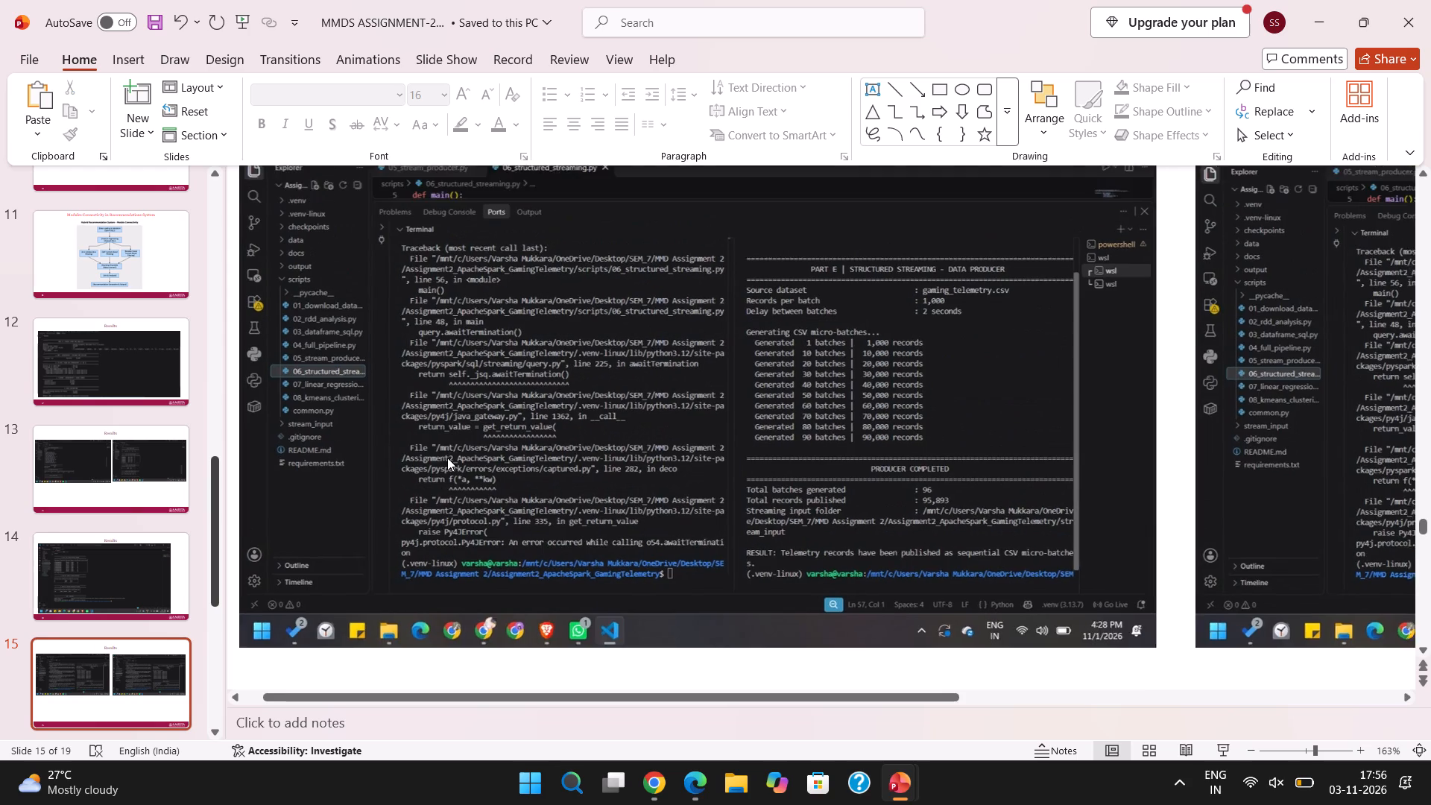
scroll(447, 458, "up", 1)
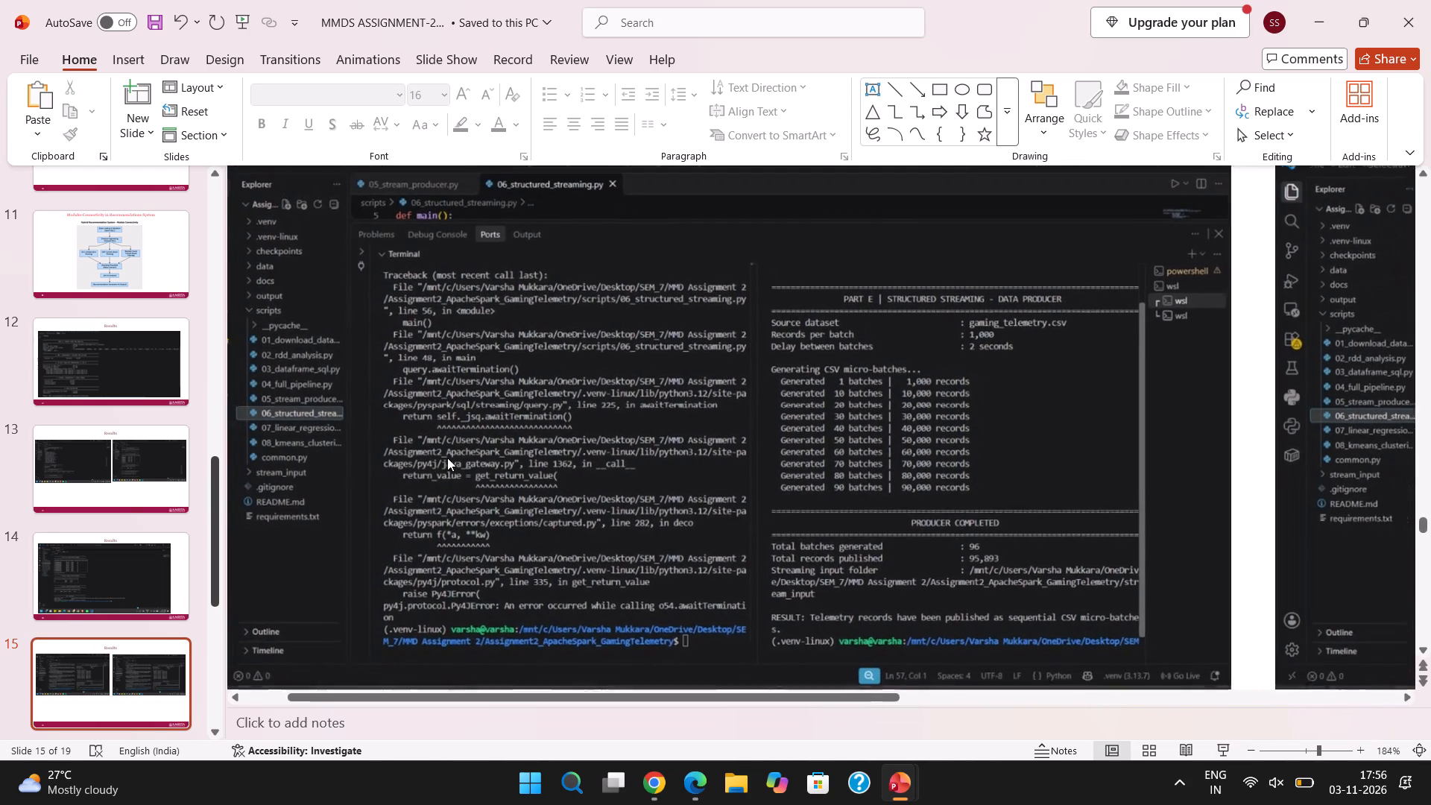
scroll(447, 458, "left", 1)
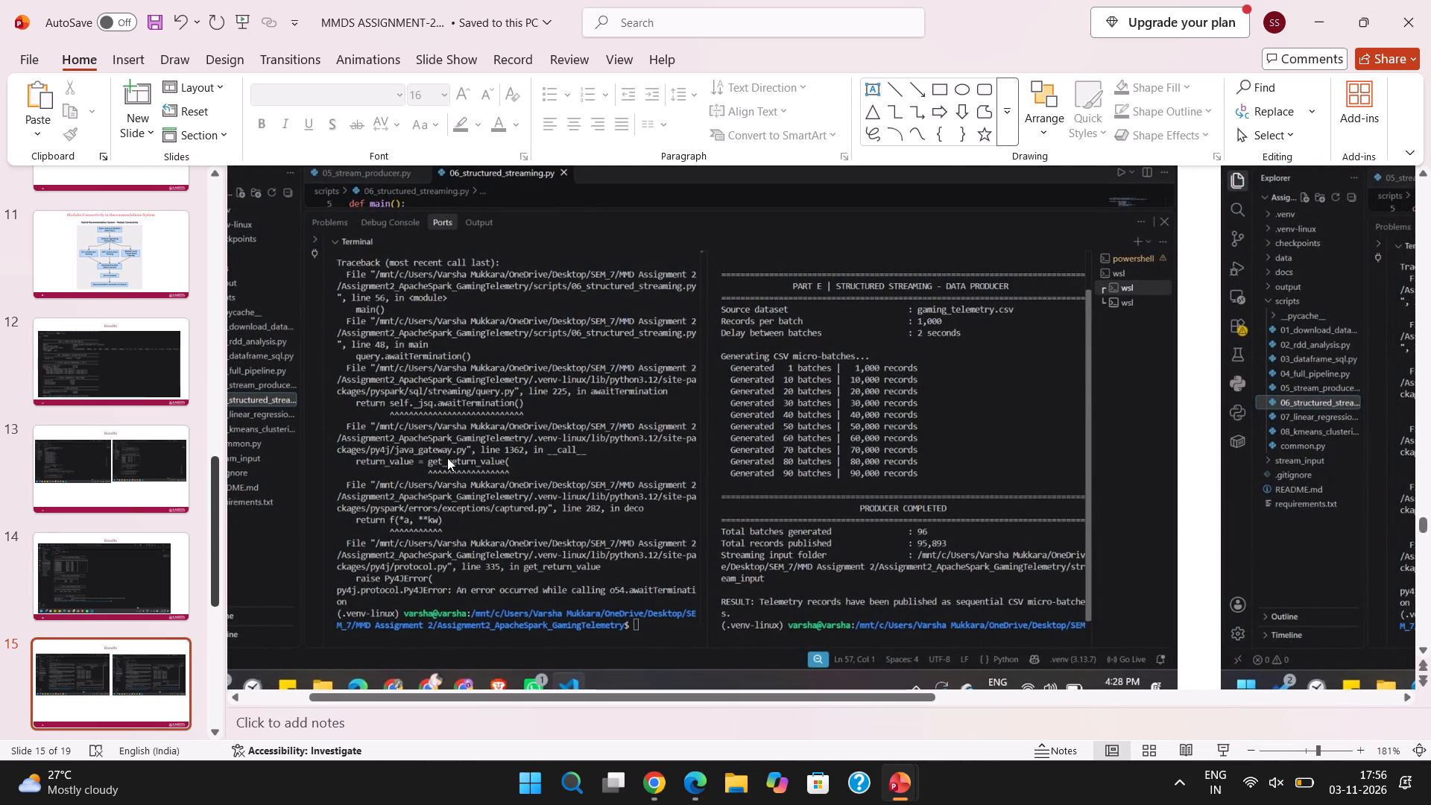
scroll(759, 443, "left", 2)
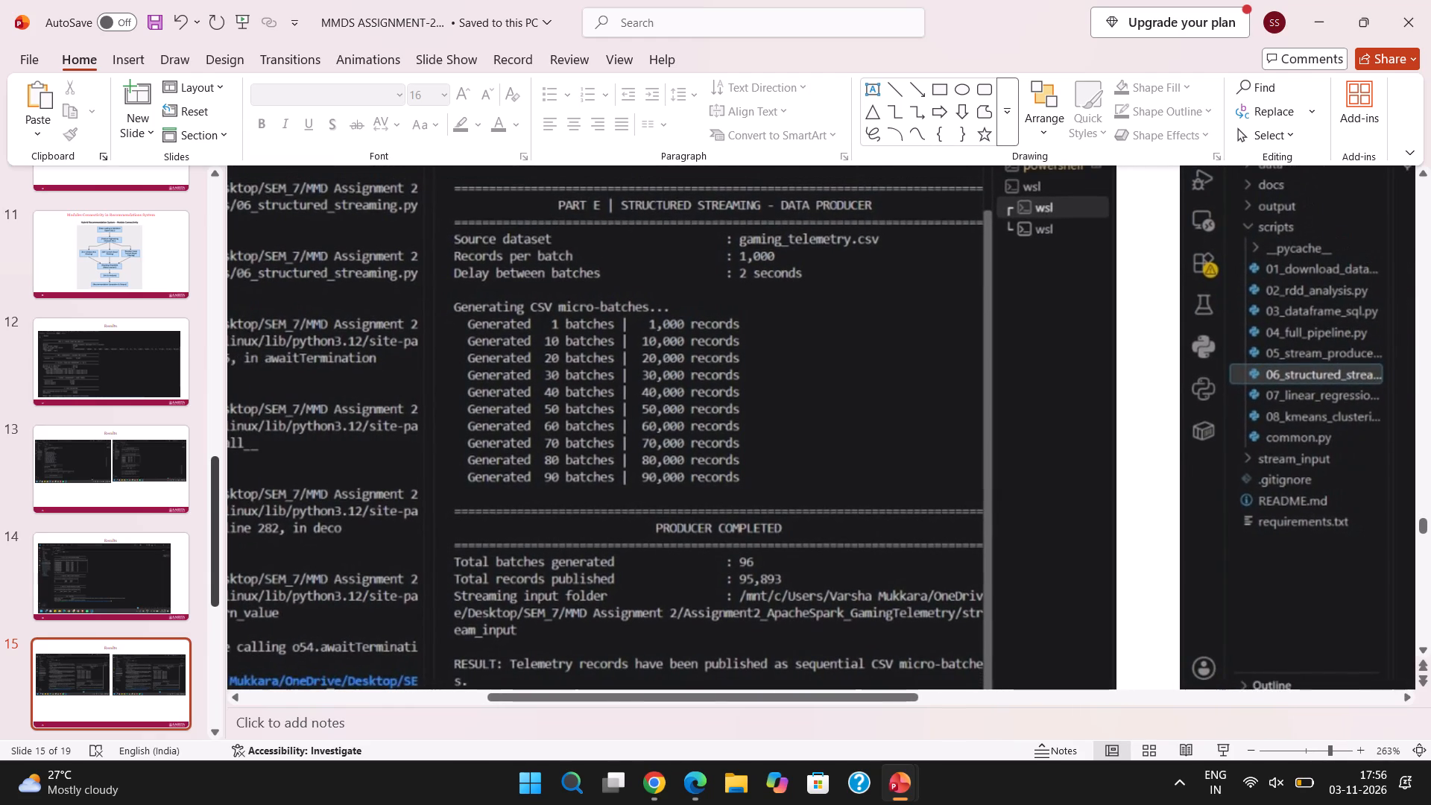
scroll(696, 418, "up", 1)
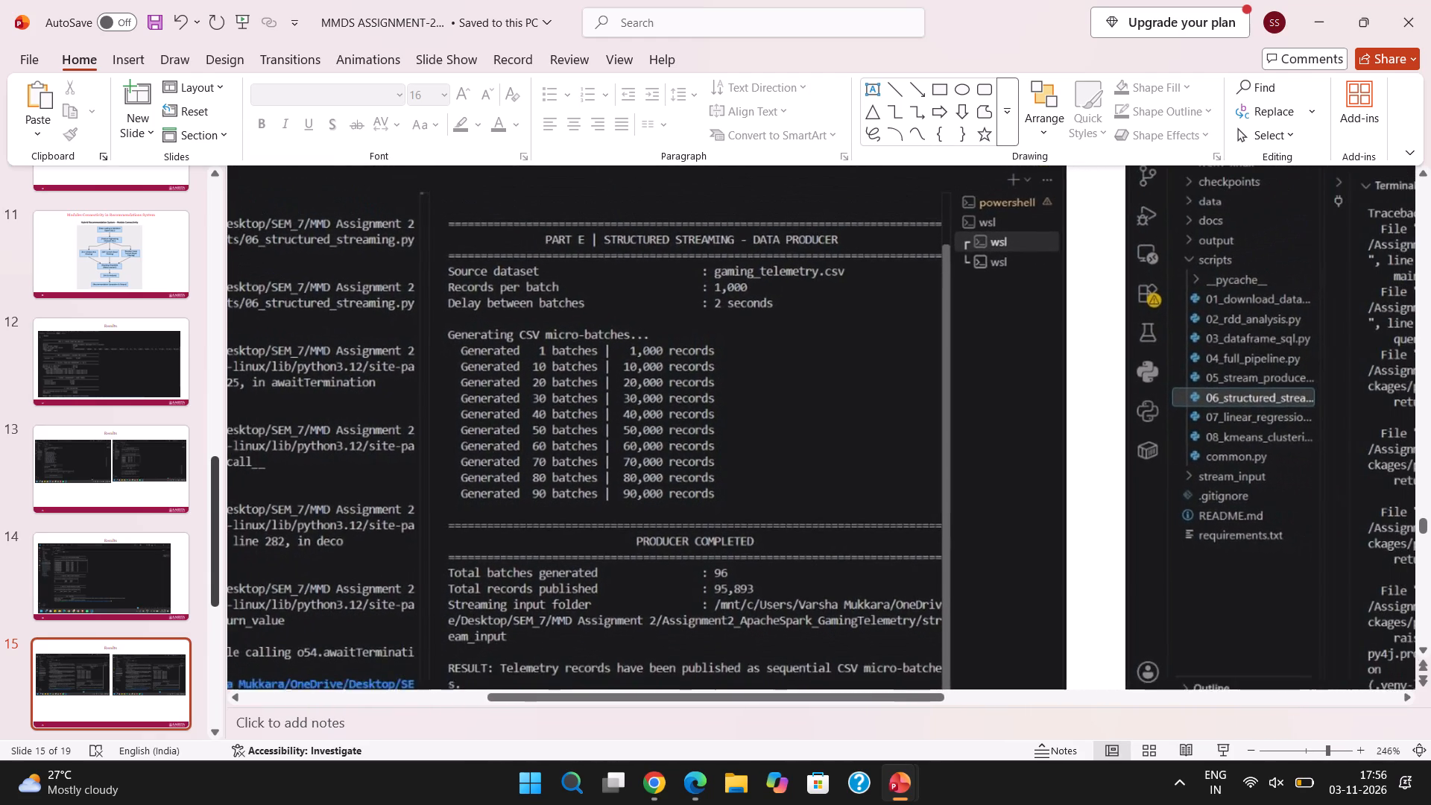
scroll(696, 418, "up", 1)
scroll(853, 473, "left", 3)
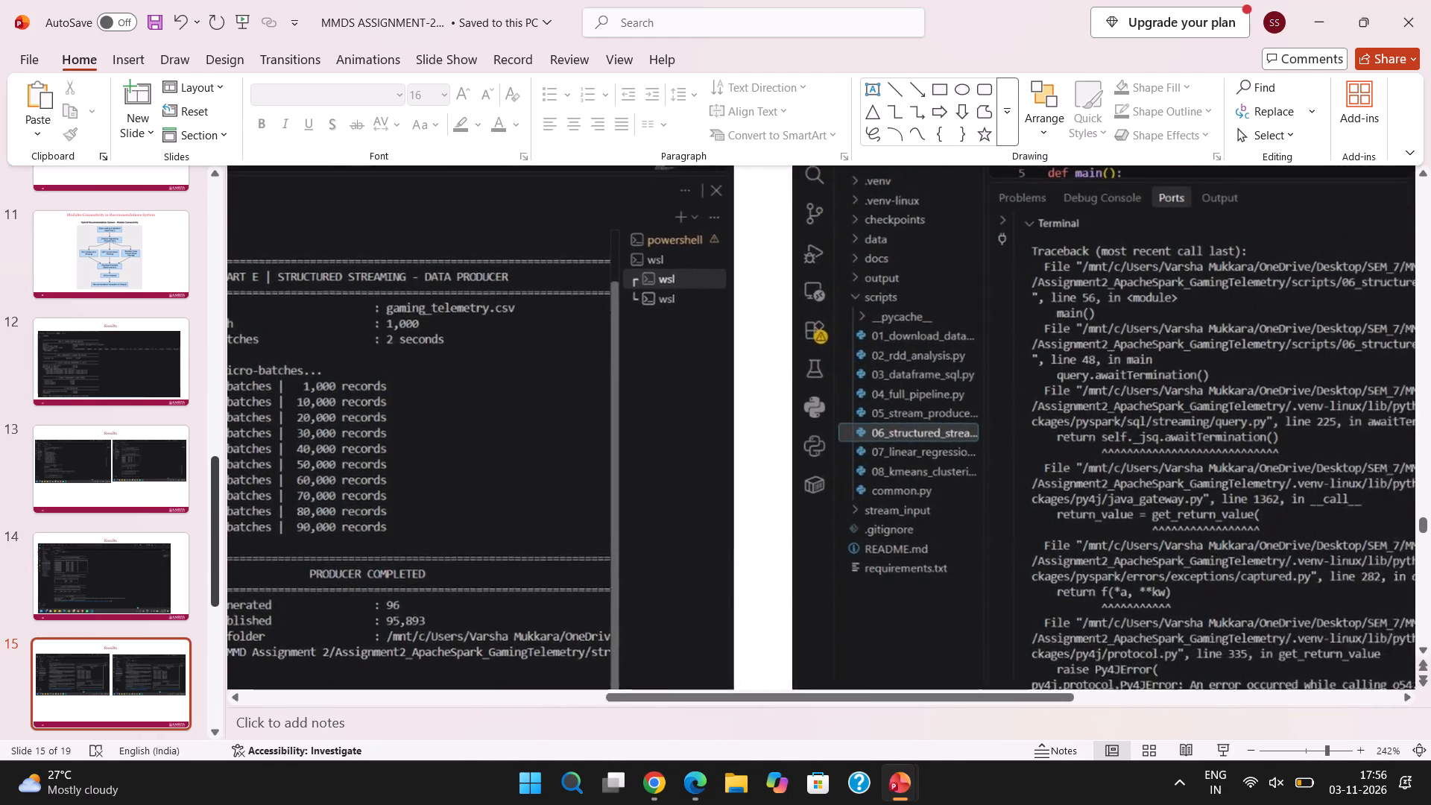
scroll(853, 473, "left", 3)
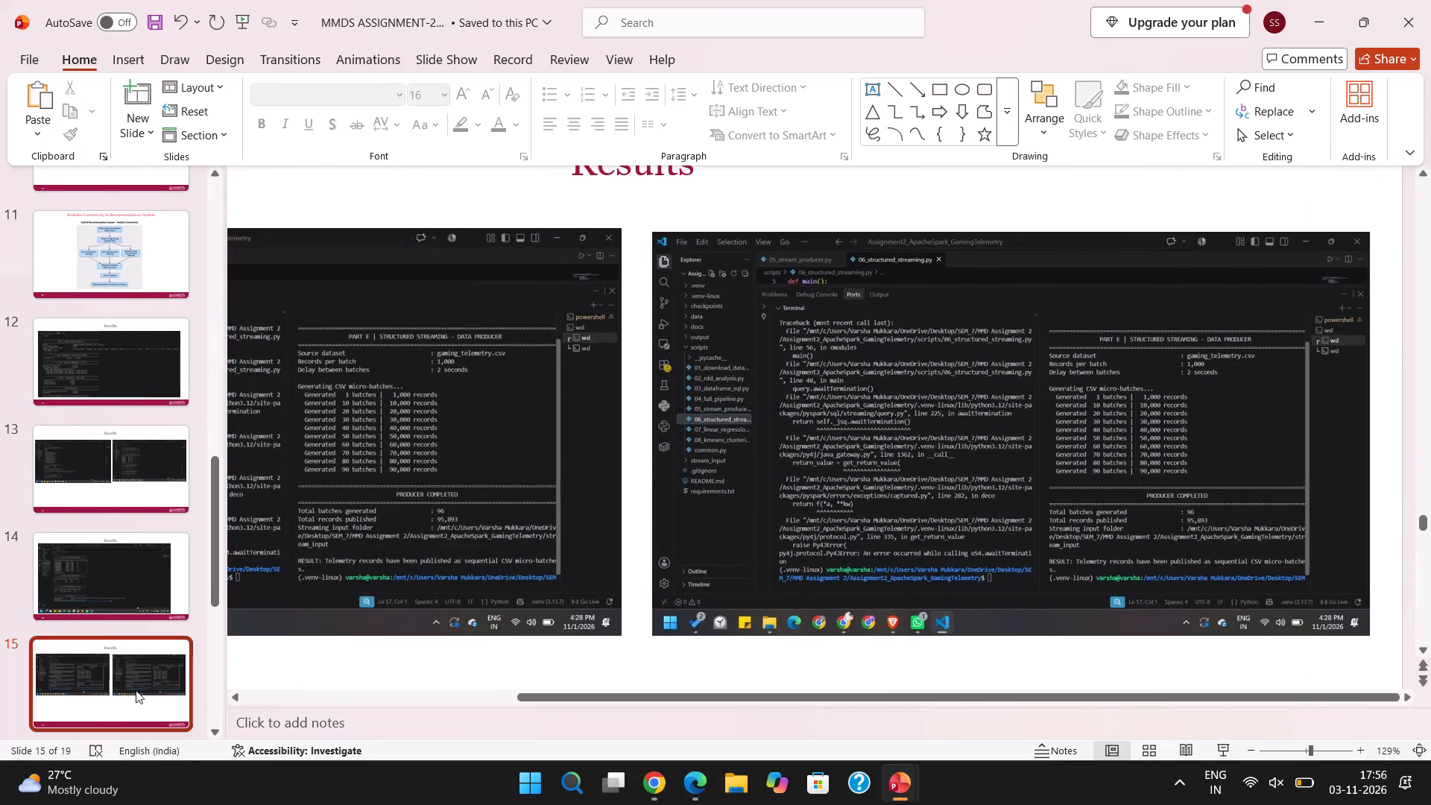
Examine the linear regression and K-Means clustering screenshots on slide 16 up close, down to their completion sections.
scroll(103, 693, "down", 2)
left_click(104, 601)
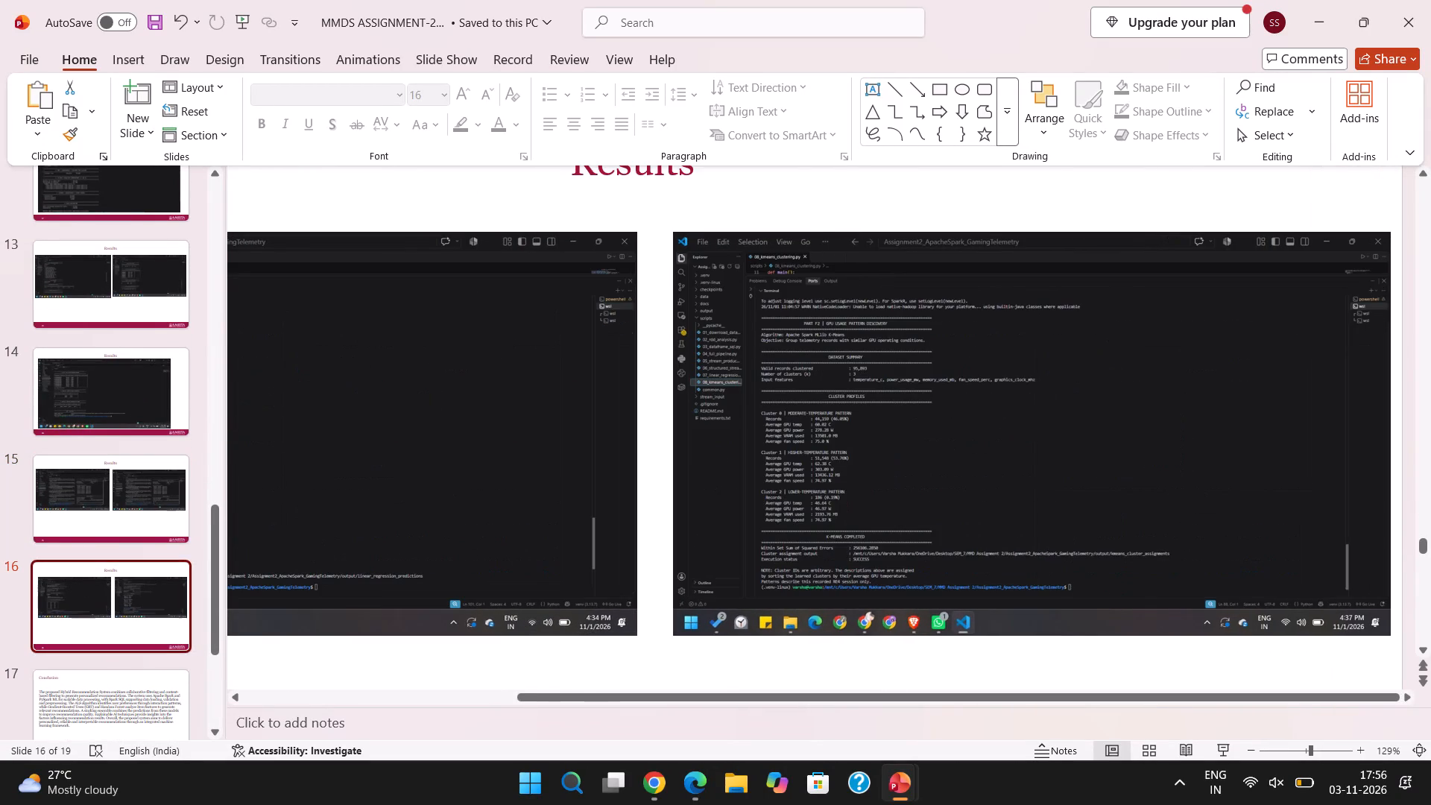
scroll(634, 453, "right", 2)
scroll(470, 440, "up", 1, "ctrl")
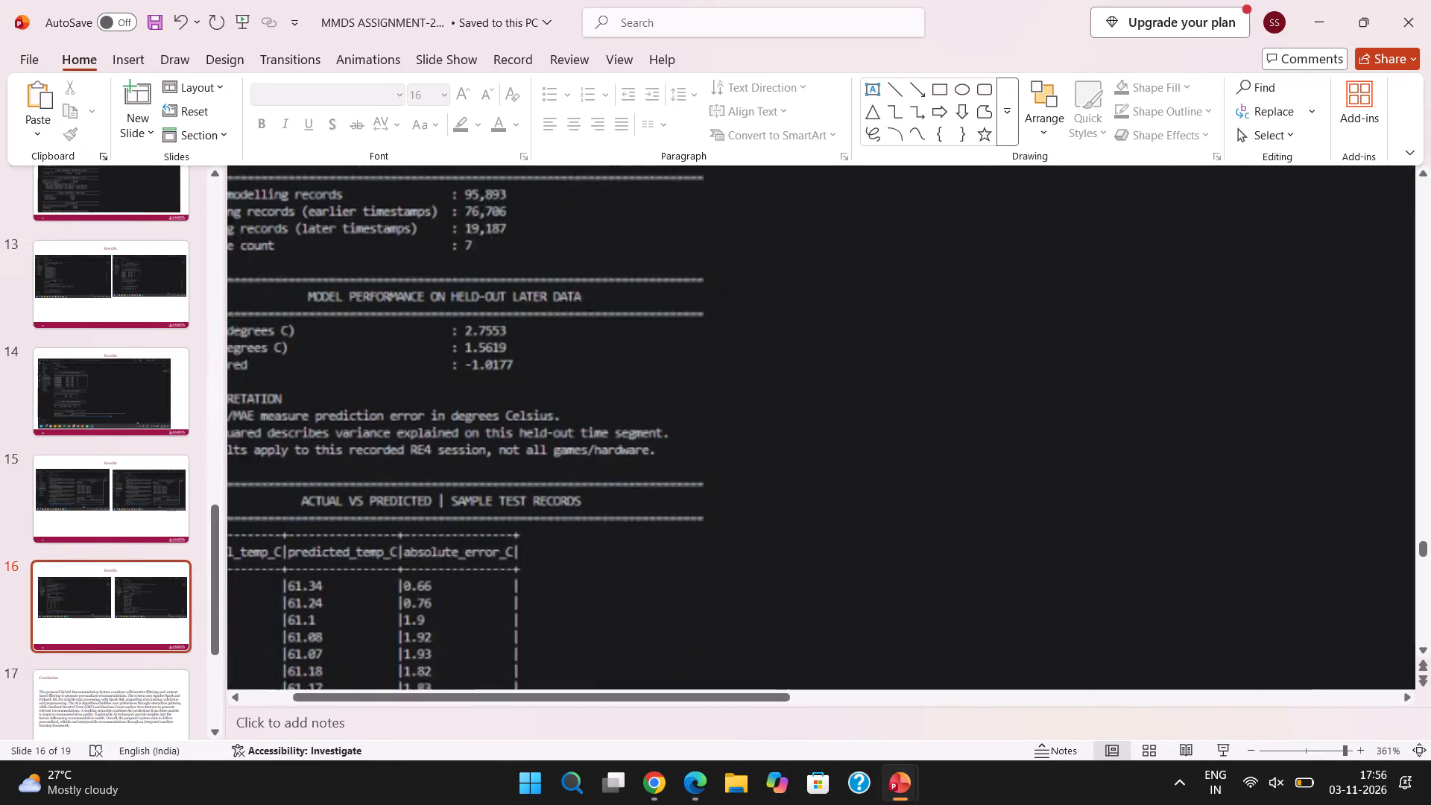
scroll(470, 440, "right", 1)
scroll(470, 440, "down", 1)
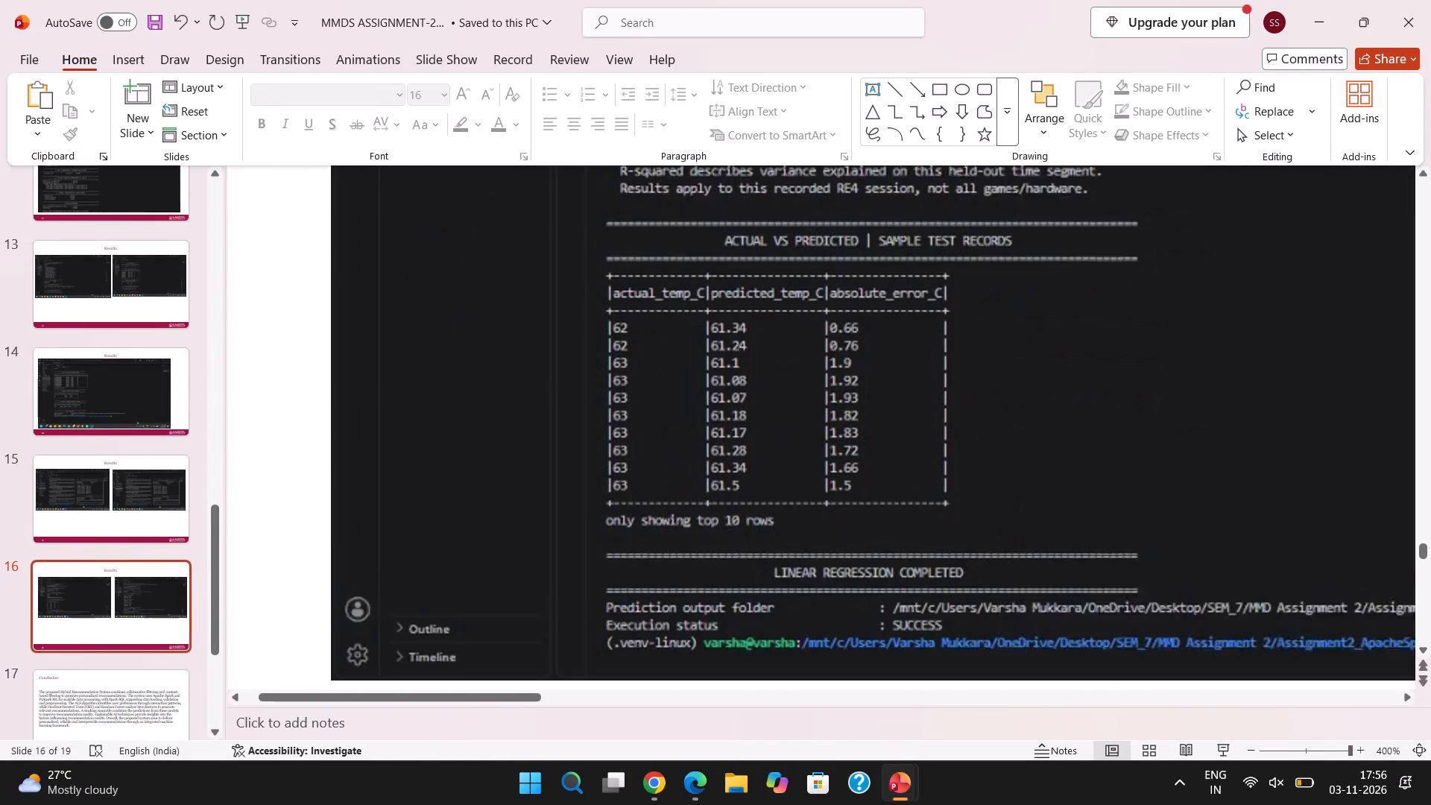
scroll(470, 440, "down", 1)
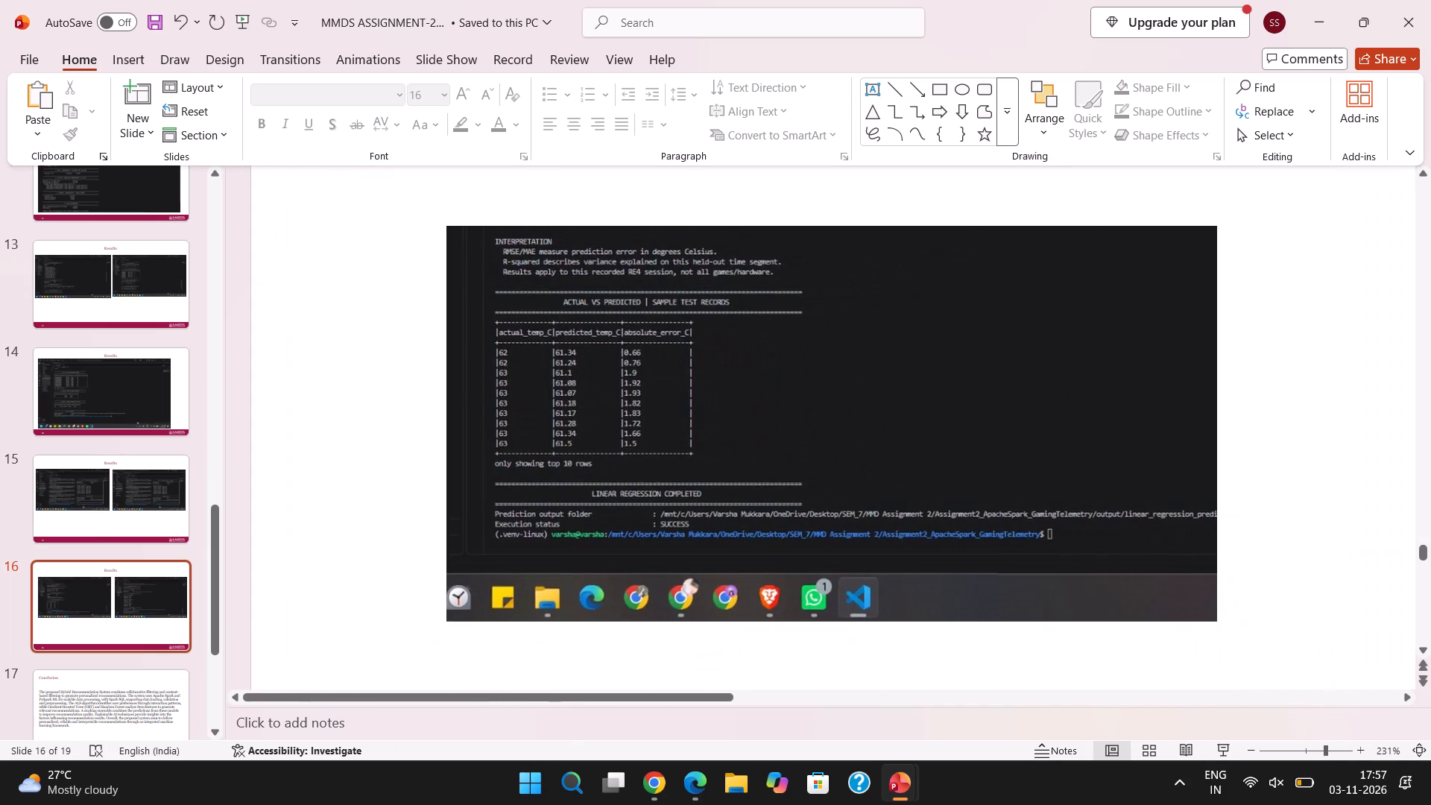
scroll(470, 440, "up", 1)
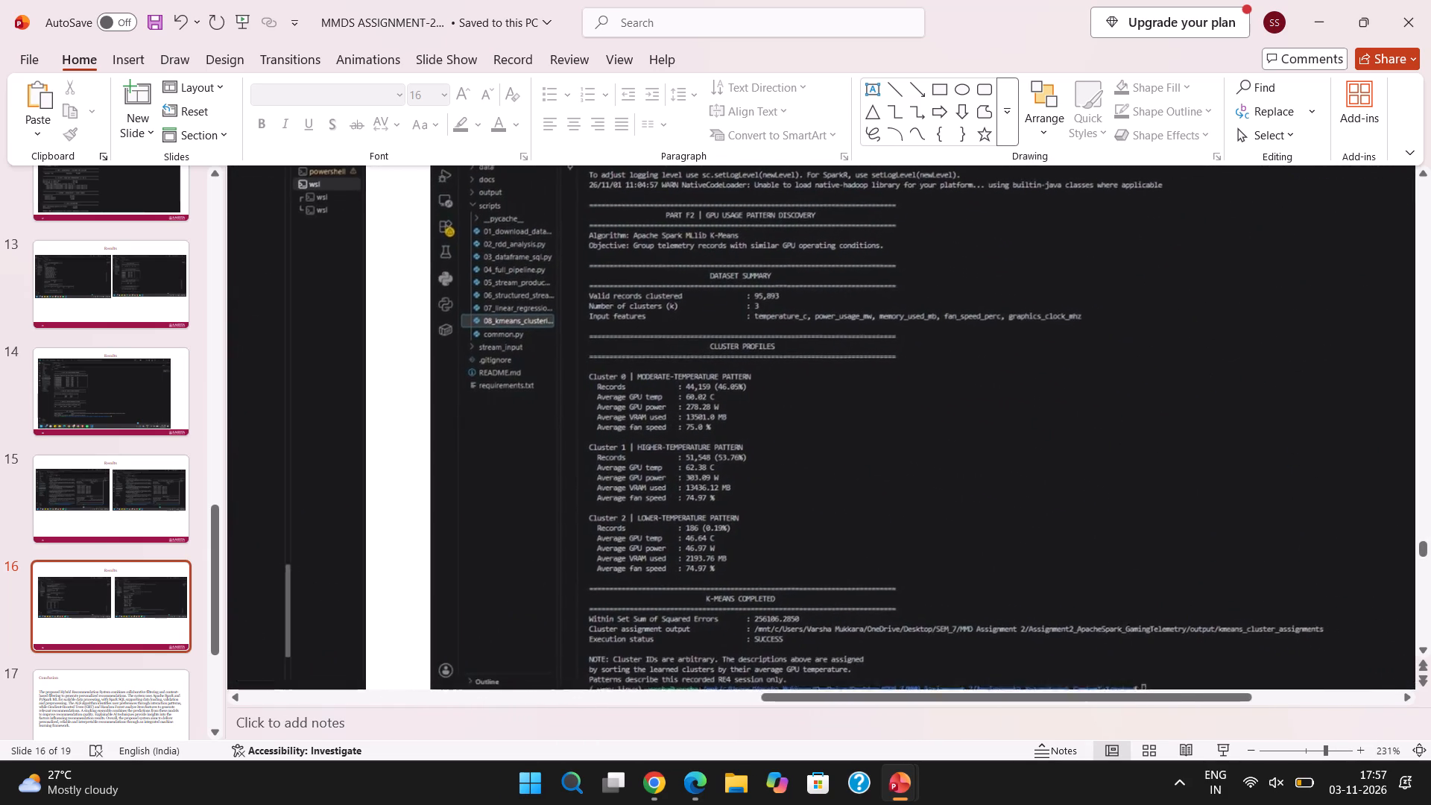
scroll(961, 411, "left", 1)
scroll(961, 411, "down", 2)
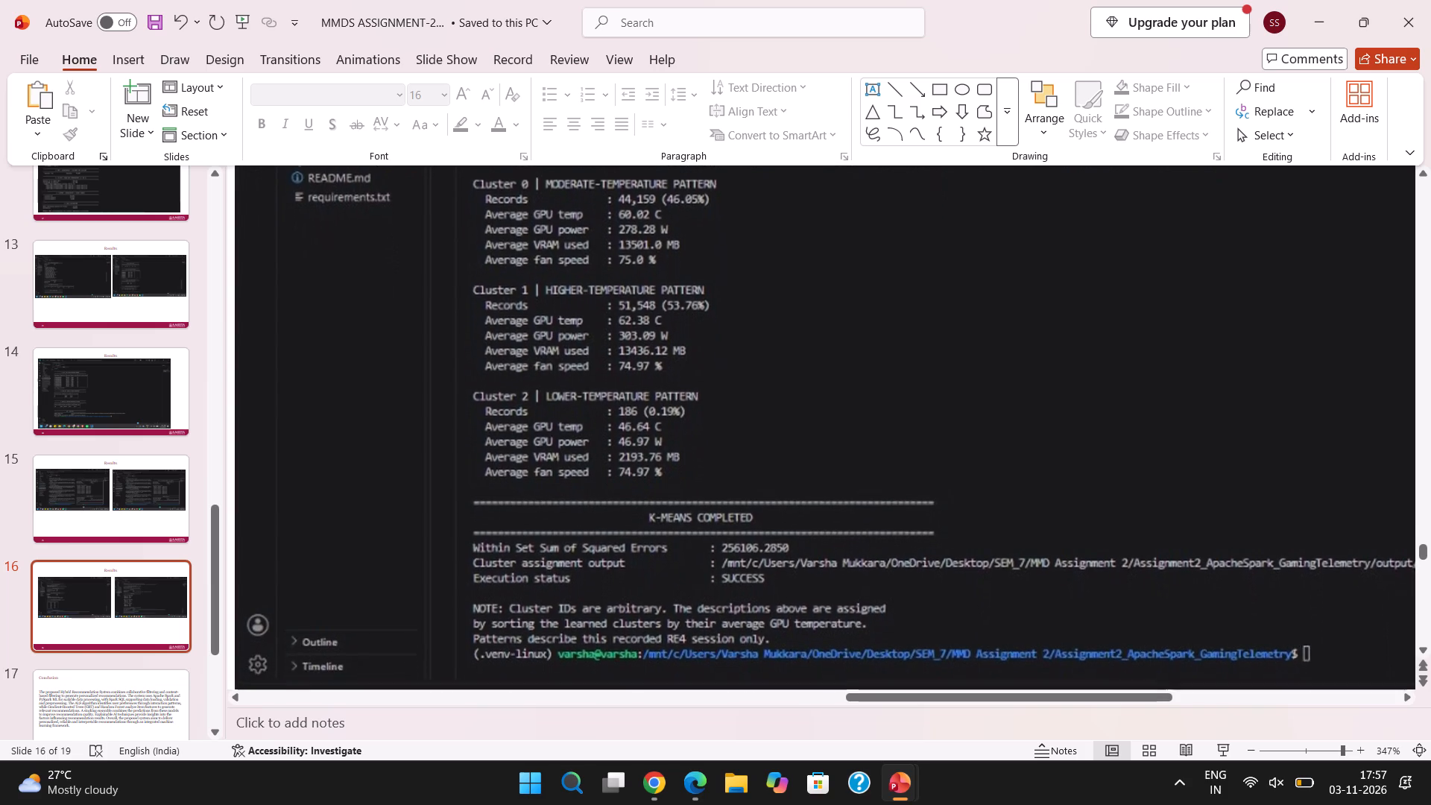
scroll(961, 411, "down", 1)
scroll(961, 411, "up", 2)
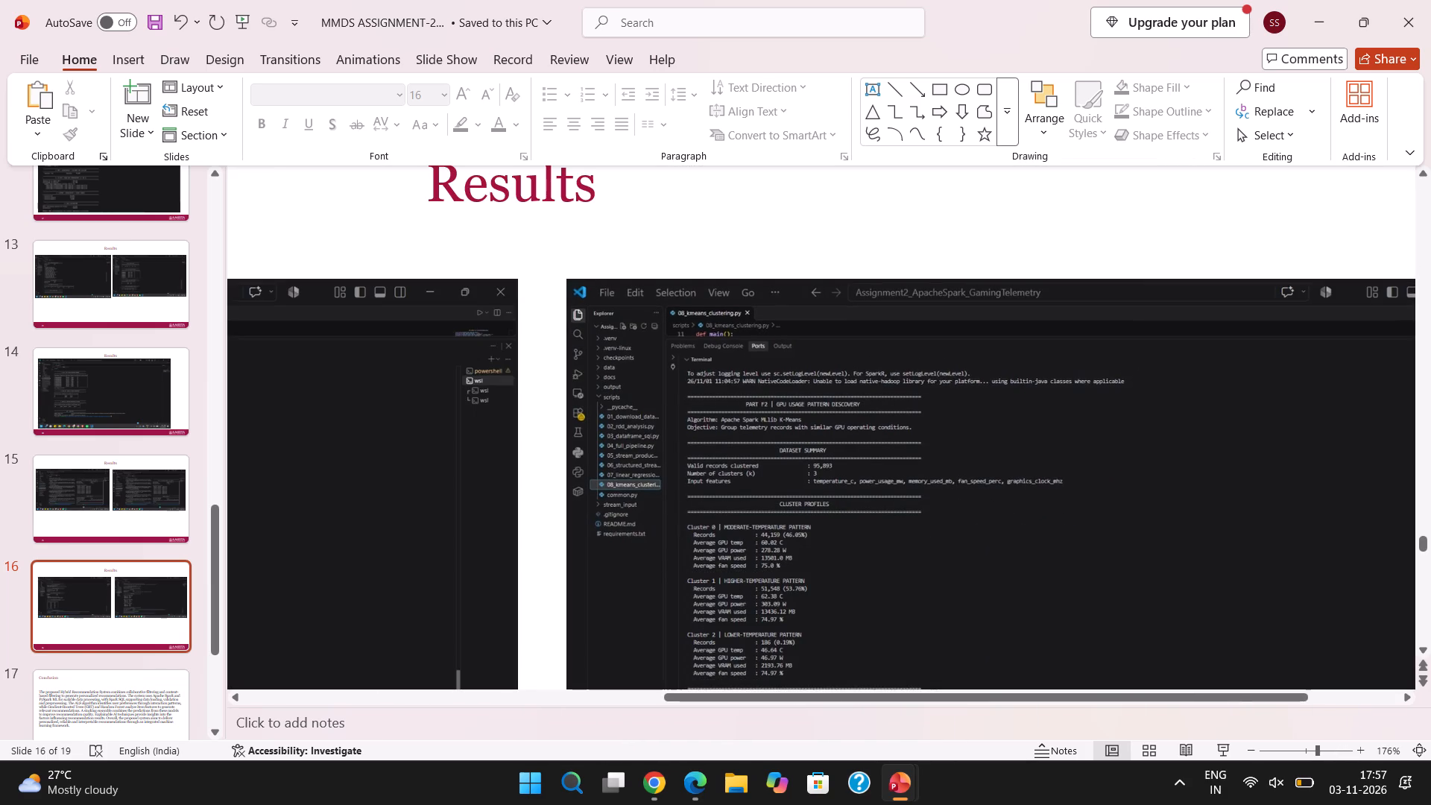
Review the closing slides after the results, from the Conclusion on slide 17 through to the Thank You slide.
left_click(177, 695)
left_click(142, 442)
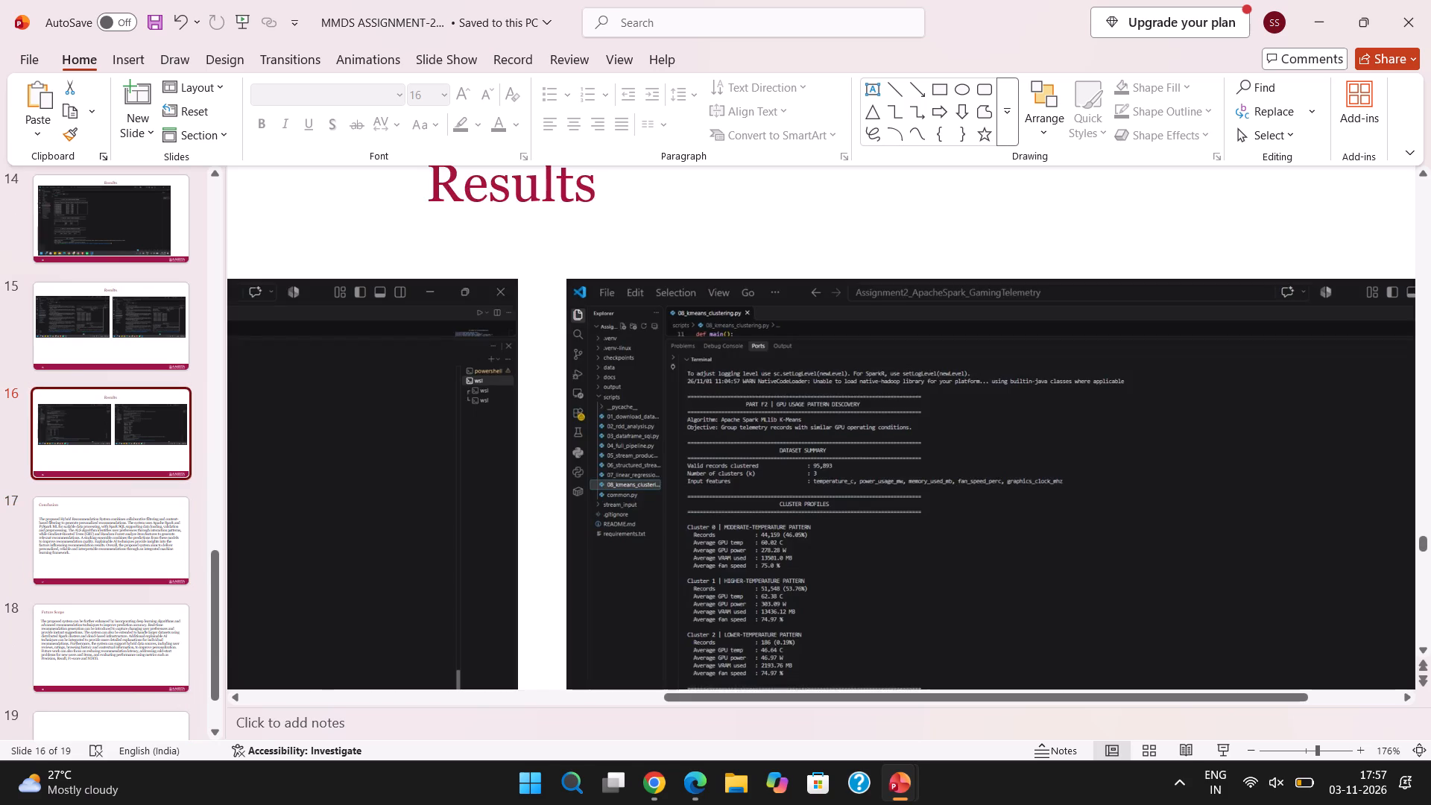
scroll(677, 340, "right", 2)
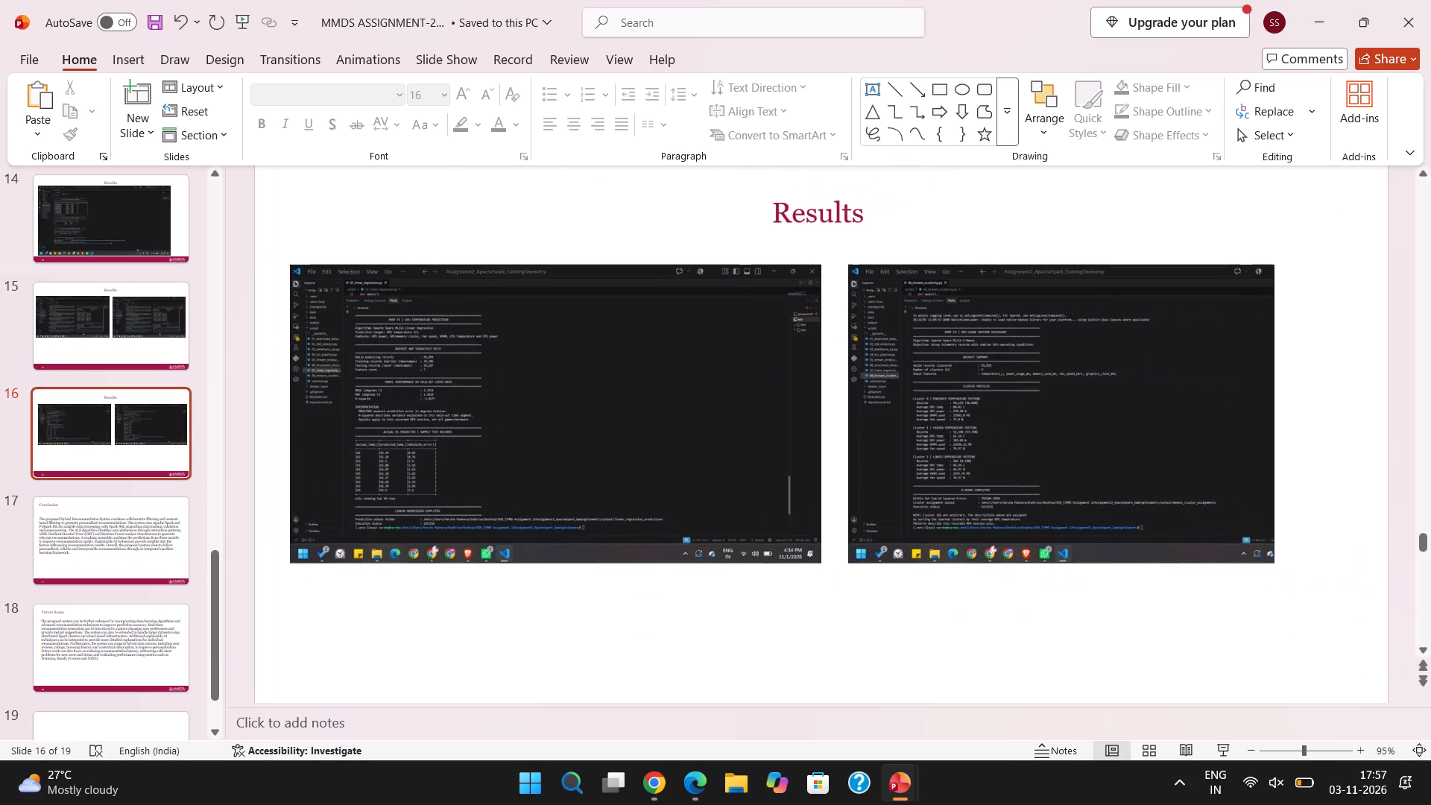
left_click(117, 529)
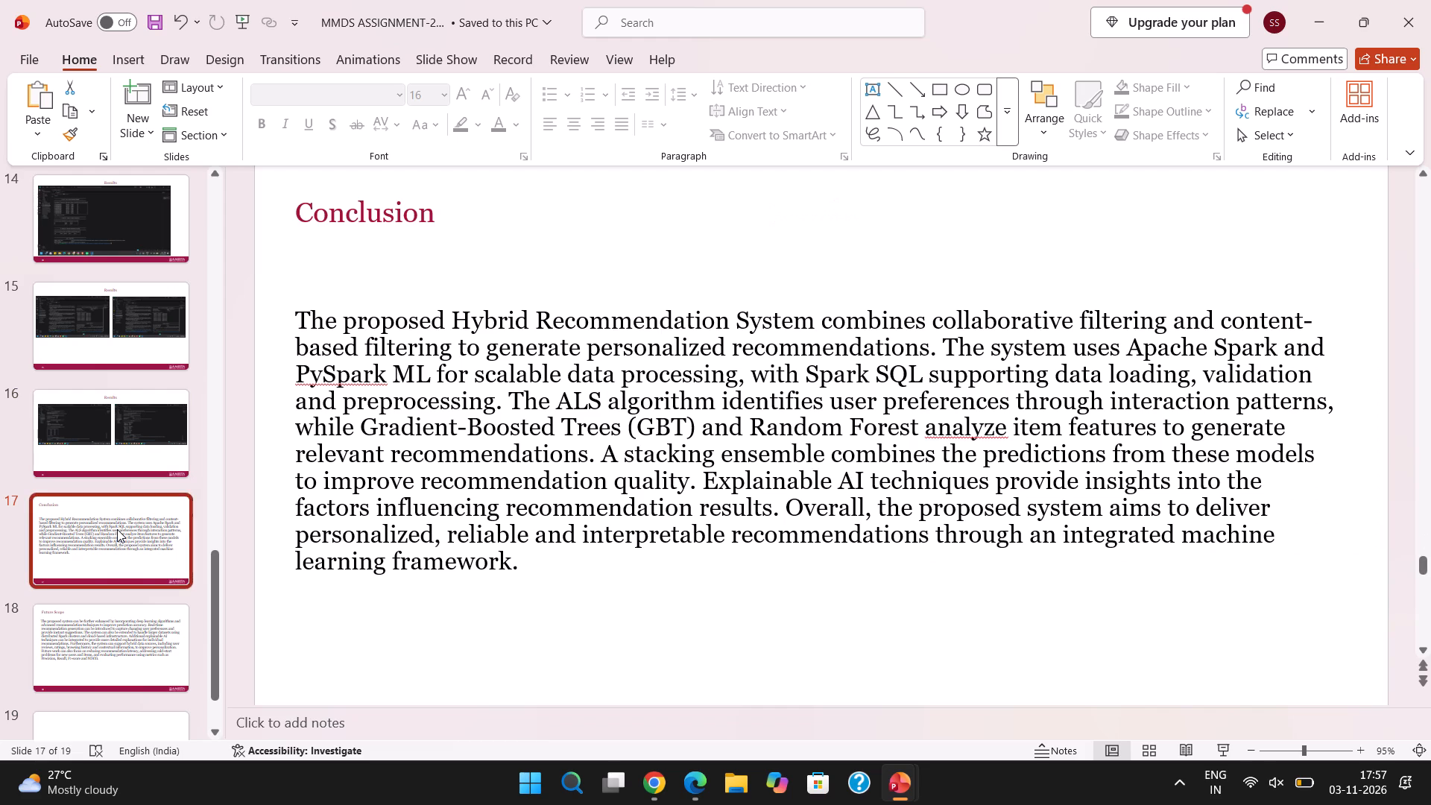
key("Down")
key("Down")
key("Down")
key("Up")
key("Up")
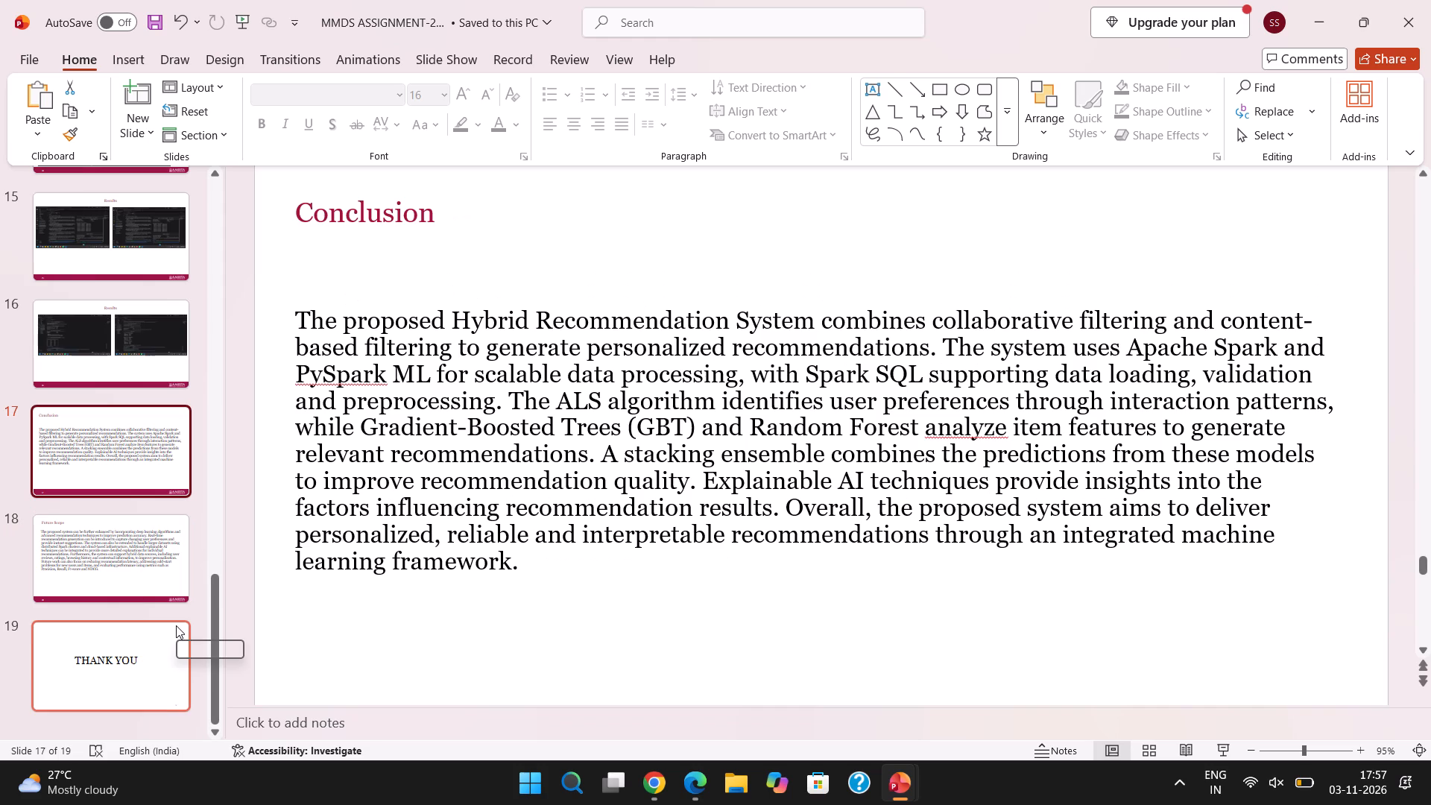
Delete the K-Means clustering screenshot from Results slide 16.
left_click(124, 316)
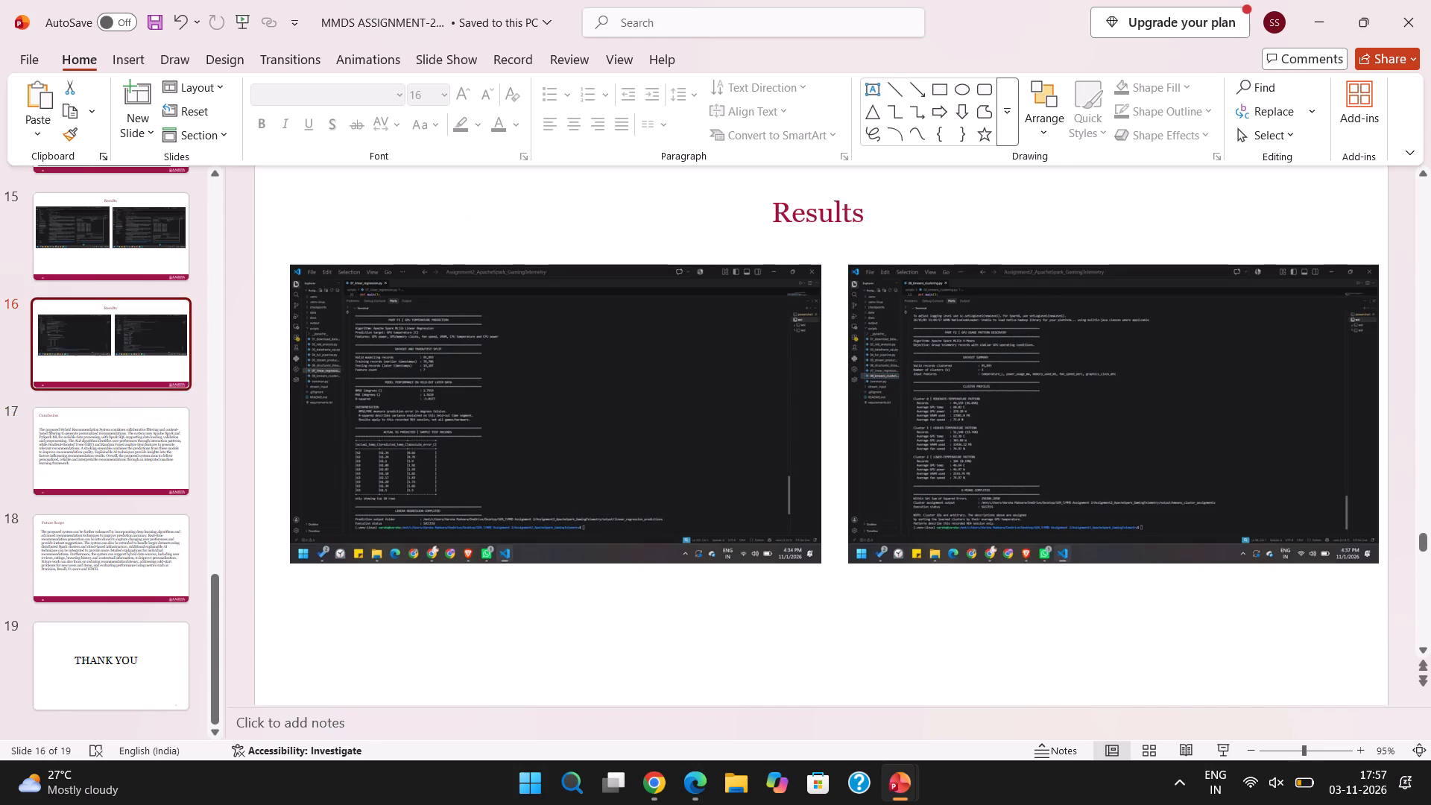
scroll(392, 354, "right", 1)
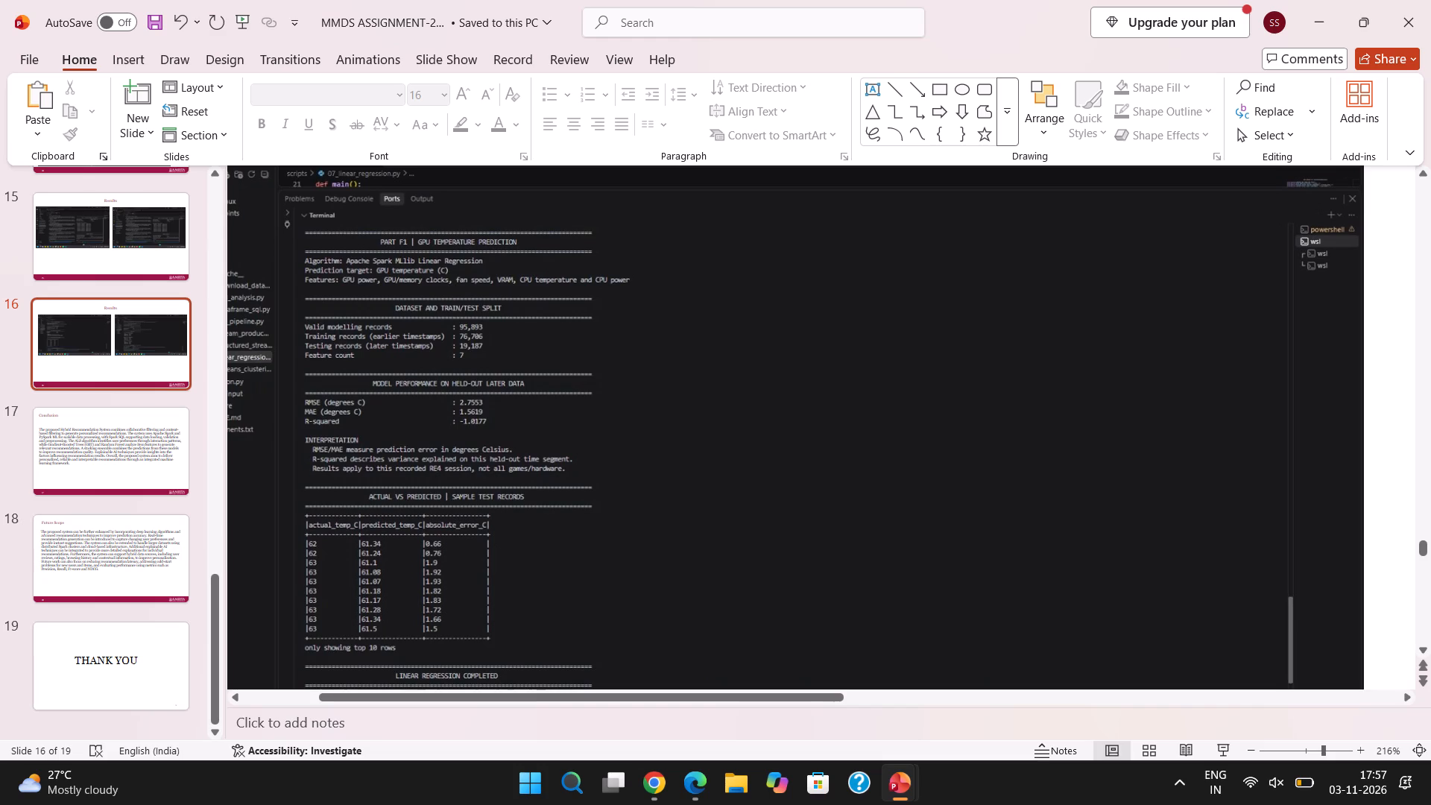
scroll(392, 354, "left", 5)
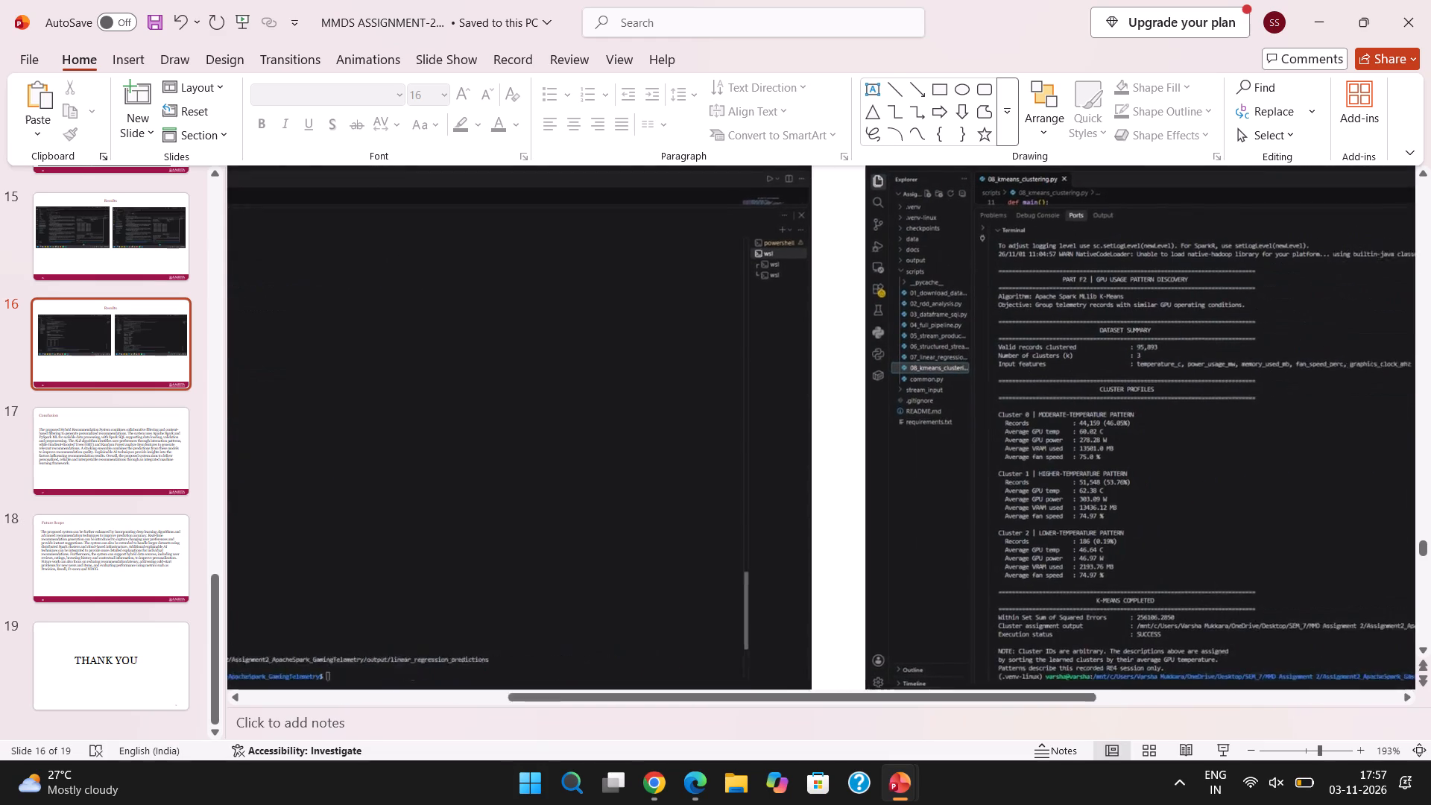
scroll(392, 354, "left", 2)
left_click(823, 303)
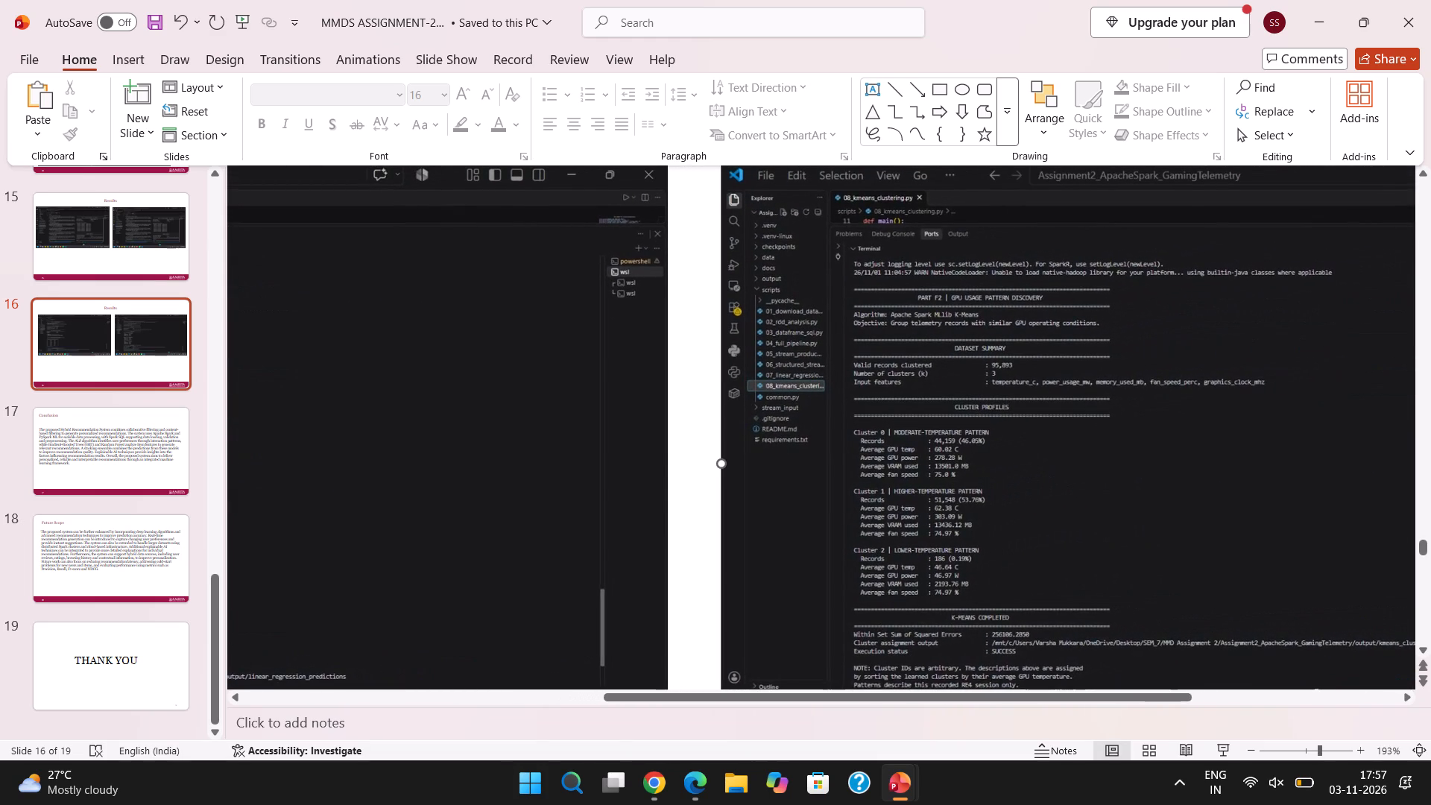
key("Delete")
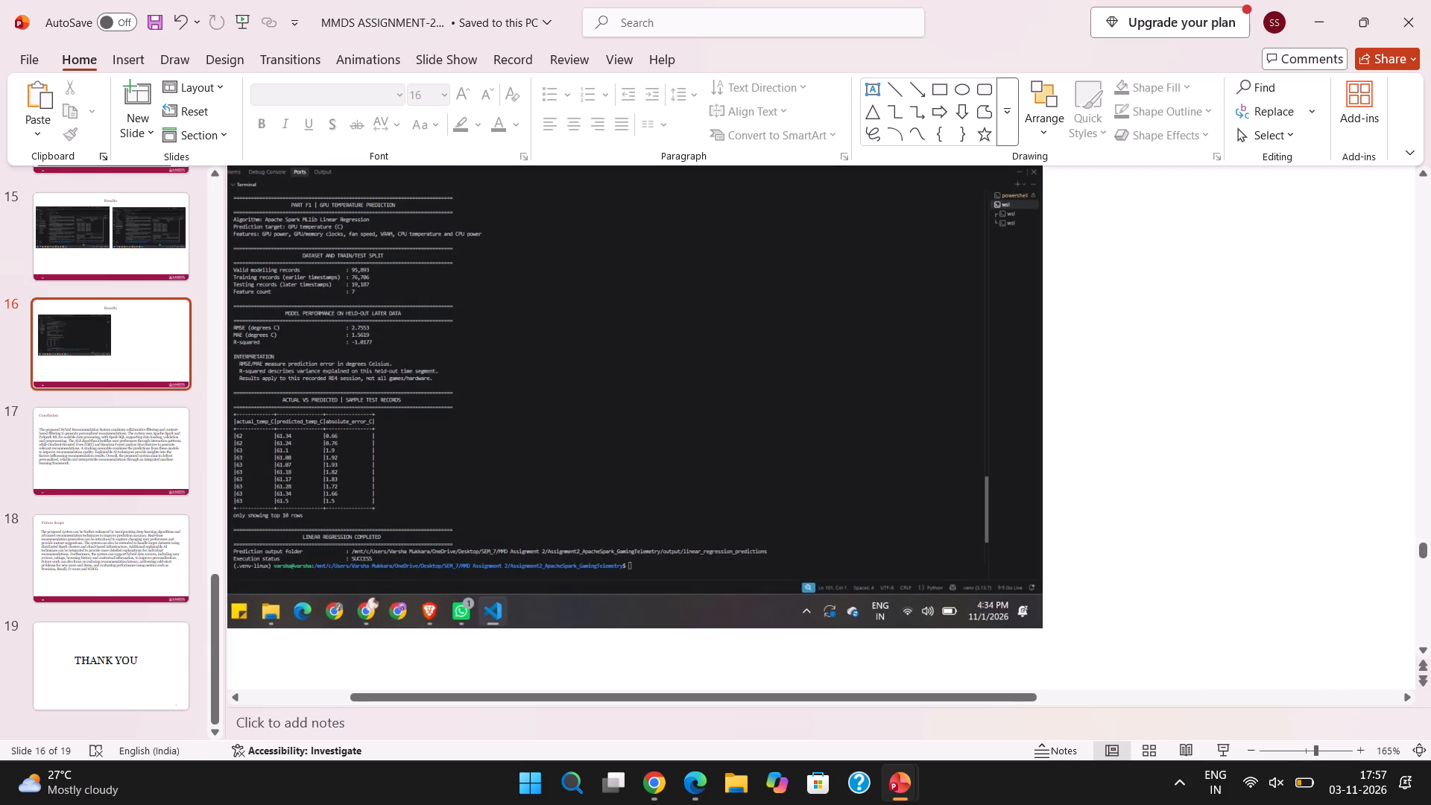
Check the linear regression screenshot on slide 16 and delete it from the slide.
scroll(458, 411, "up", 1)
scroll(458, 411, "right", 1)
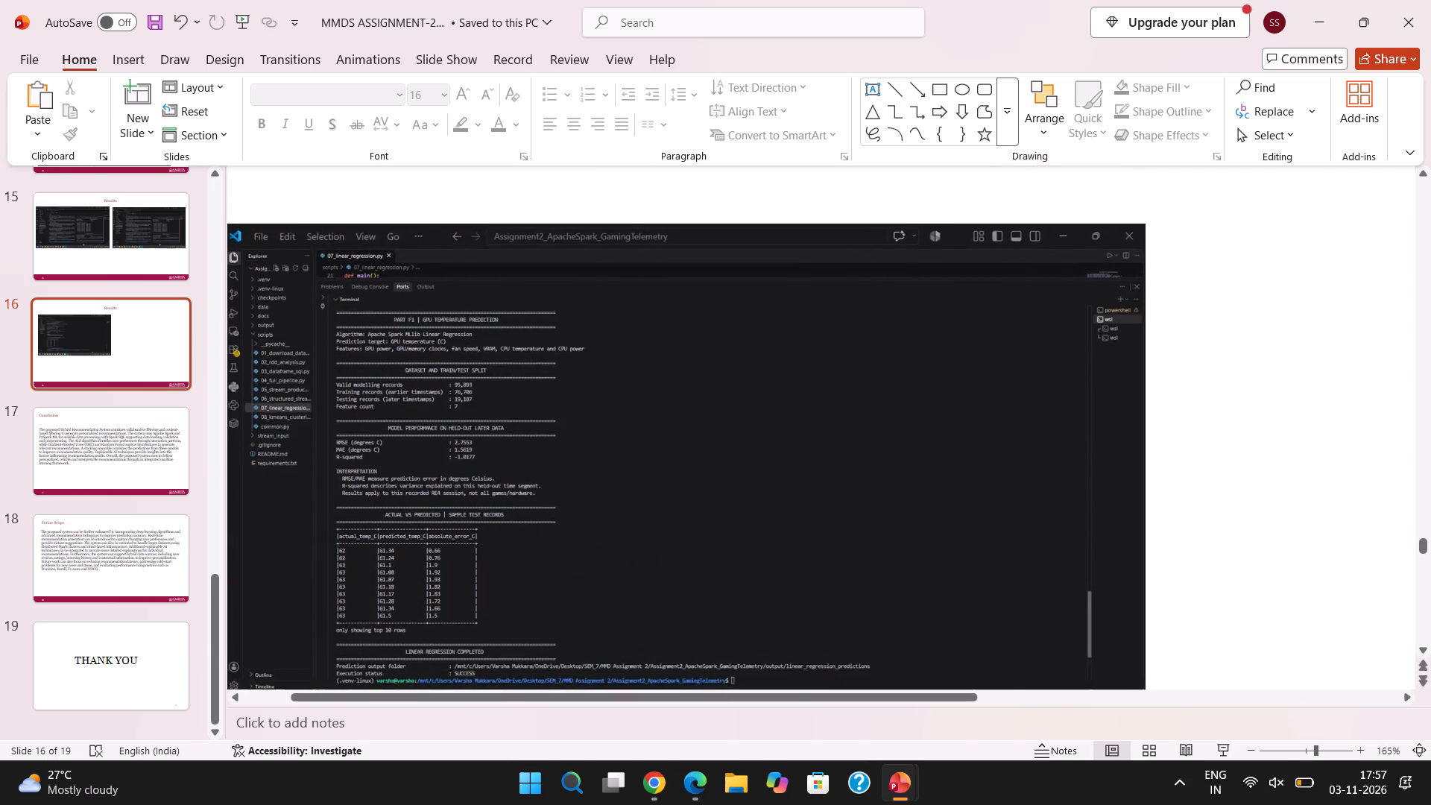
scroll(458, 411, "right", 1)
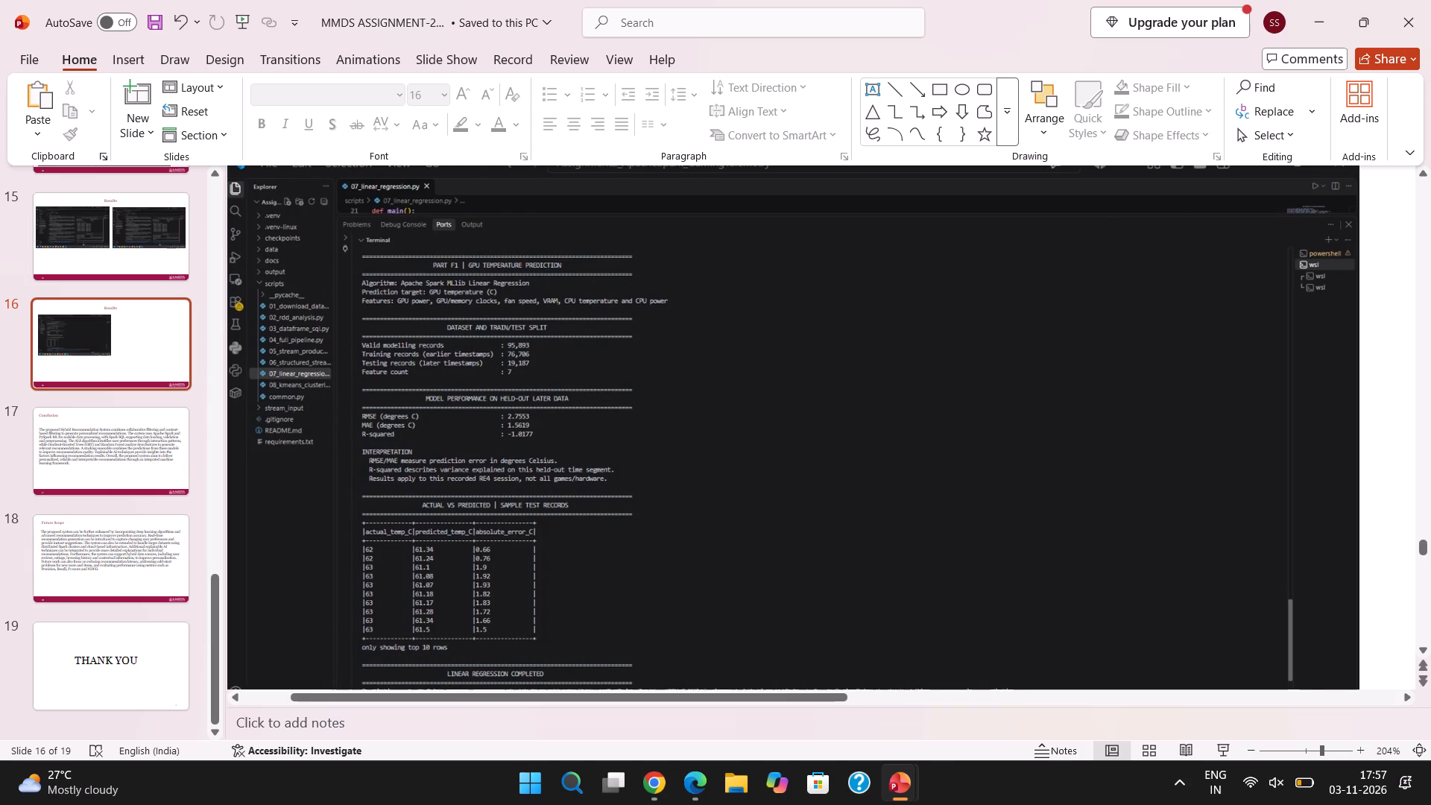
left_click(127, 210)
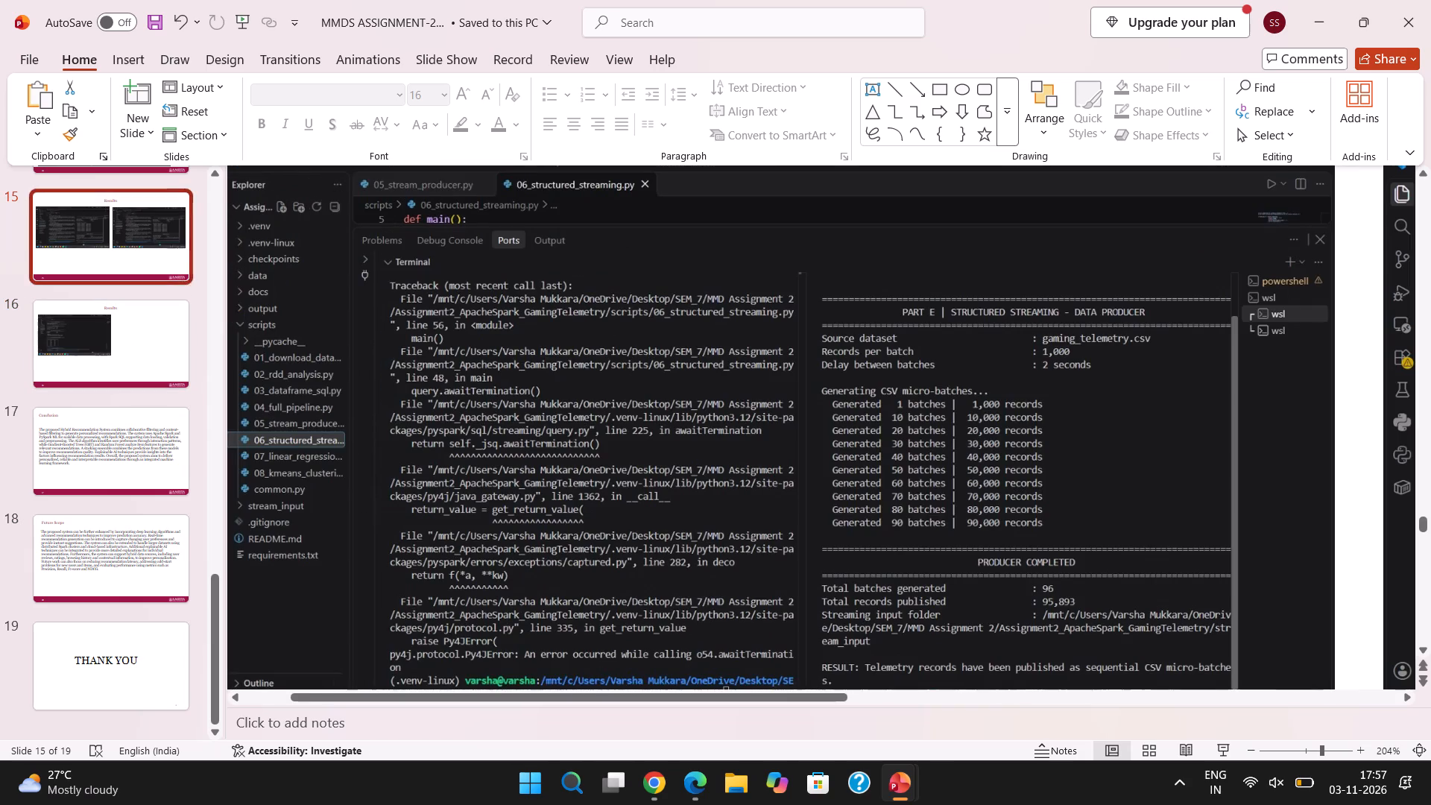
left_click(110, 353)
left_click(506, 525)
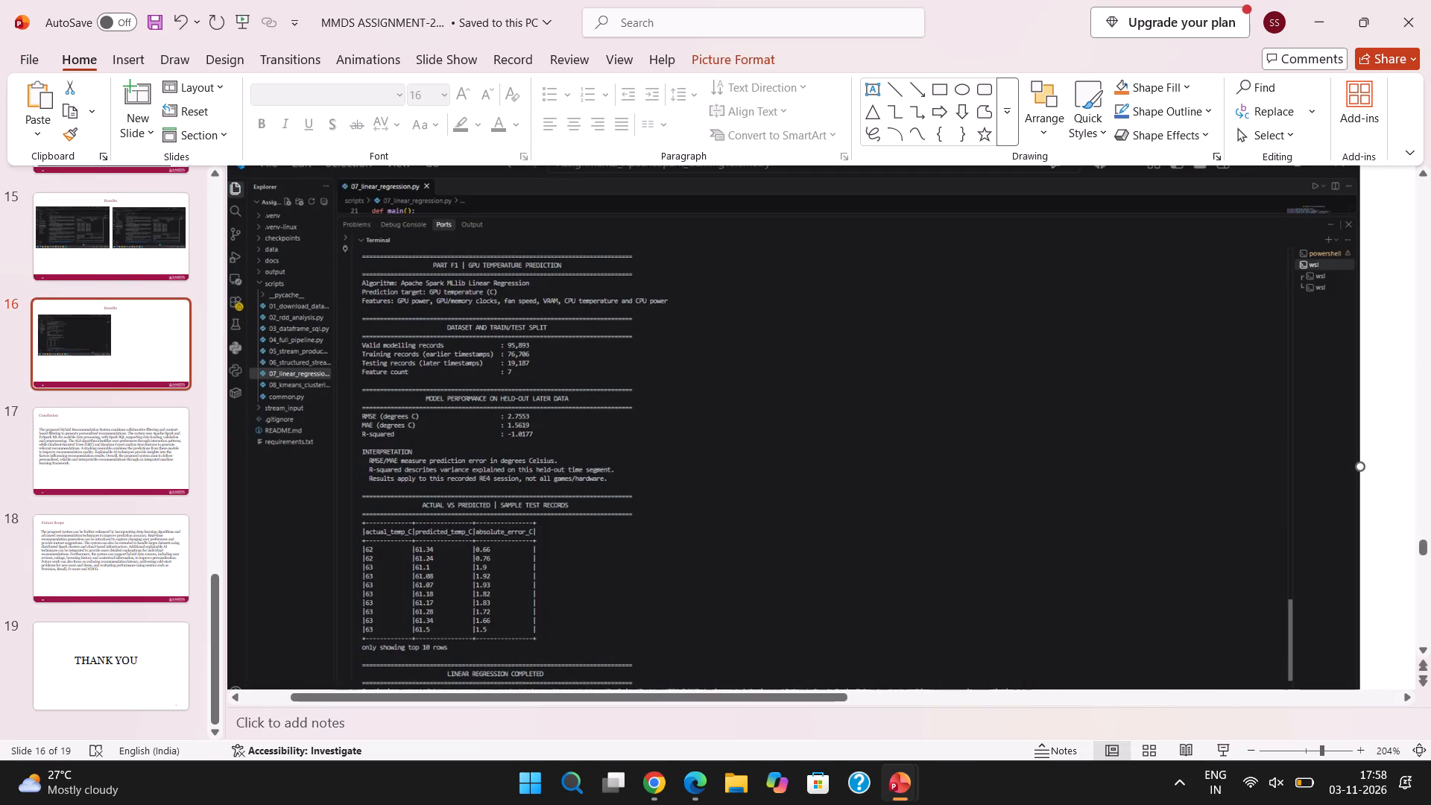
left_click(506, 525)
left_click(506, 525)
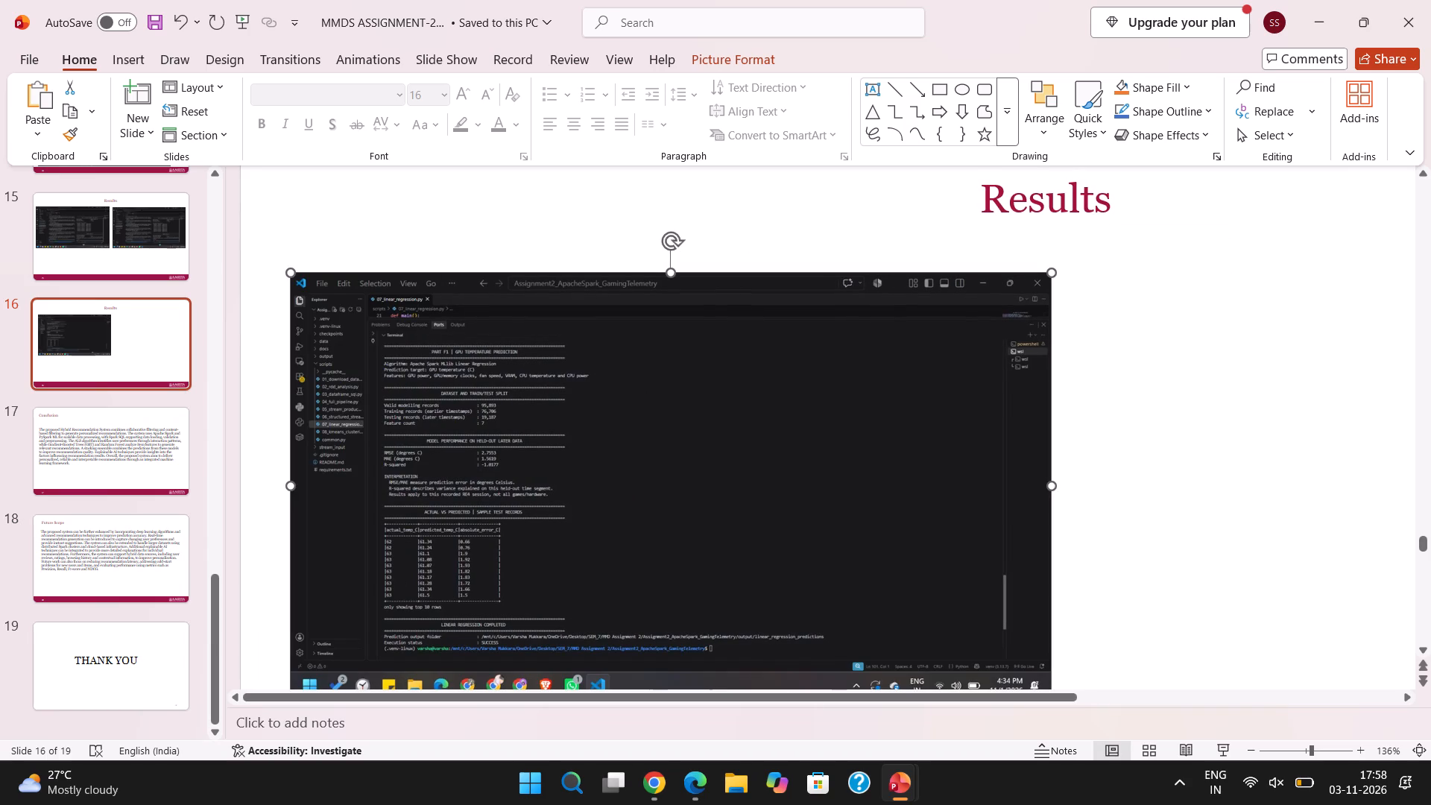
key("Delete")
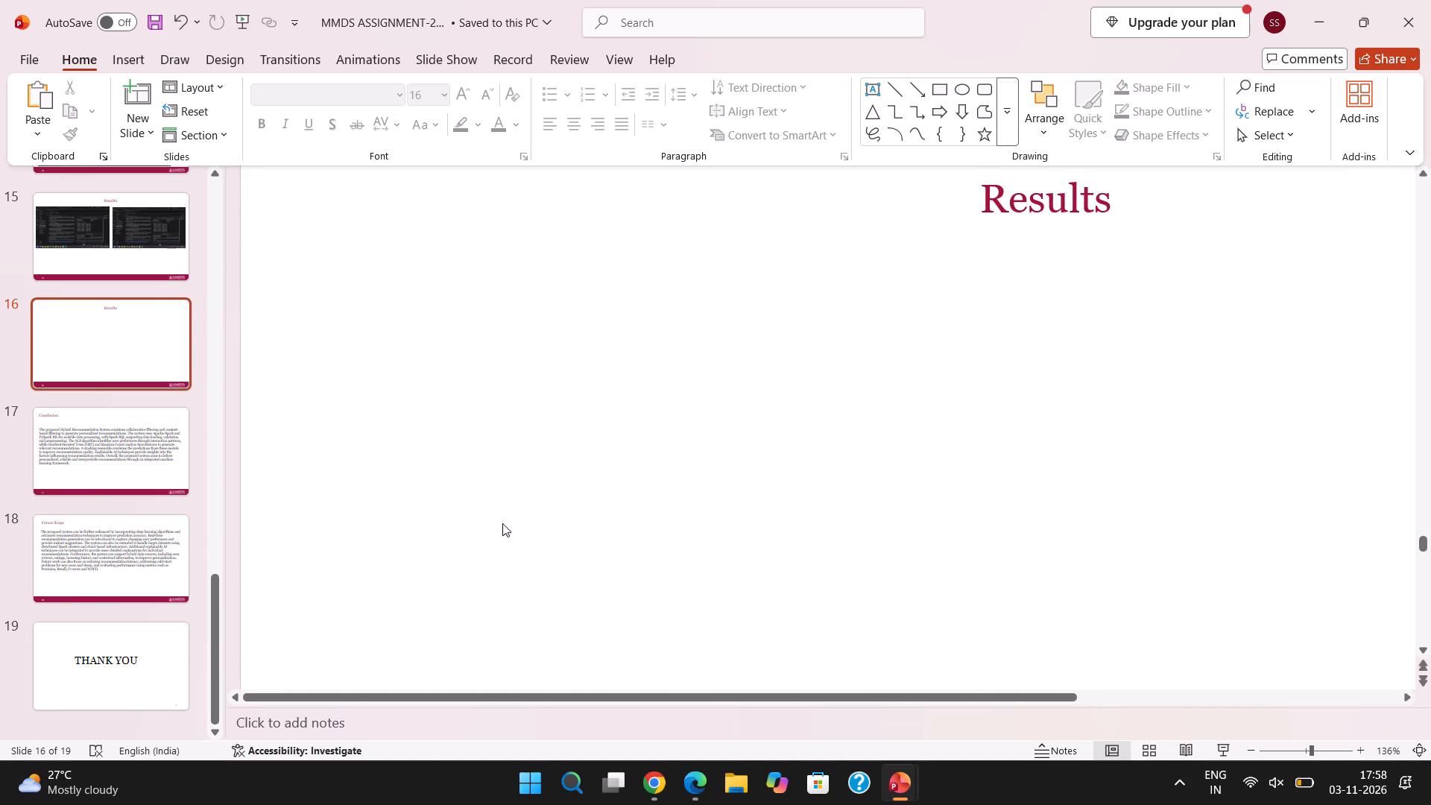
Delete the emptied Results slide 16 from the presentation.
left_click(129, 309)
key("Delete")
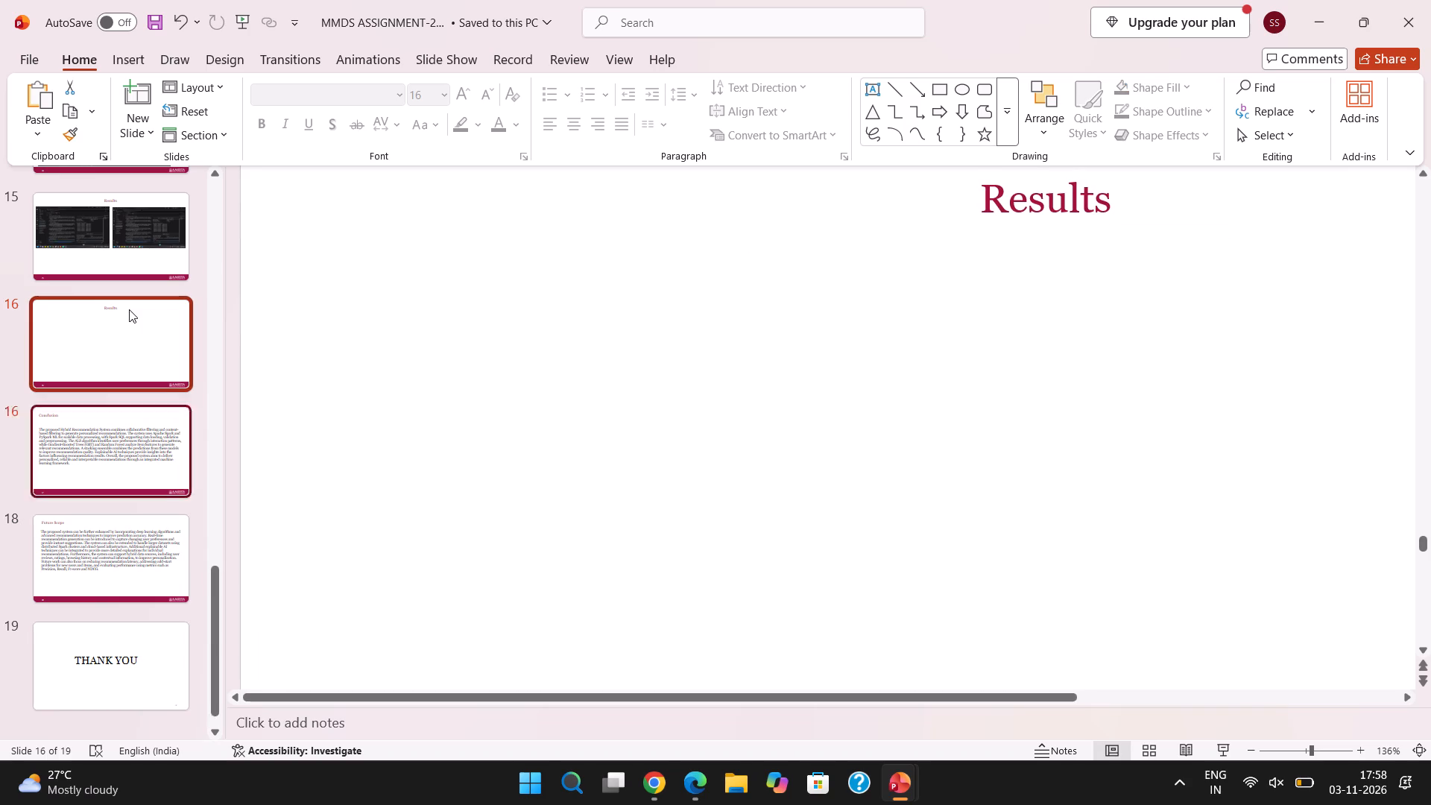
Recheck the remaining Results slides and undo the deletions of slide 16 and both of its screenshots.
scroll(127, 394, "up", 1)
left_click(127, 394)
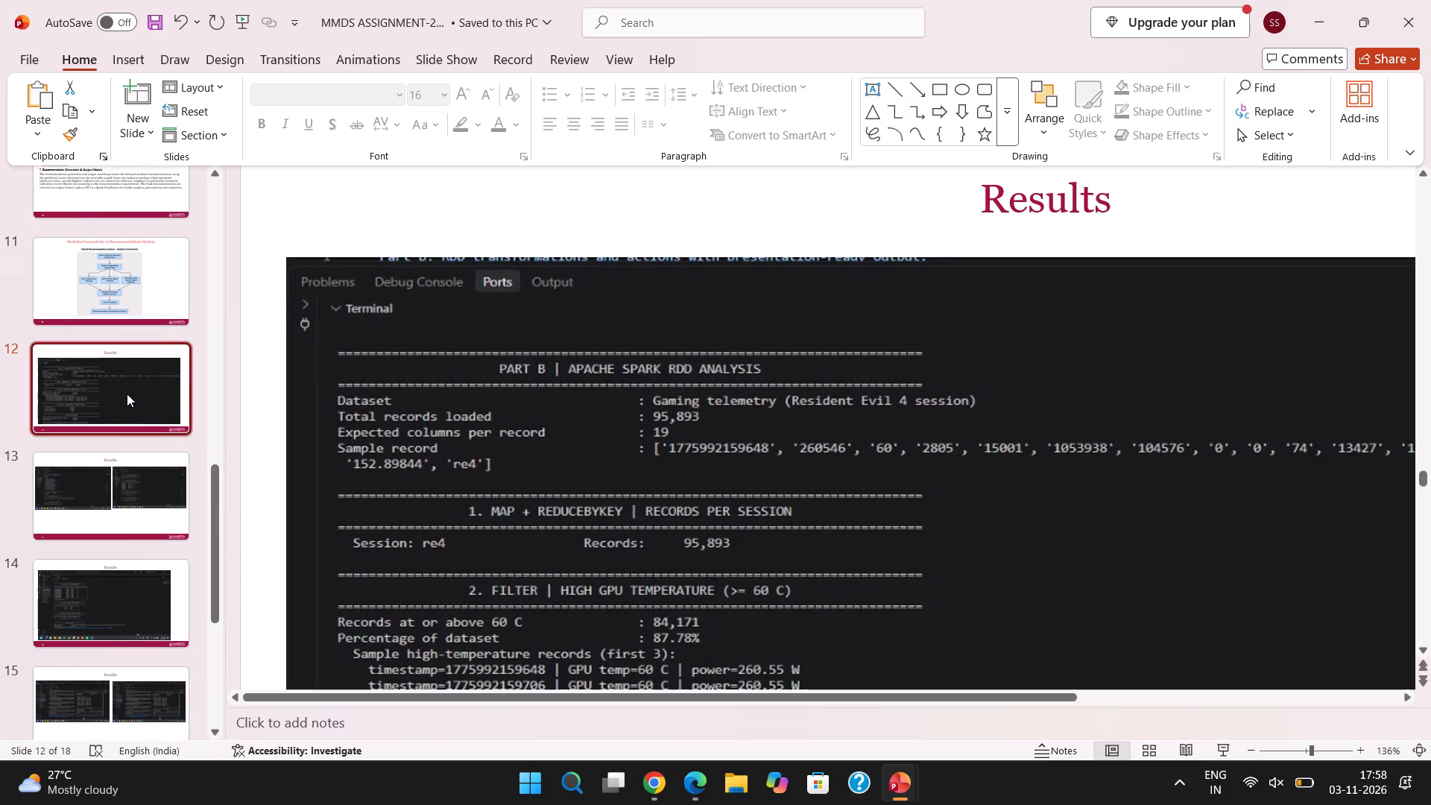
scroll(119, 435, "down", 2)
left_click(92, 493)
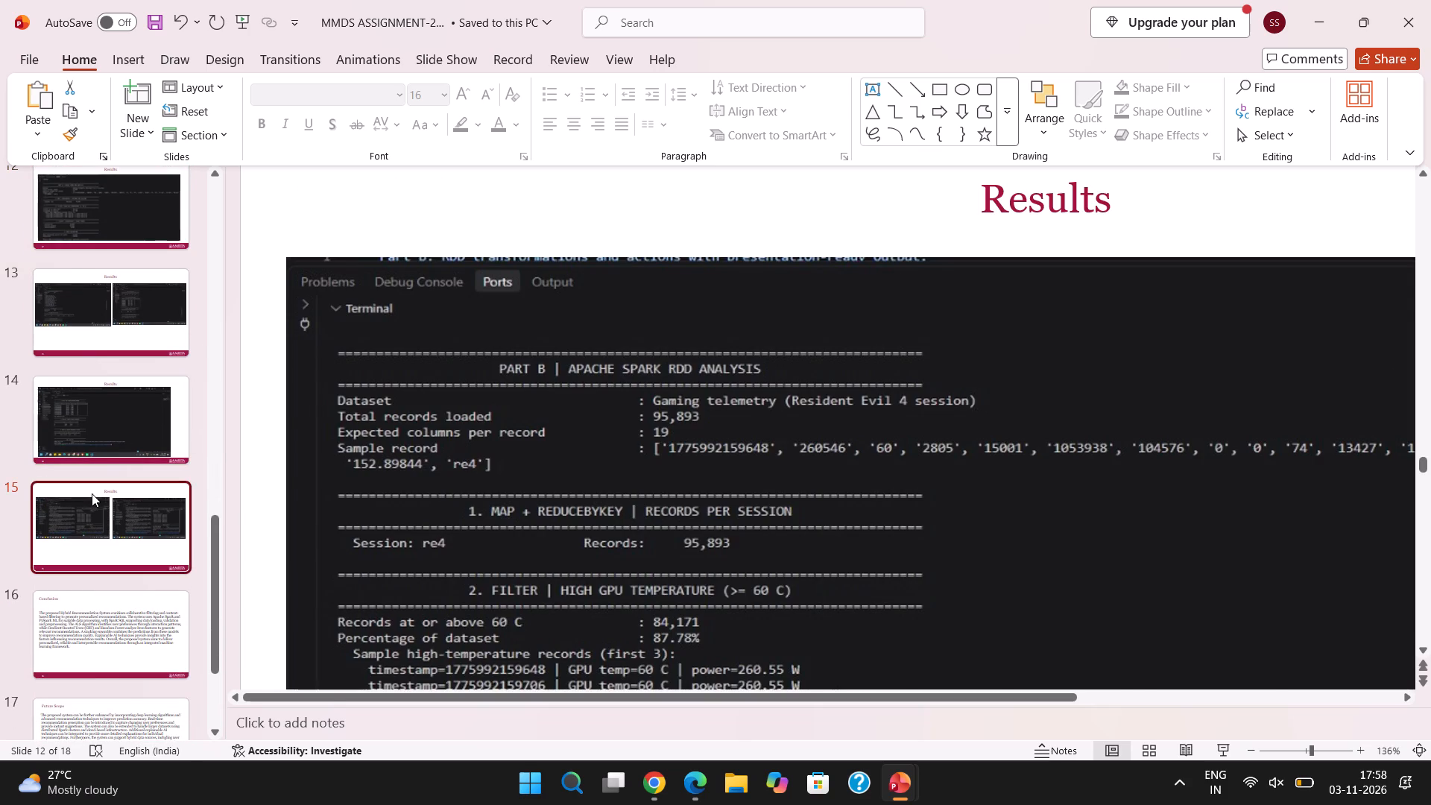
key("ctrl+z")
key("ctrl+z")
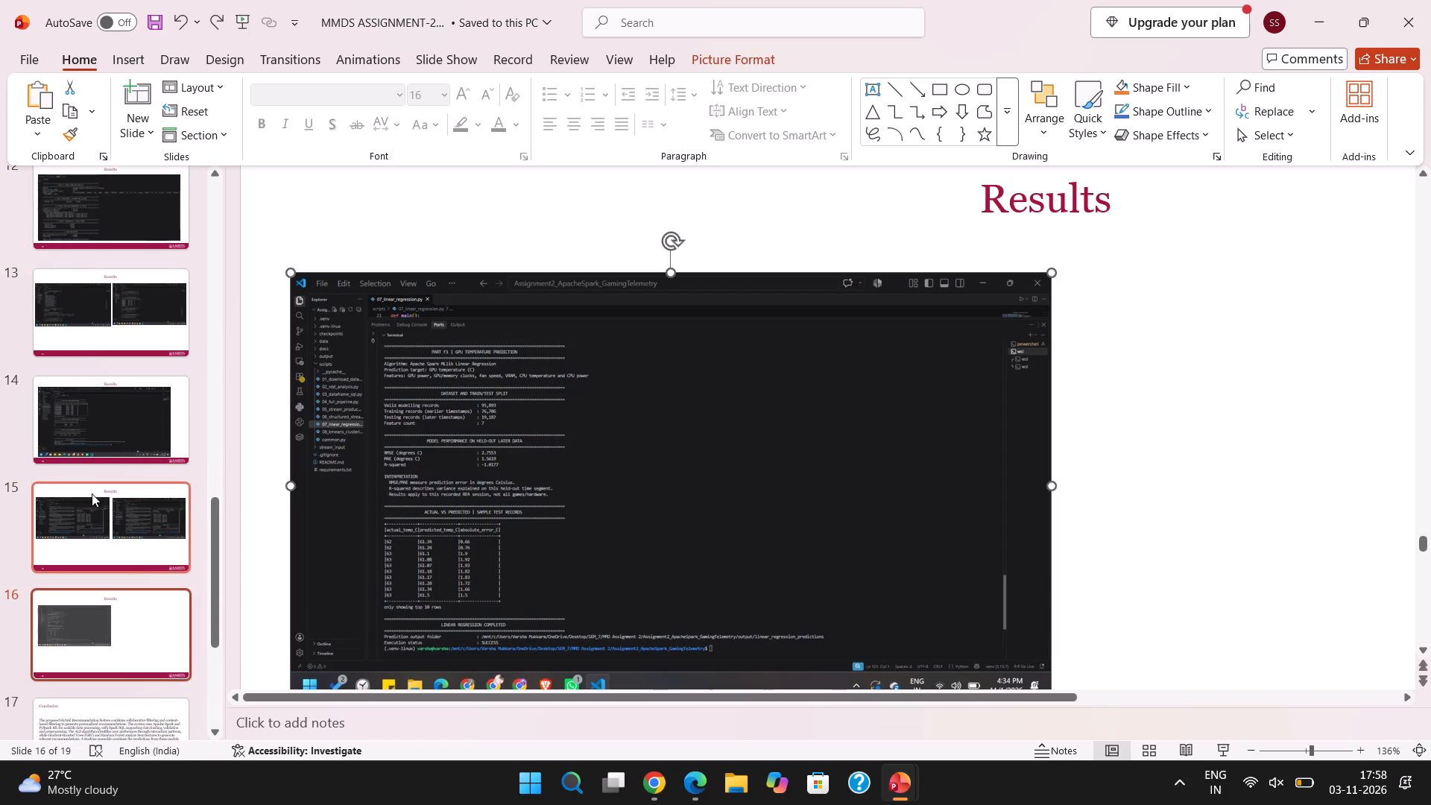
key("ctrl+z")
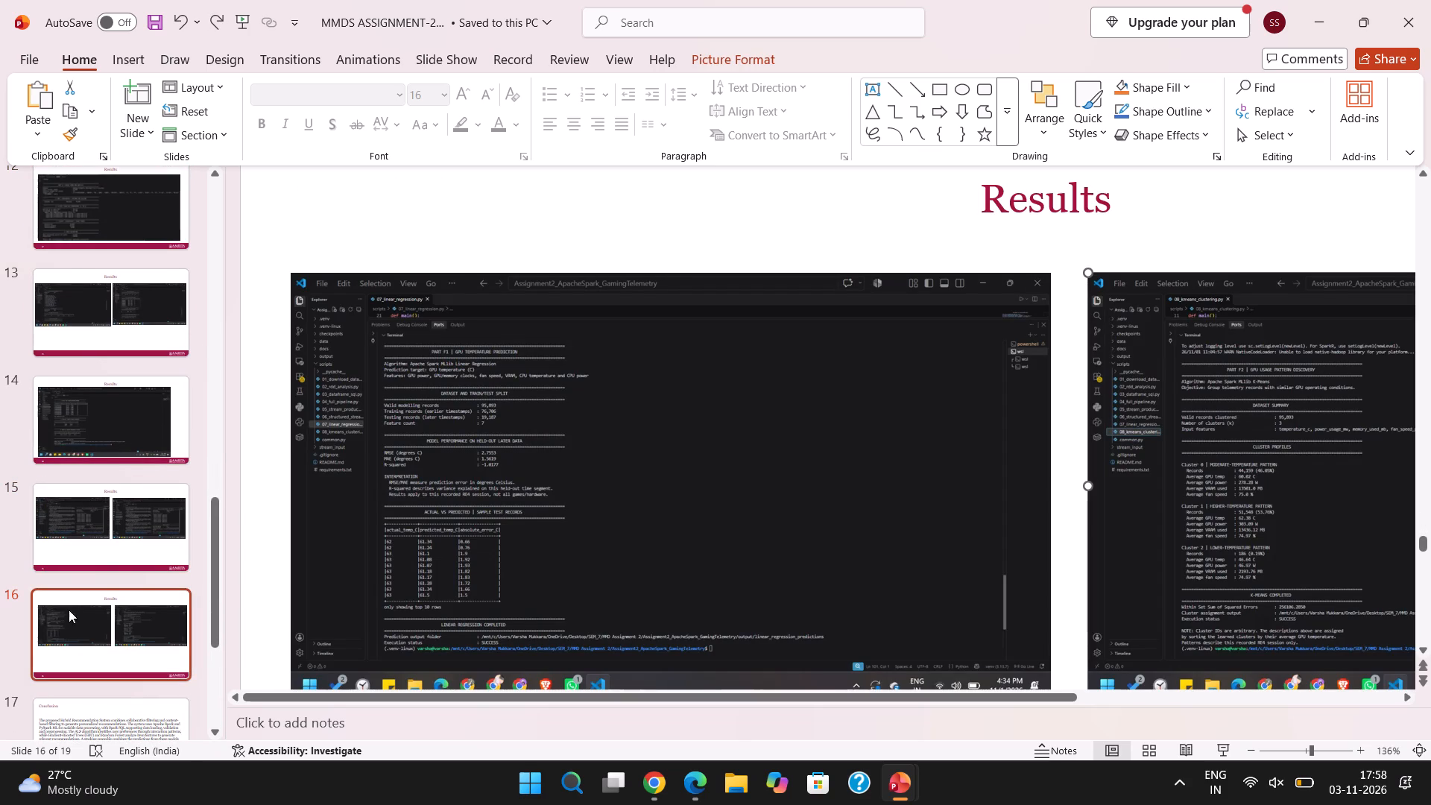
Hide slide 16, which holds the linear regression and K-Means screenshots, from the slide show.
left_click(77, 637)
right_click(77, 637)
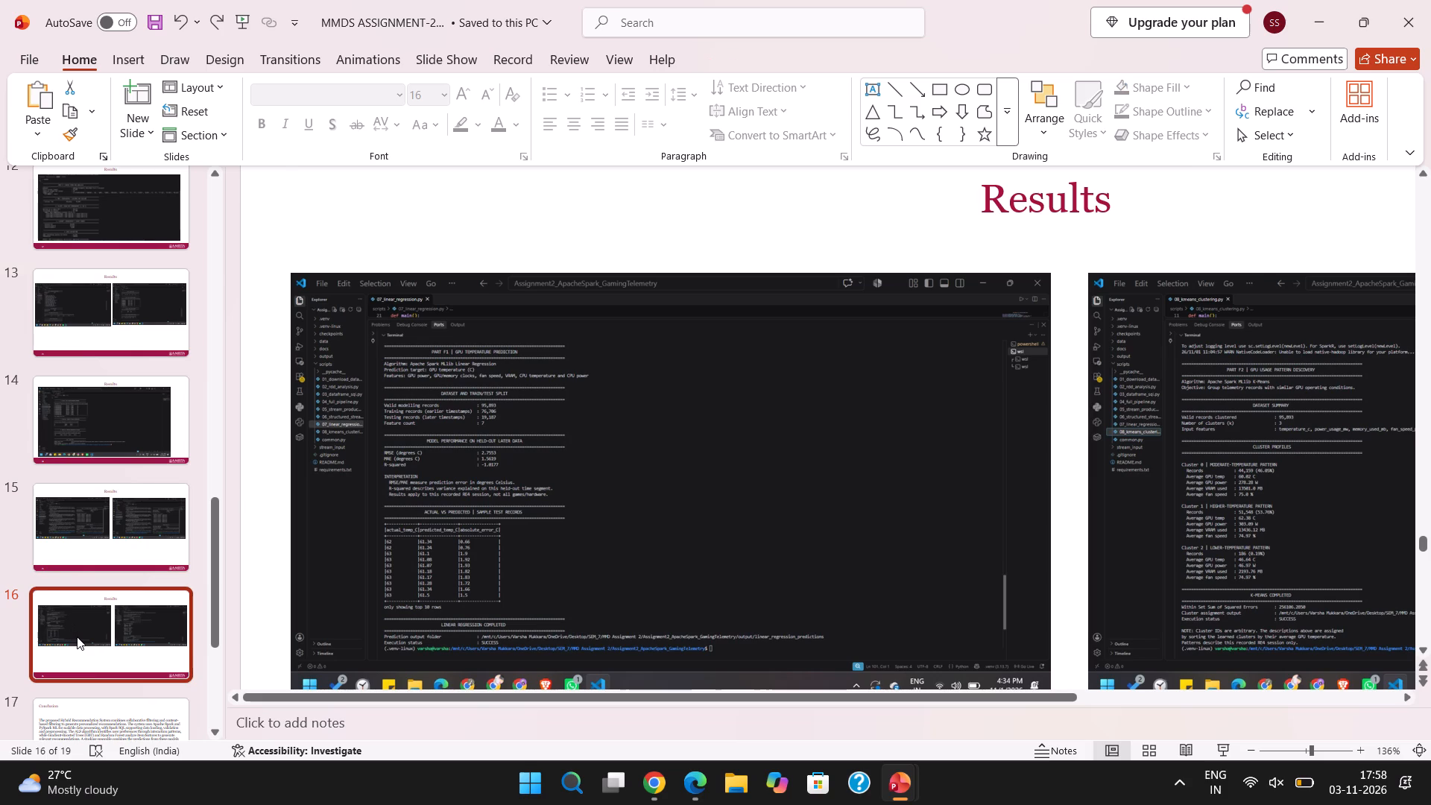
left_click(121, 427)
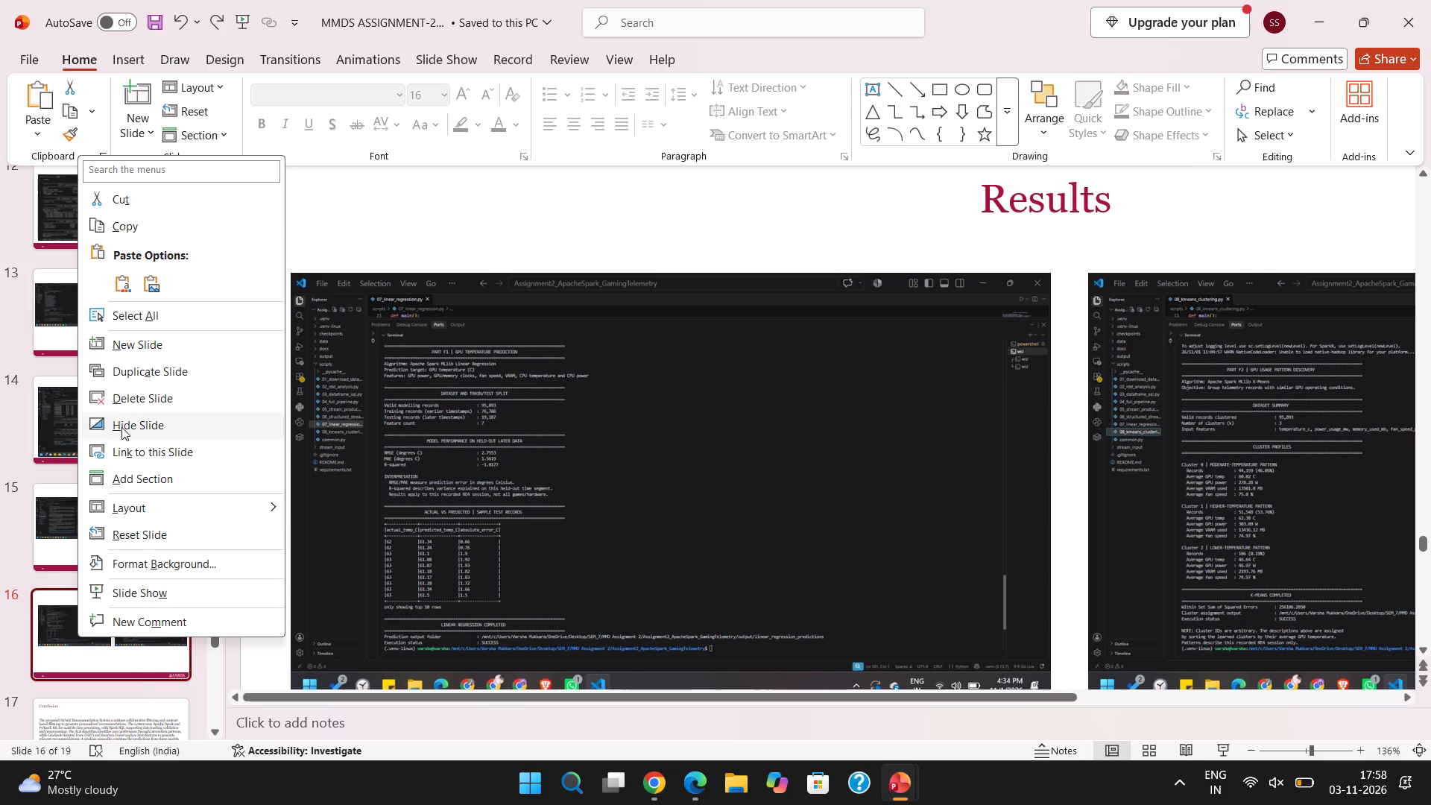
Look over slide 15's structured streaming screenshots and the slide thumbnails from the title slide to the Results slides.
left_click(150, 525)
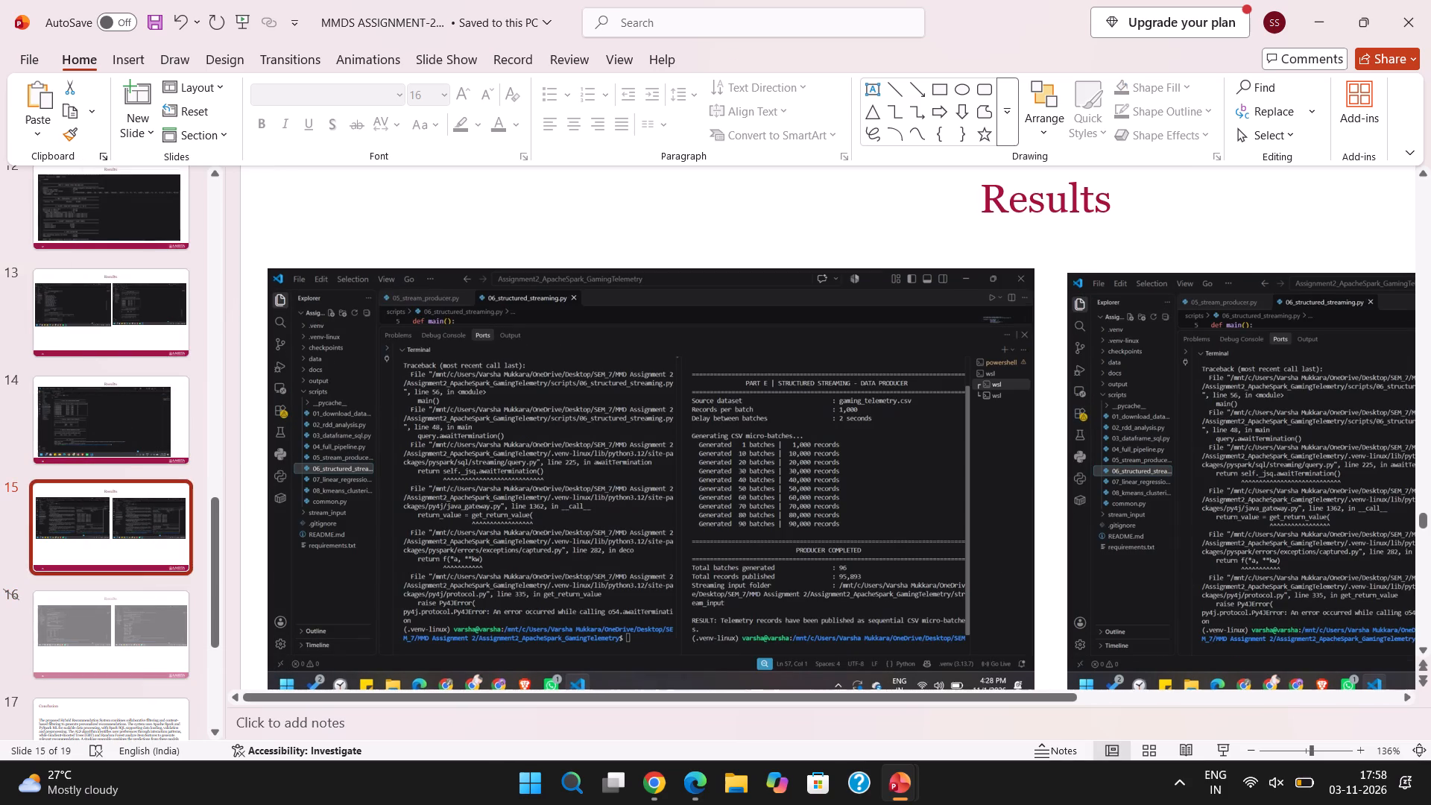
left_click(459, 537)
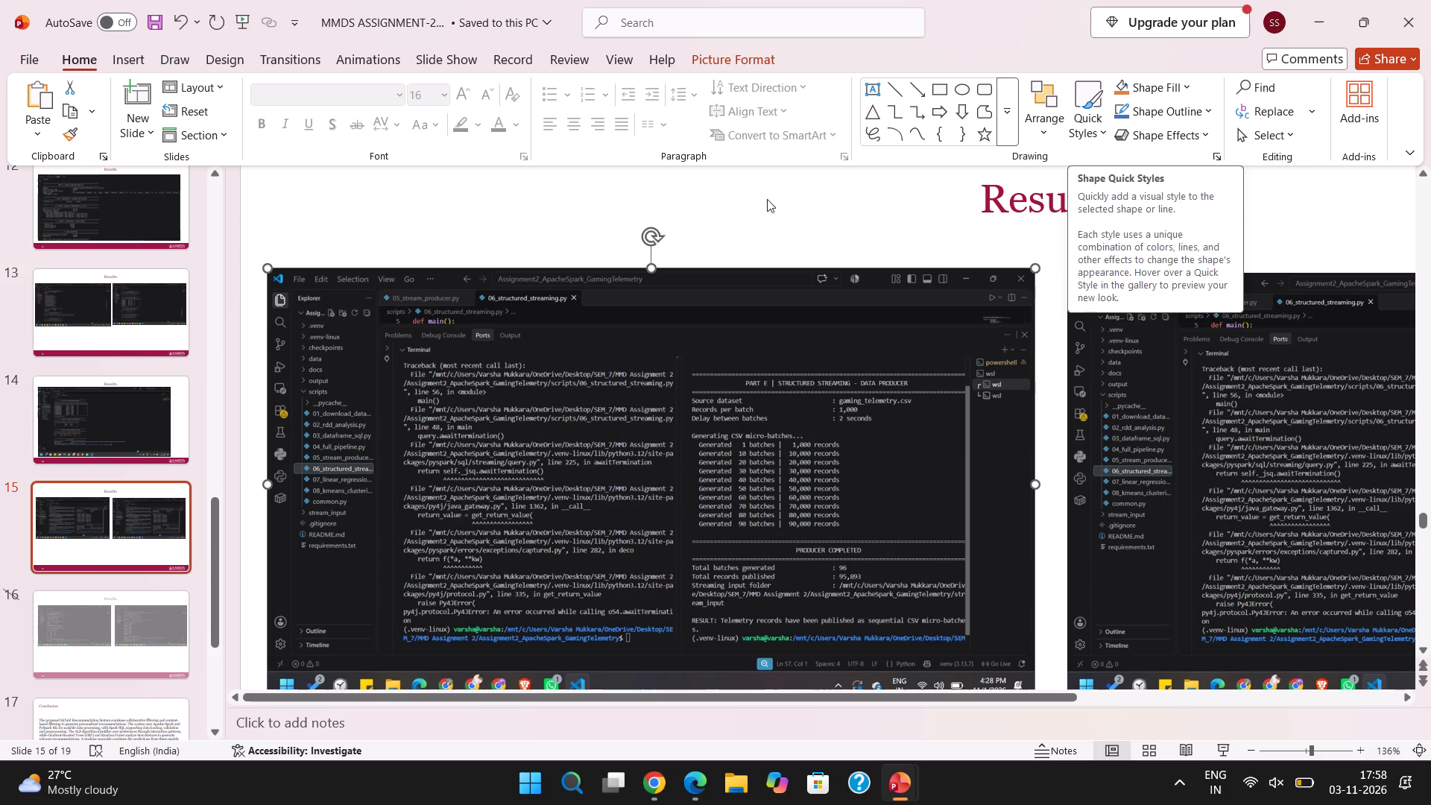
scroll(180, 394, "up", 3)
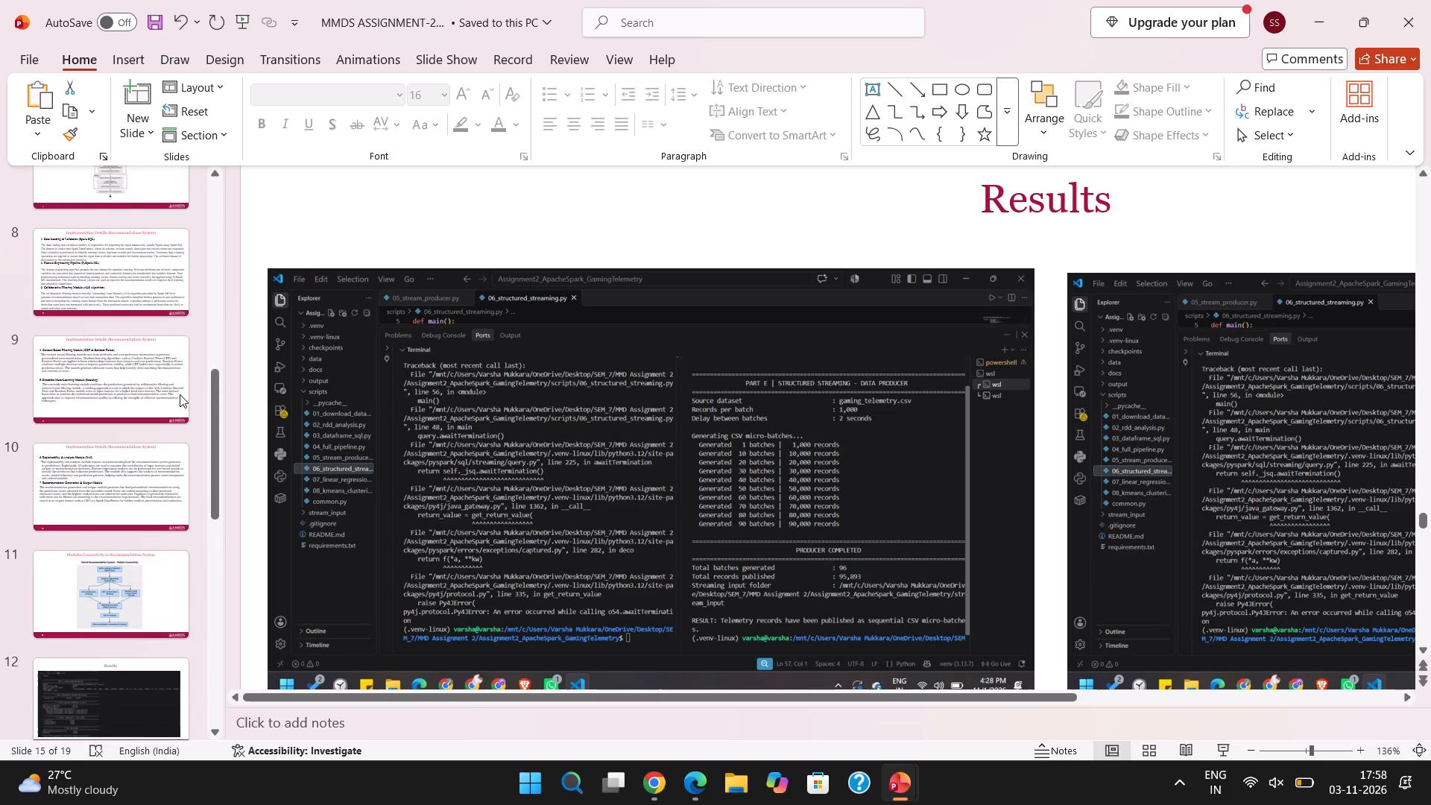
scroll(180, 394, "up", 9)
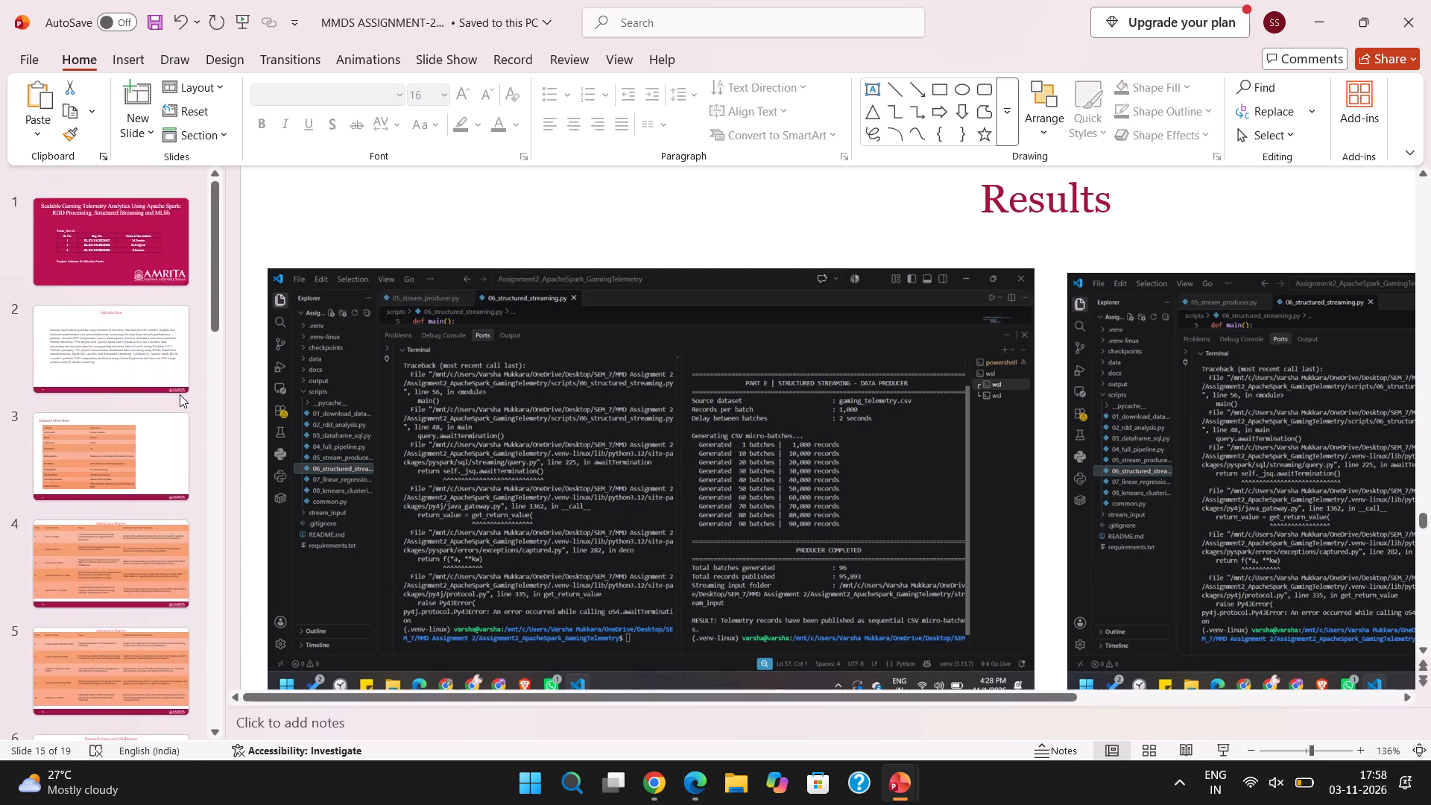
scroll(180, 394, "down", 5)
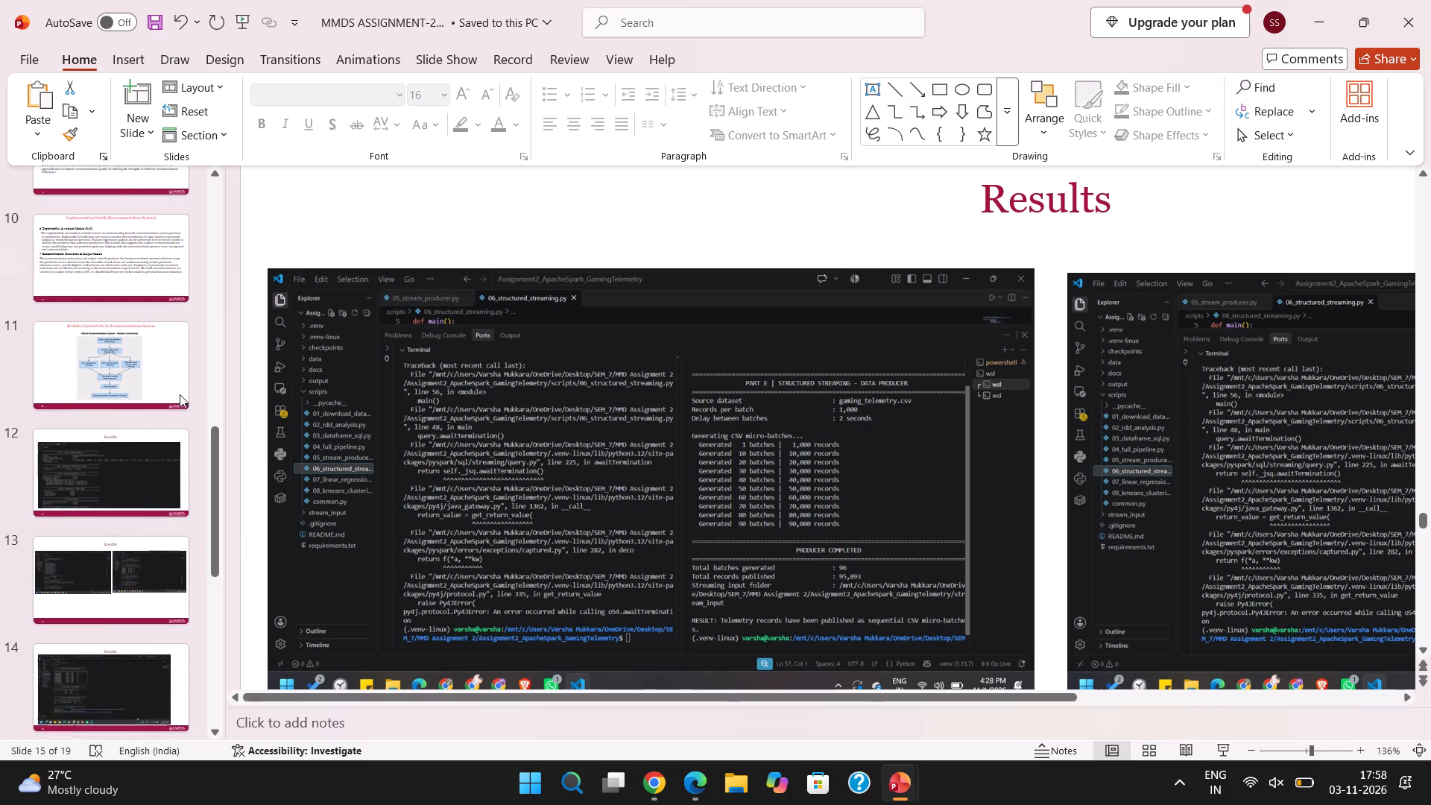
scroll(180, 394, "down", 1)
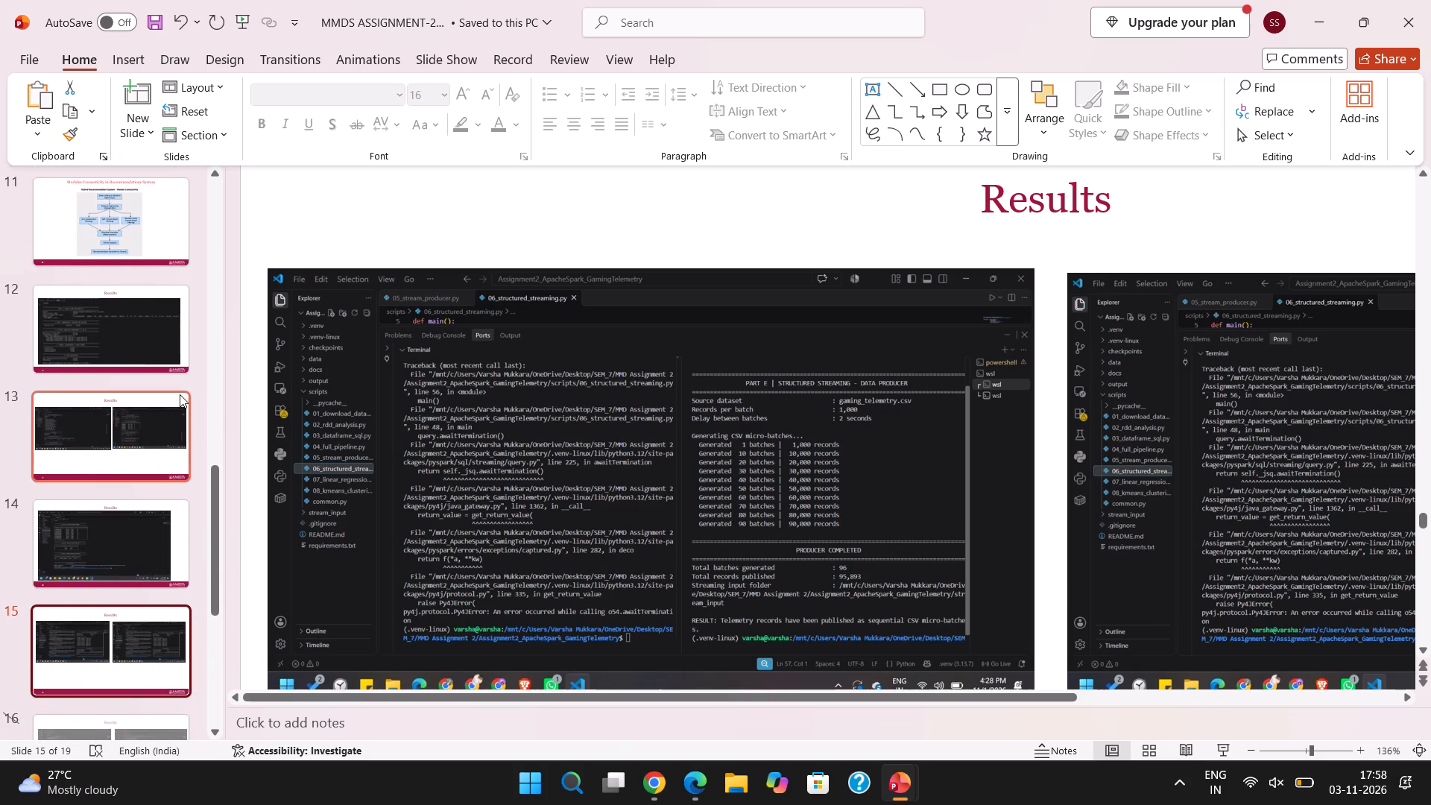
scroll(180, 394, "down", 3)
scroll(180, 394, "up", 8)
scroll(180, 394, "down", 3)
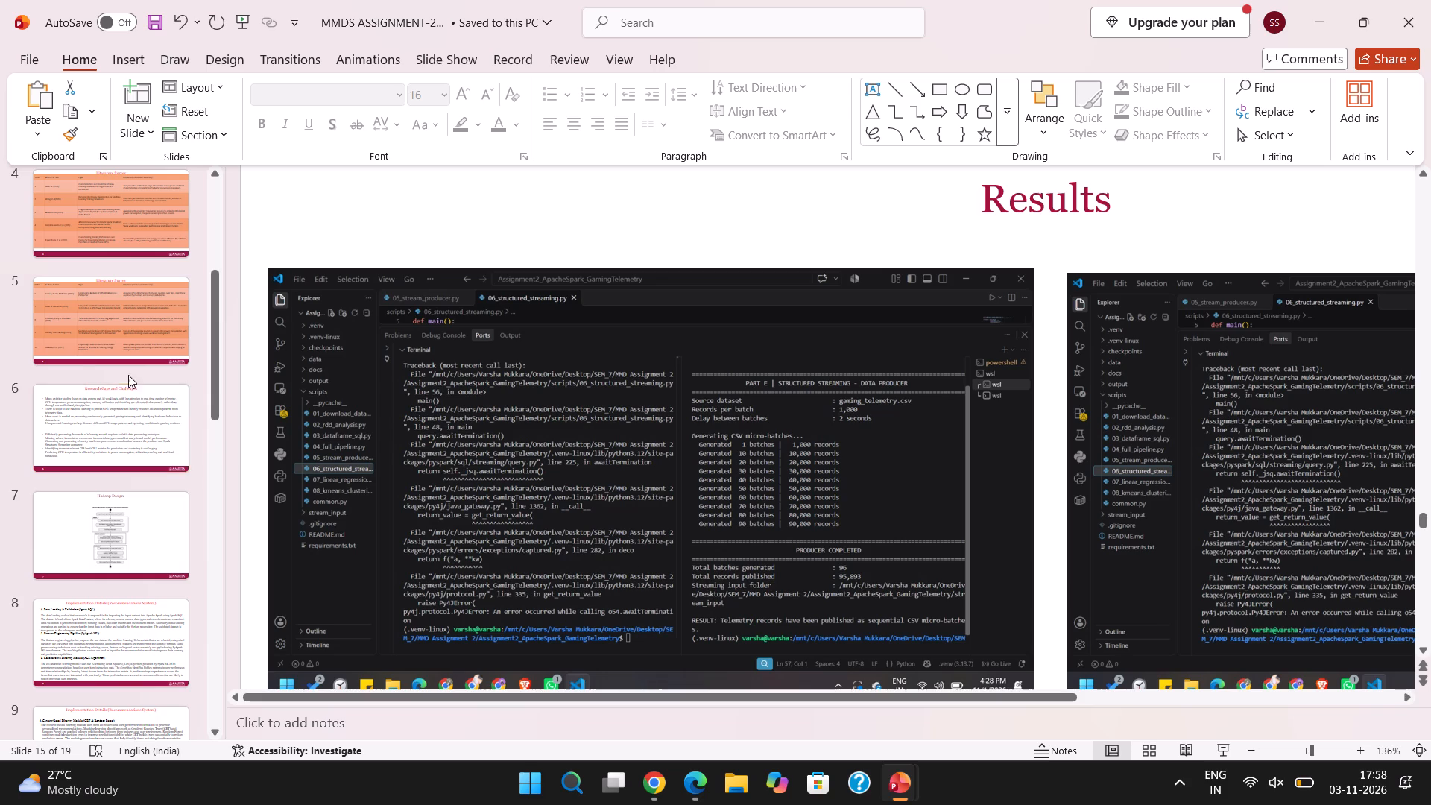
Crop slide 15's left screenshot to only the Structured Streaming data producer output, about 5.52 cm high by 6.26 cm wide.
left_click(358, 458)
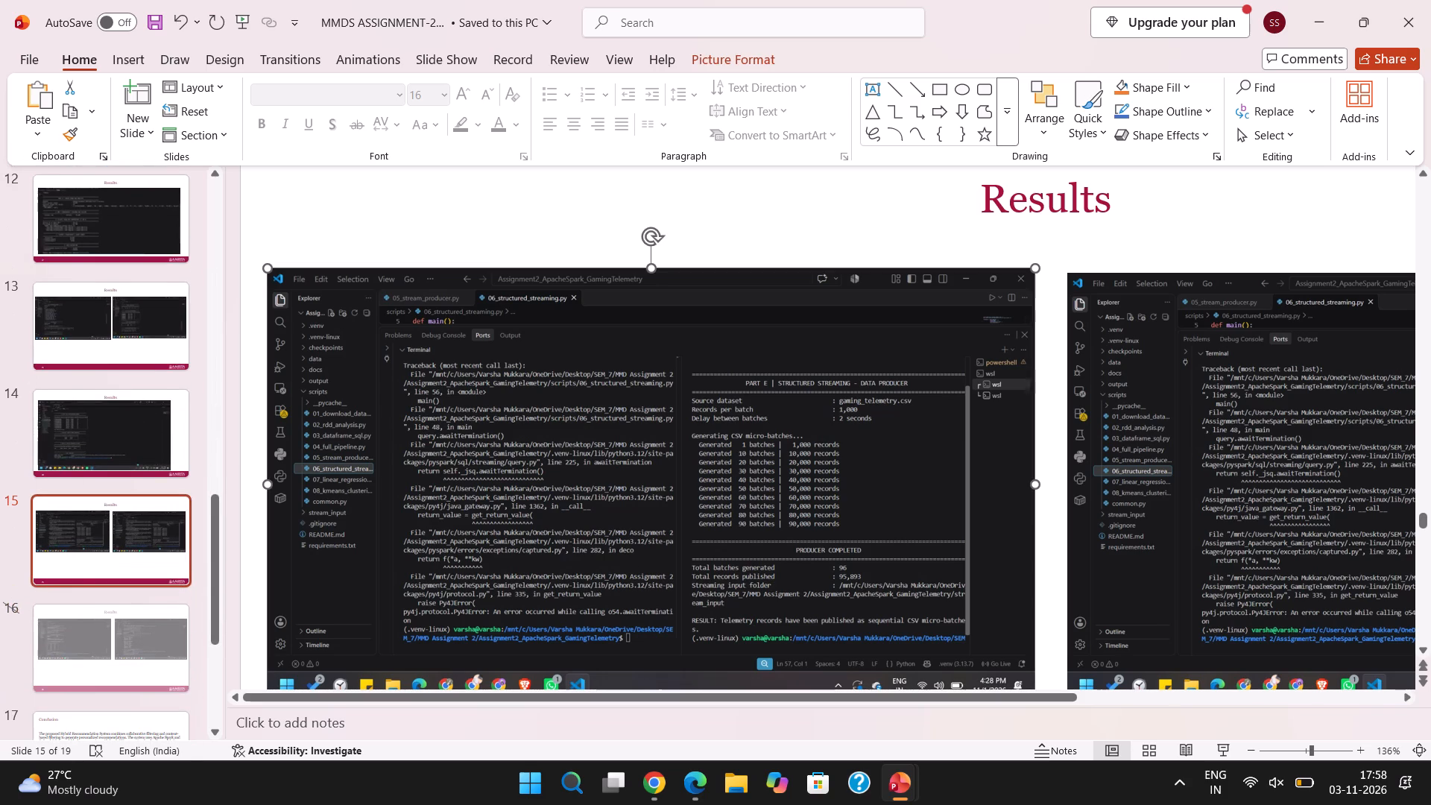
left_click(742, 66)
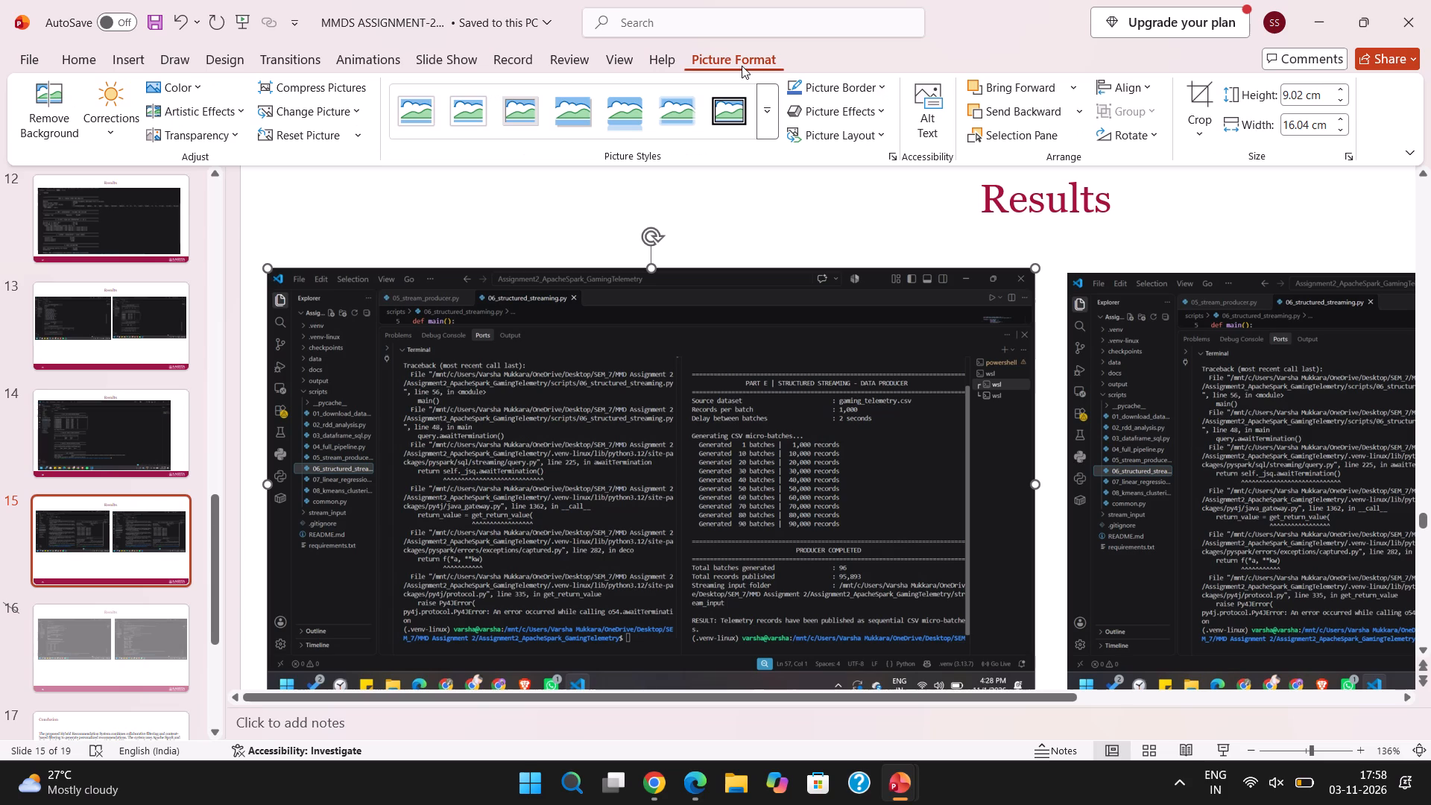
left_click(1192, 100)
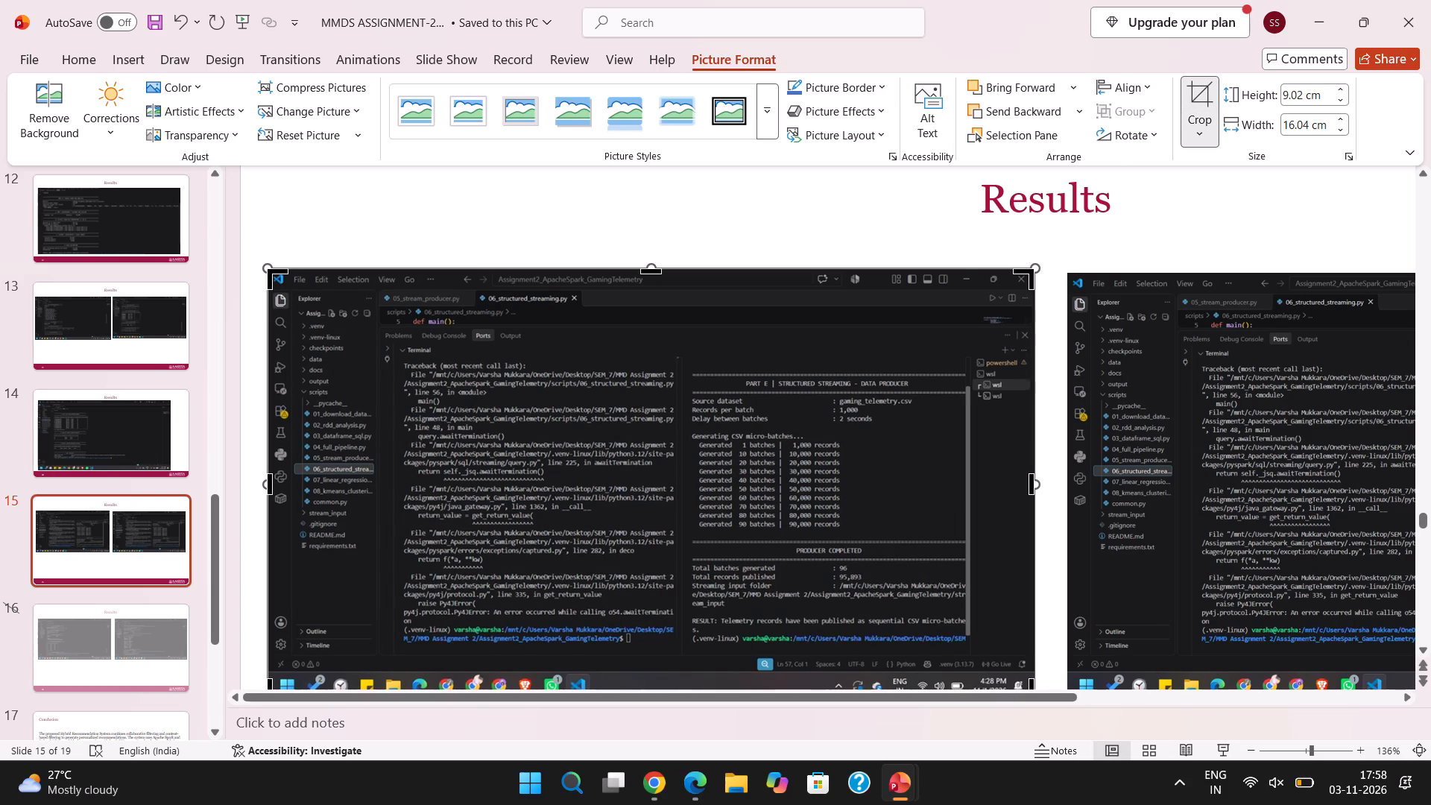
left_click_drag(648, 272, 653, 361)
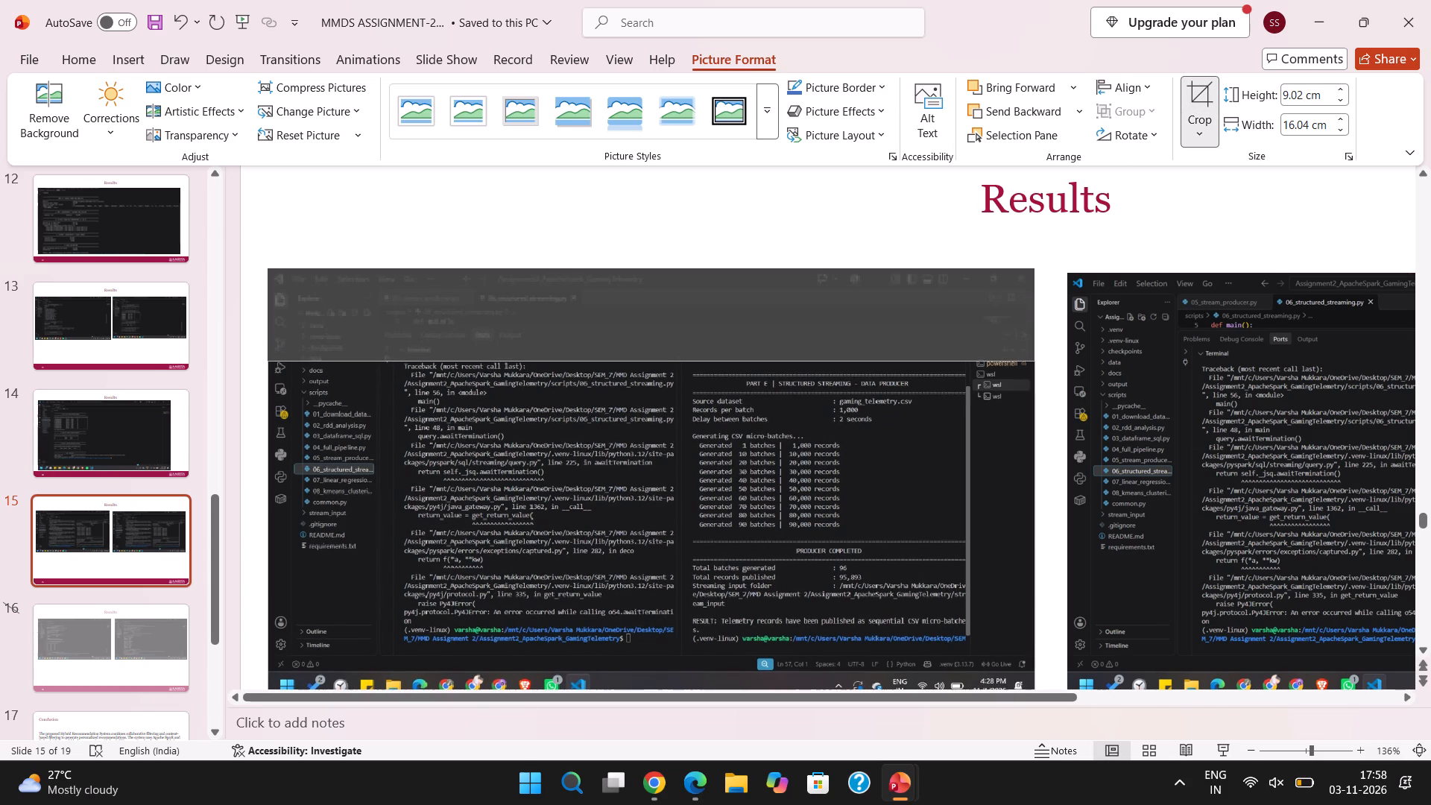
left_click_drag(653, 361, 653, 350)
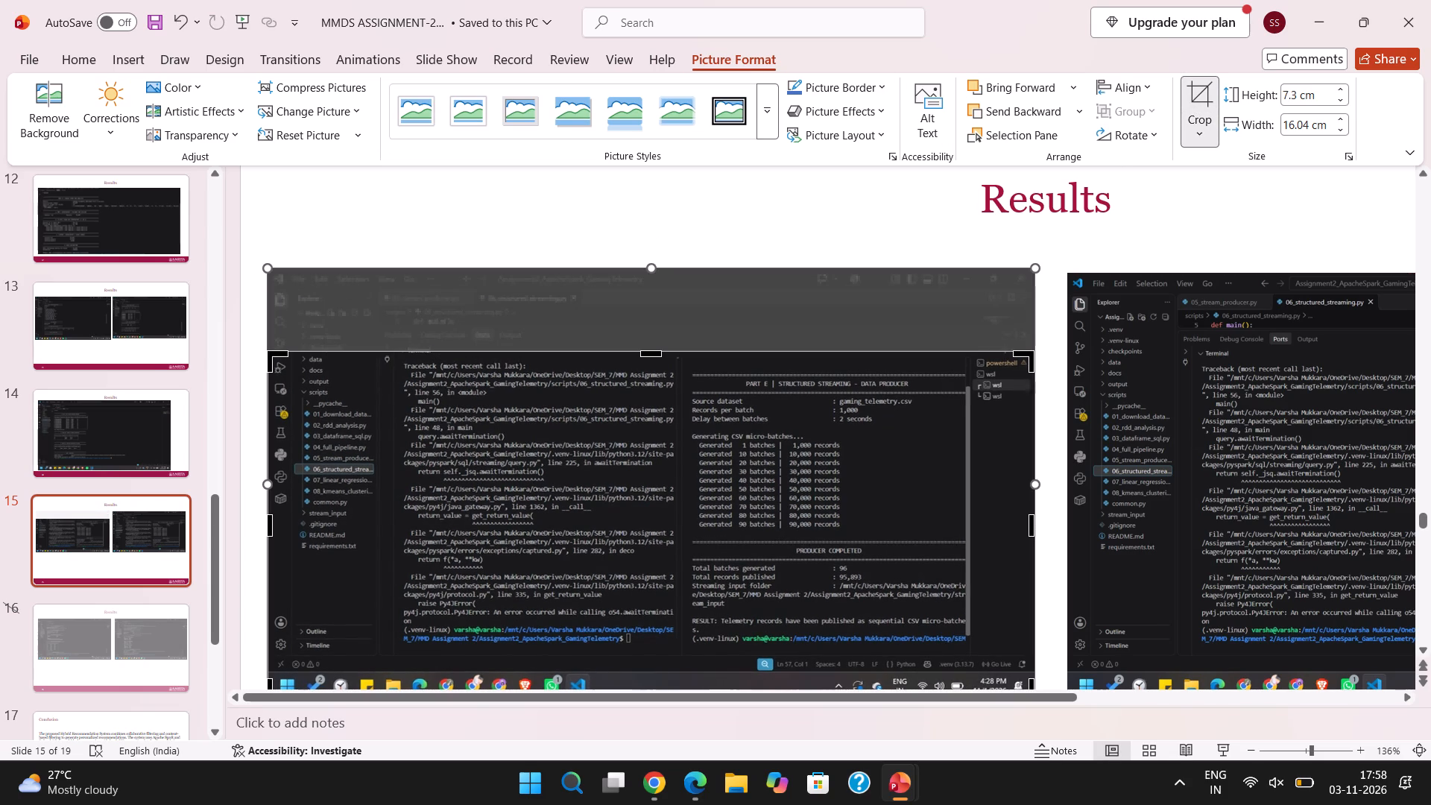
left_click_drag(272, 528, 555, 480)
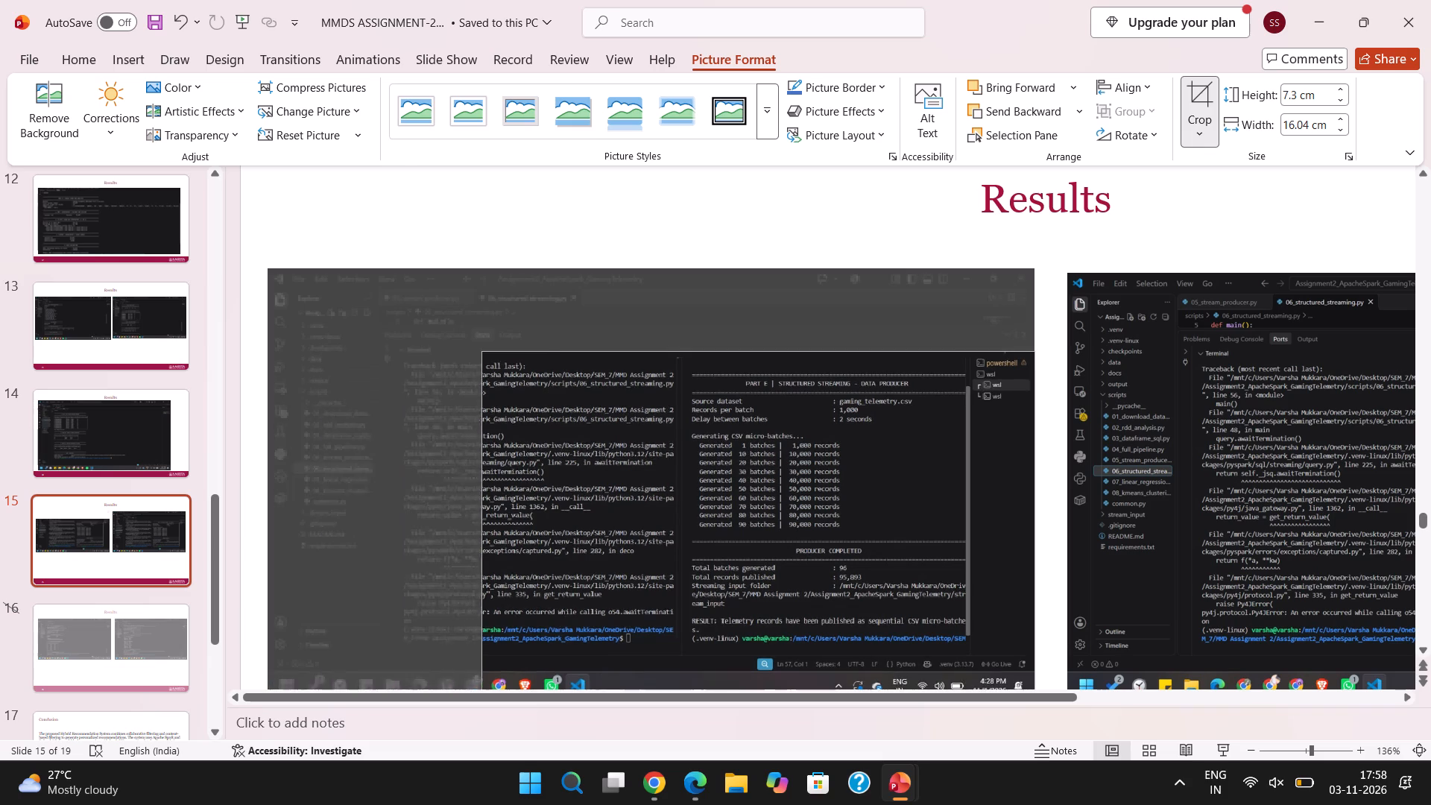
left_click_drag(555, 480, 681, 482)
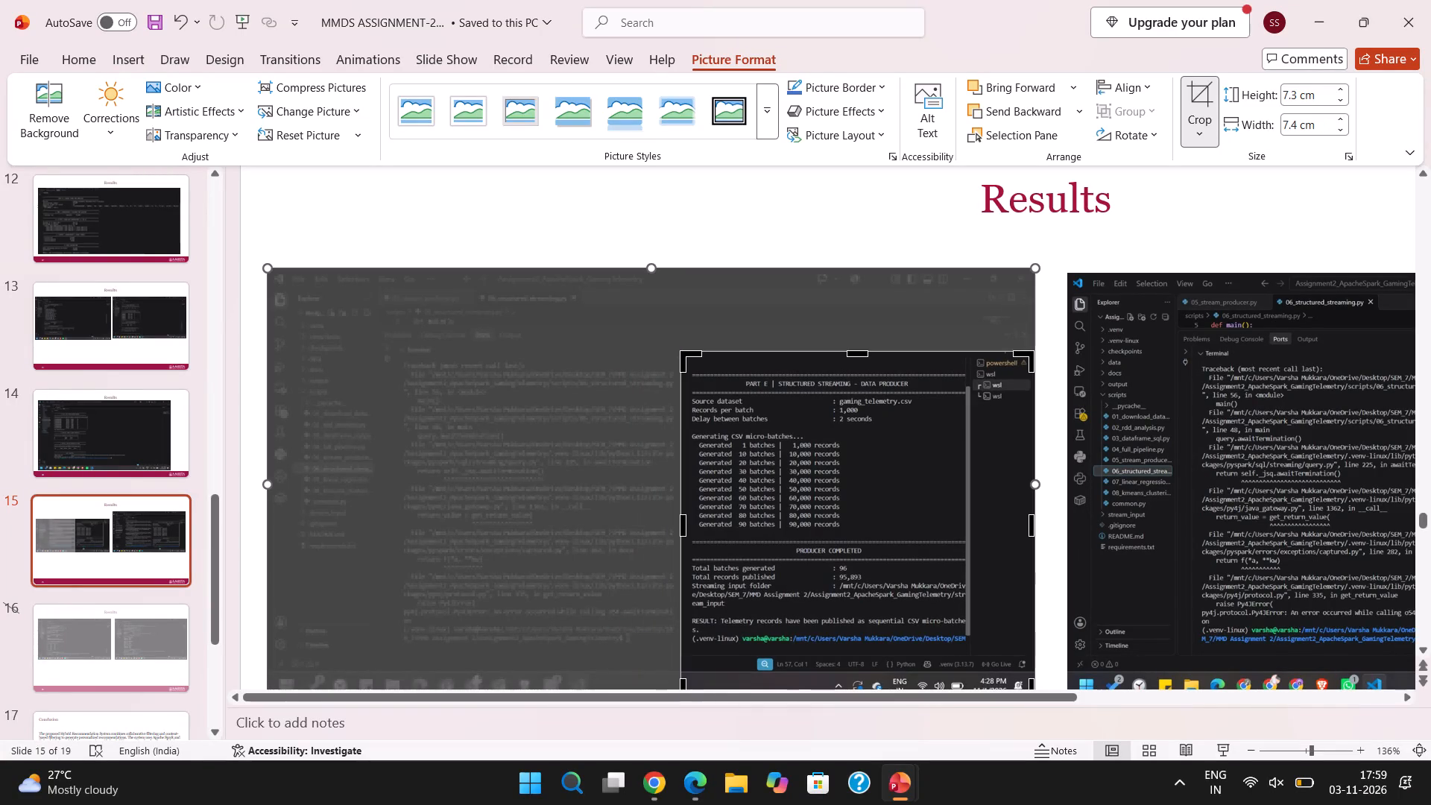
left_click(877, 682)
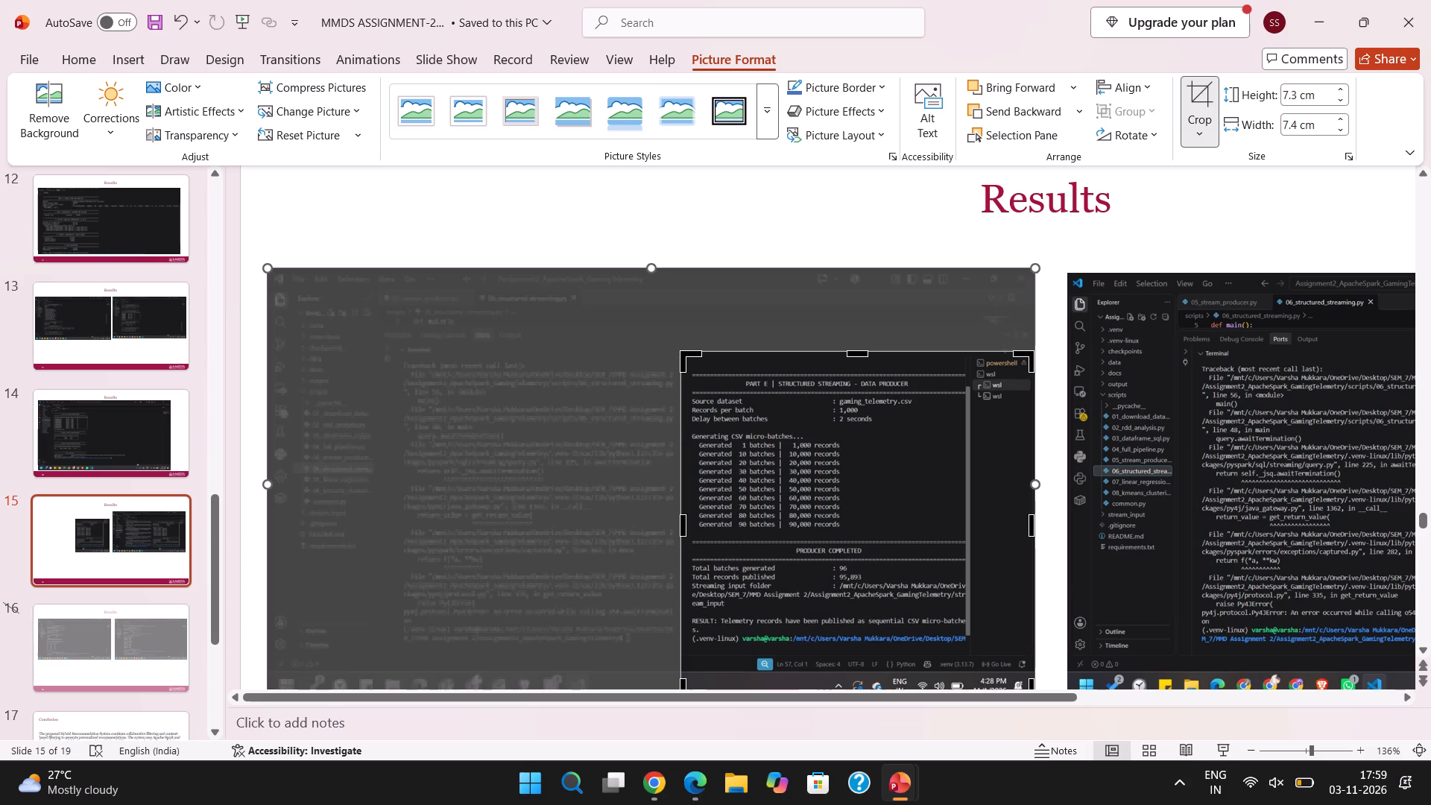
left_click_drag(1032, 525, 980, 528)
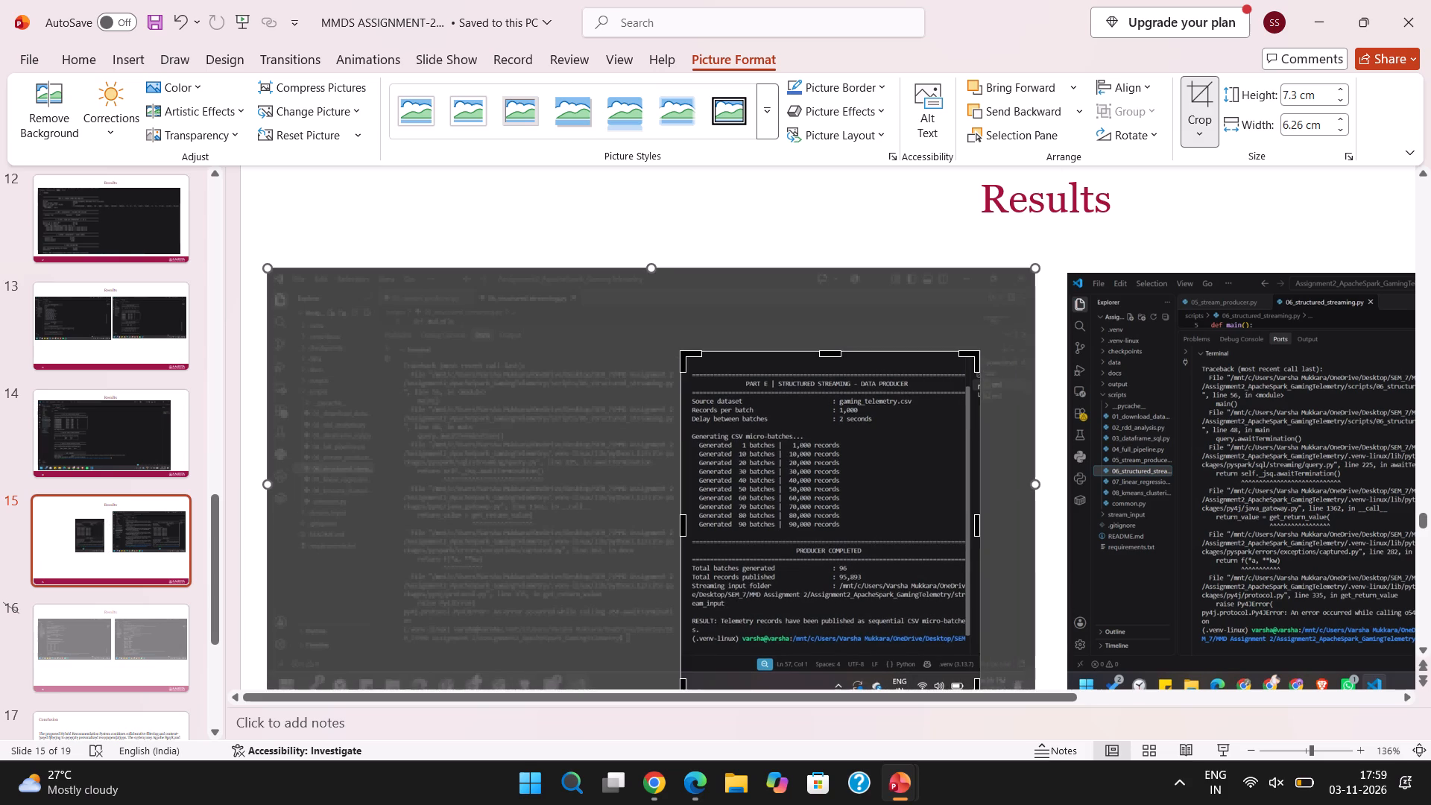
scroll(843, 673, "down", 1)
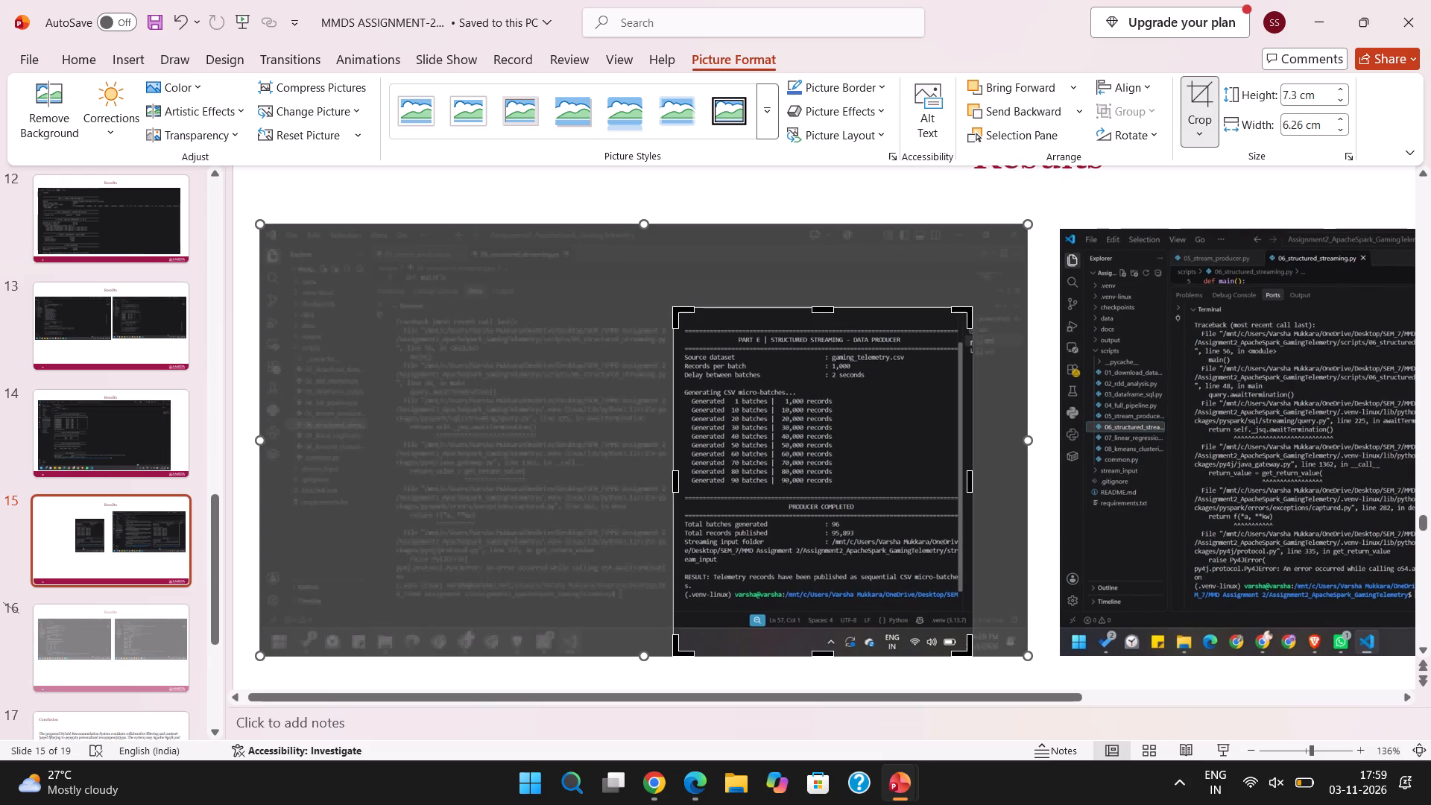
left_click_drag(827, 652, 841, 593)
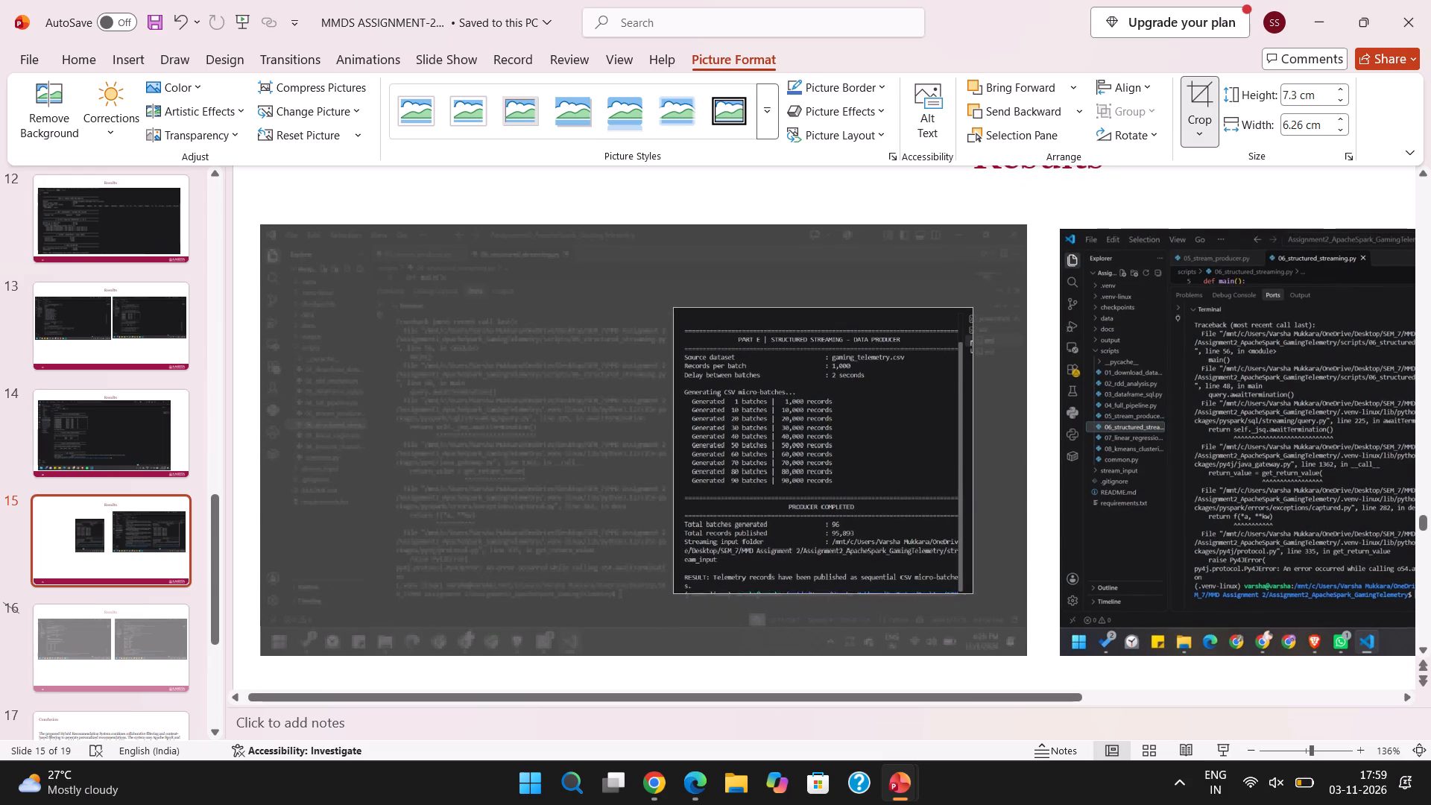
left_click_drag(841, 593, 865, 571)
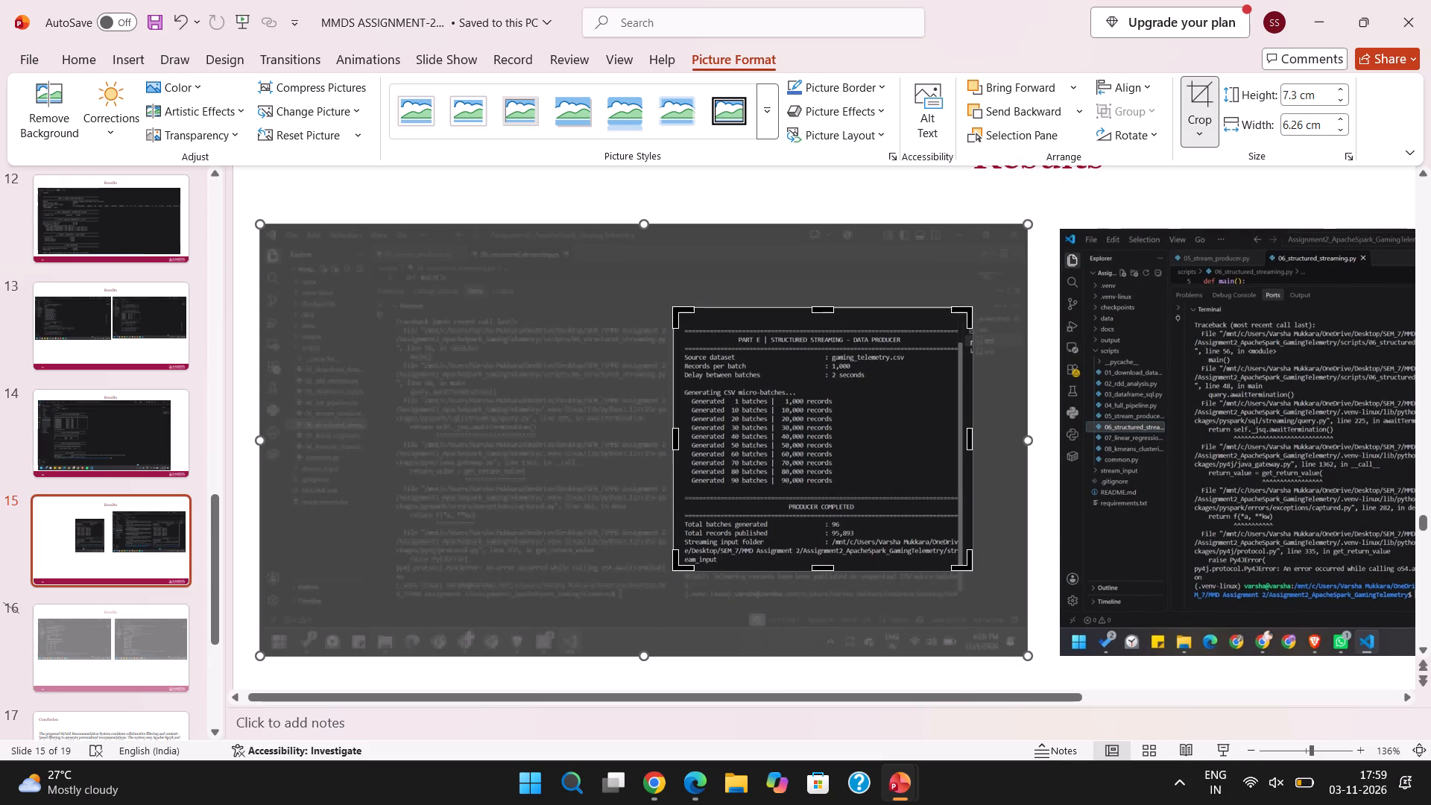
key("Return")
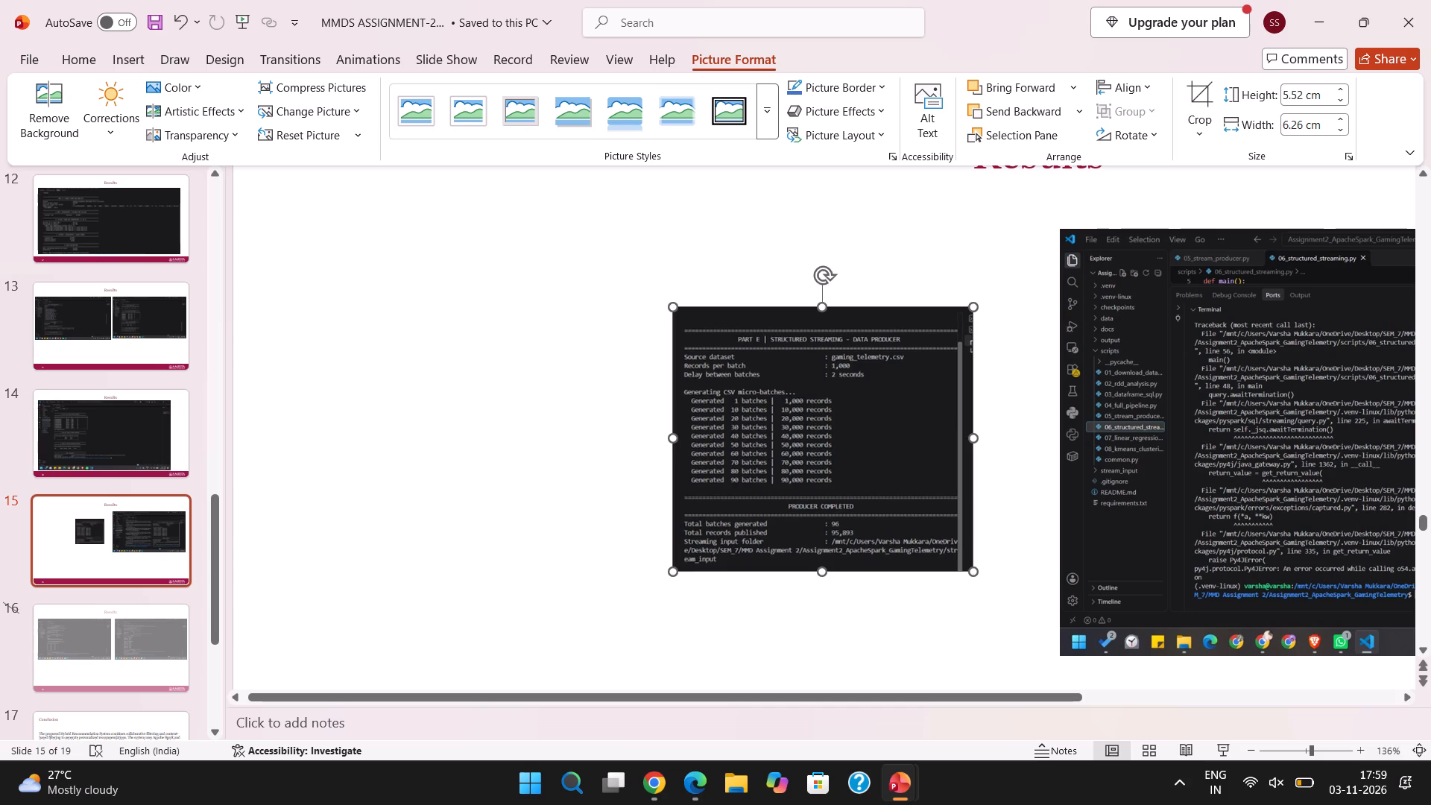
Move the cropped left picture toward the slide's left edge and slightly upward.
left_click_drag(853, 510, 505, 475)
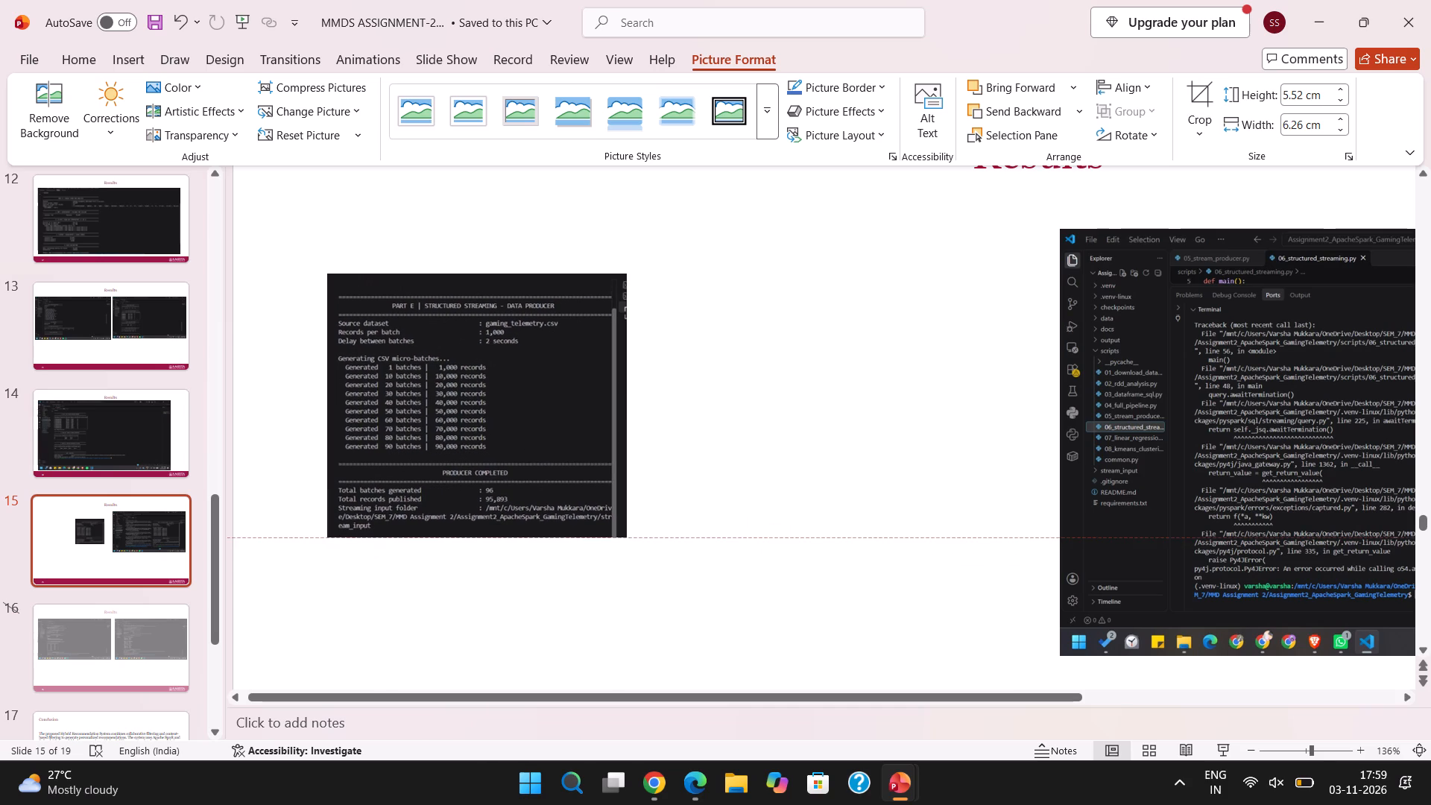
left_click_drag(505, 475, 504, 472)
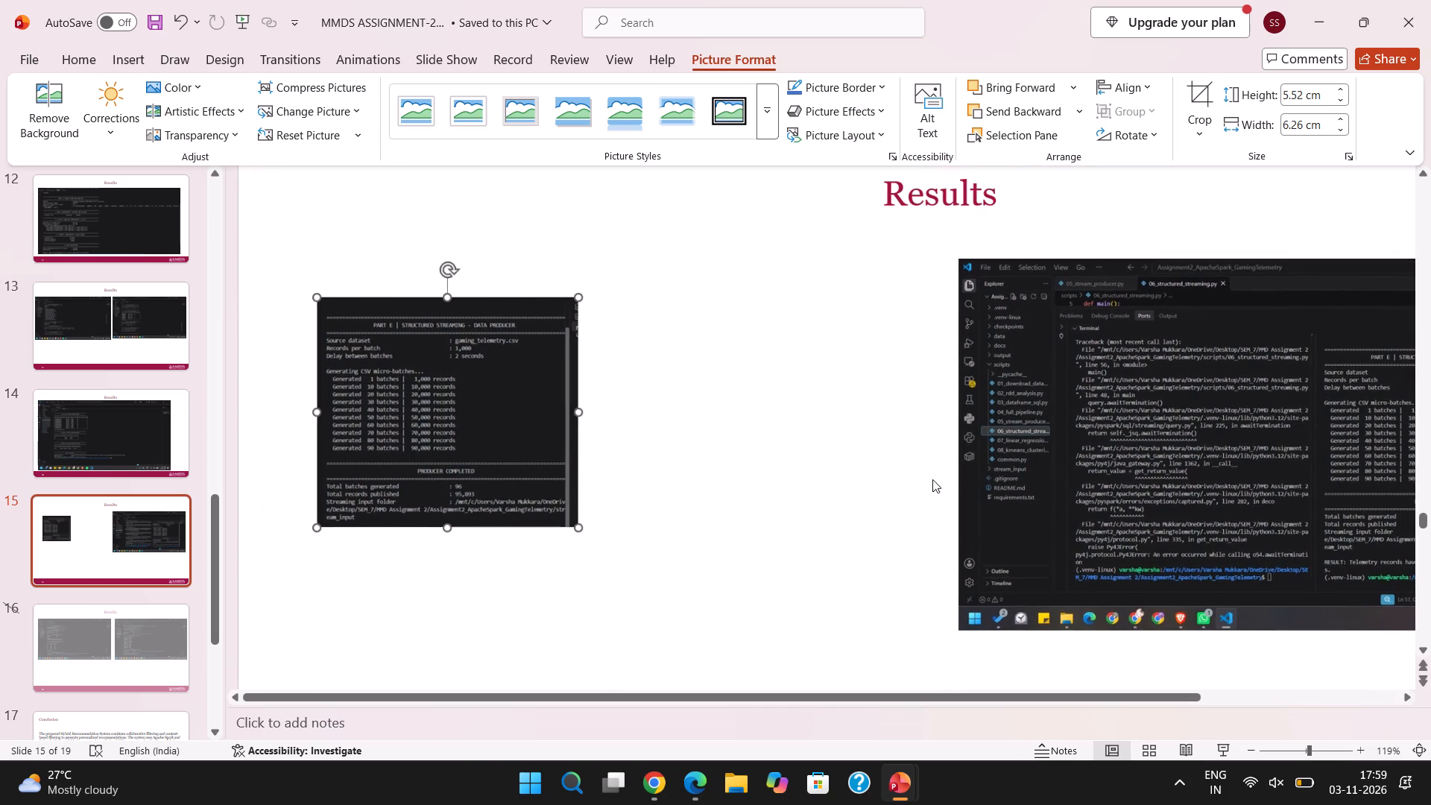
Crop slide 15's right screenshot to only the data producer output, about 5.52 cm high by 6.09 cm wide.
left_click(1109, 462)
scroll(1109, 462, "left", 4)
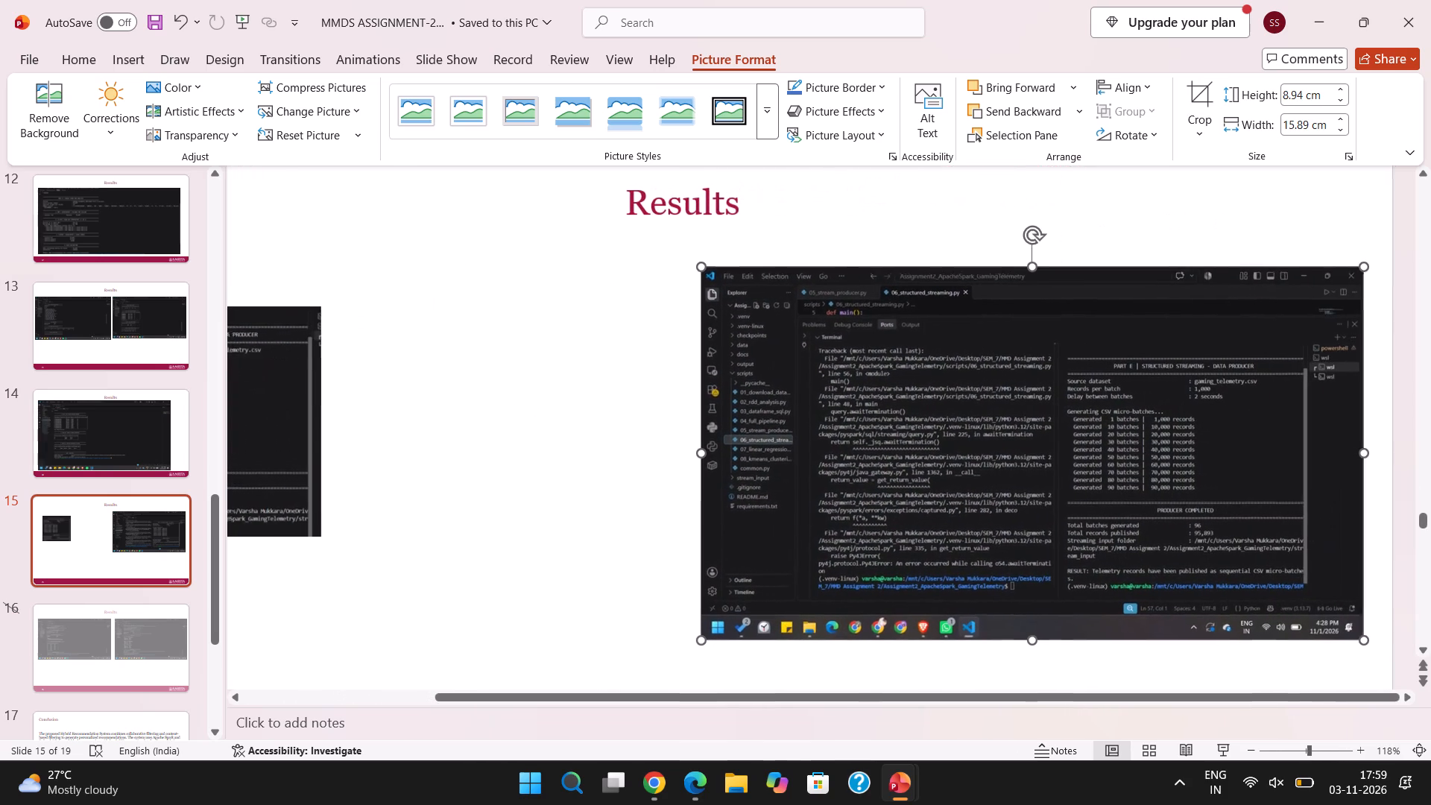
left_click(1190, 107)
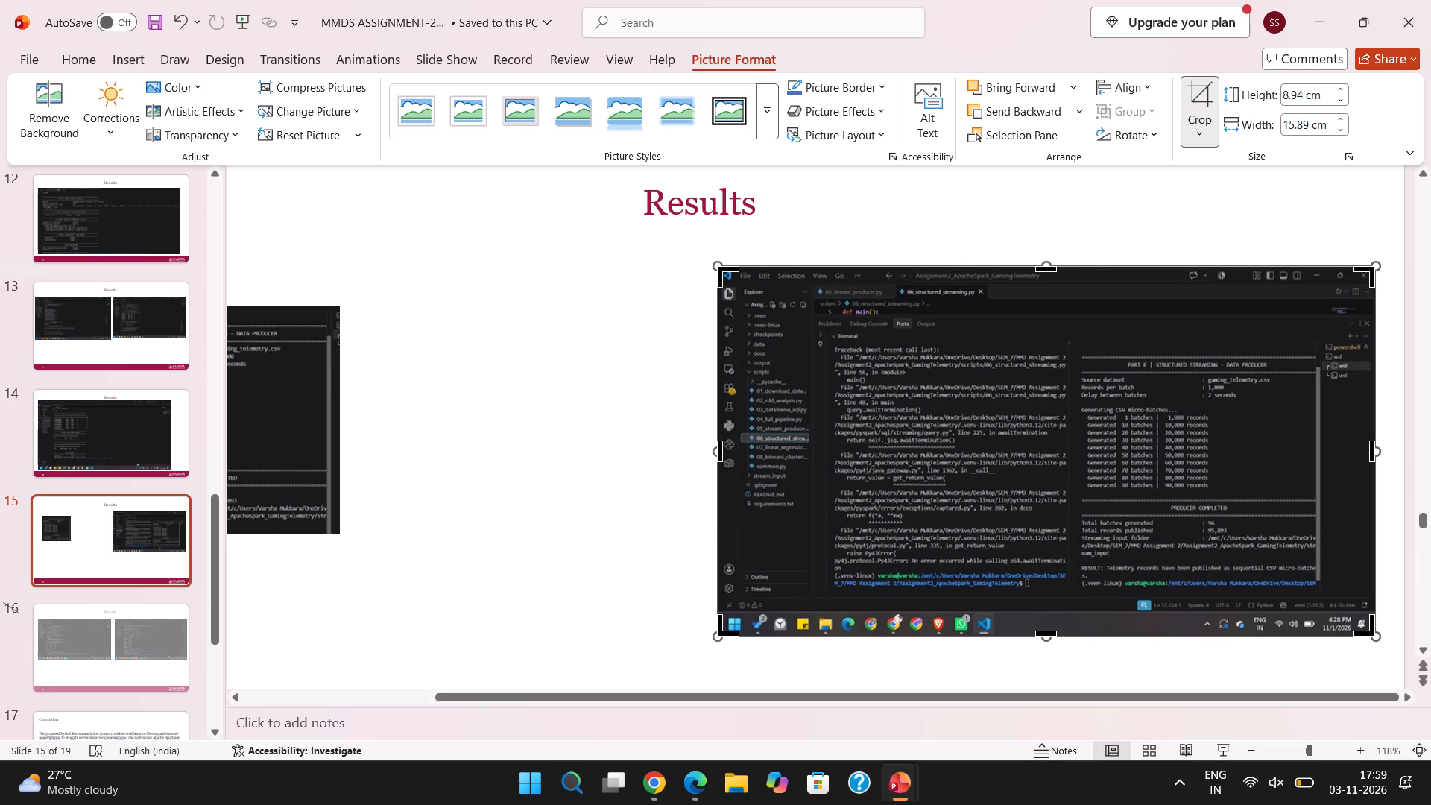
left_click_drag(1049, 270, 1056, 346)
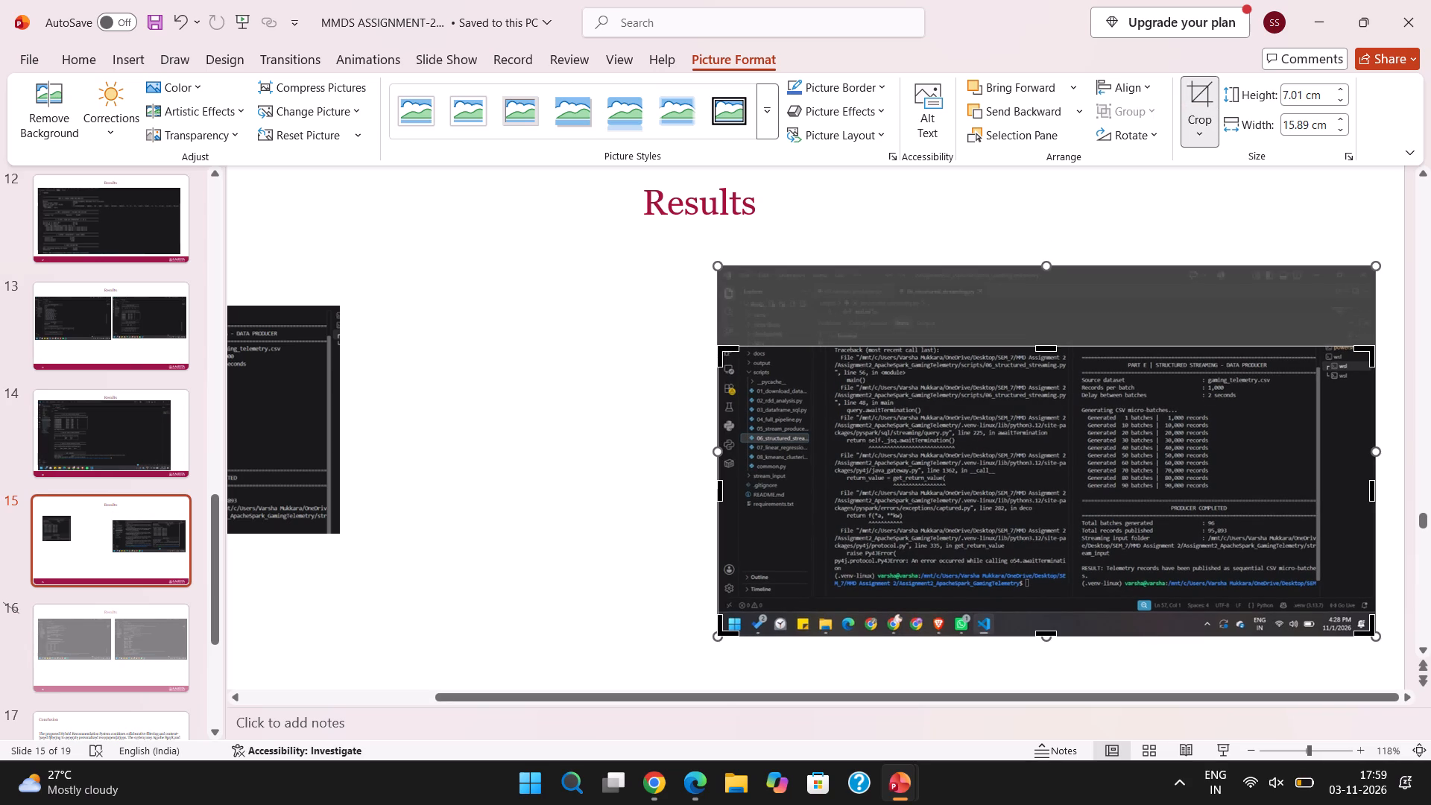
left_click_drag(724, 490, 718, 505)
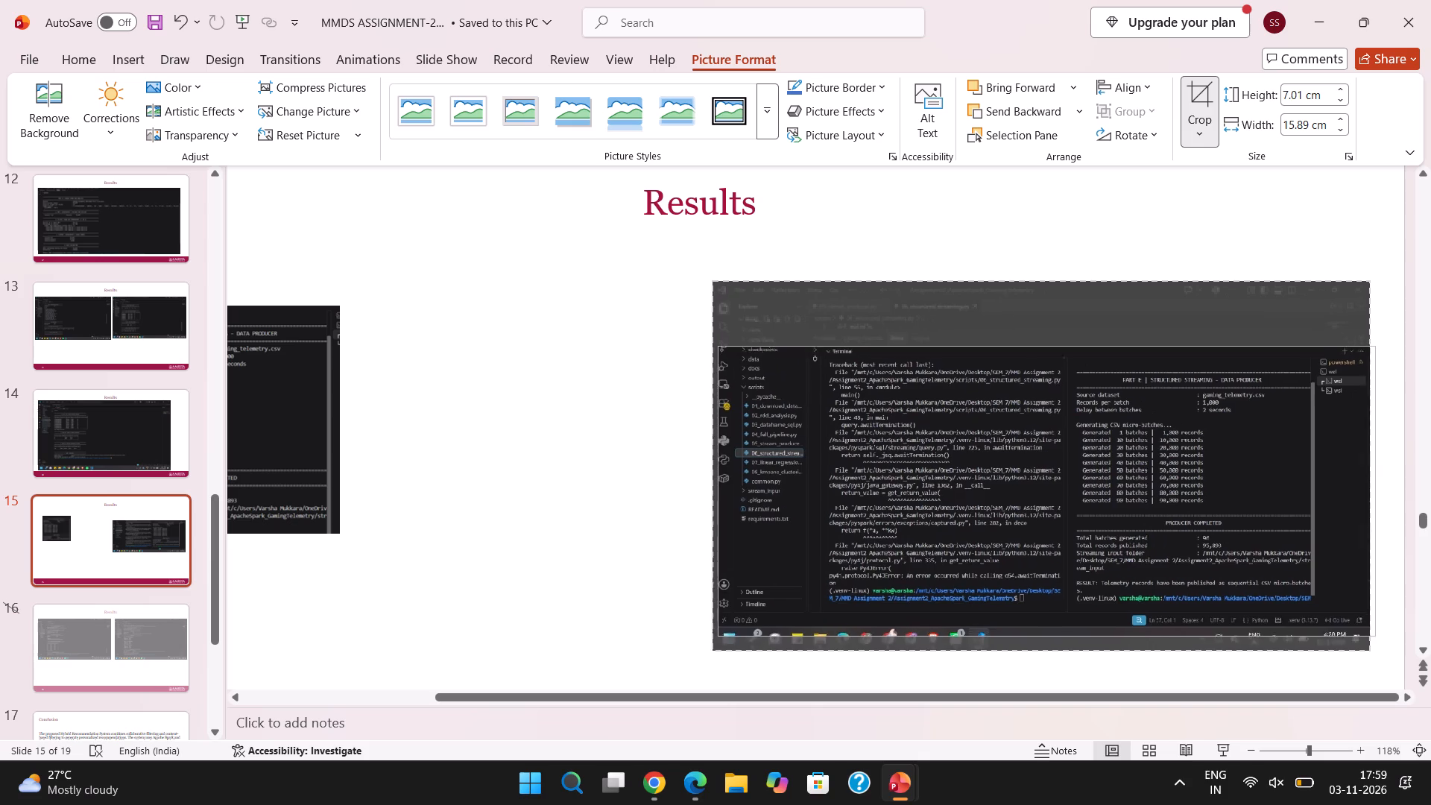
left_click_drag(718, 505, 718, 502)
left_click(769, 490)
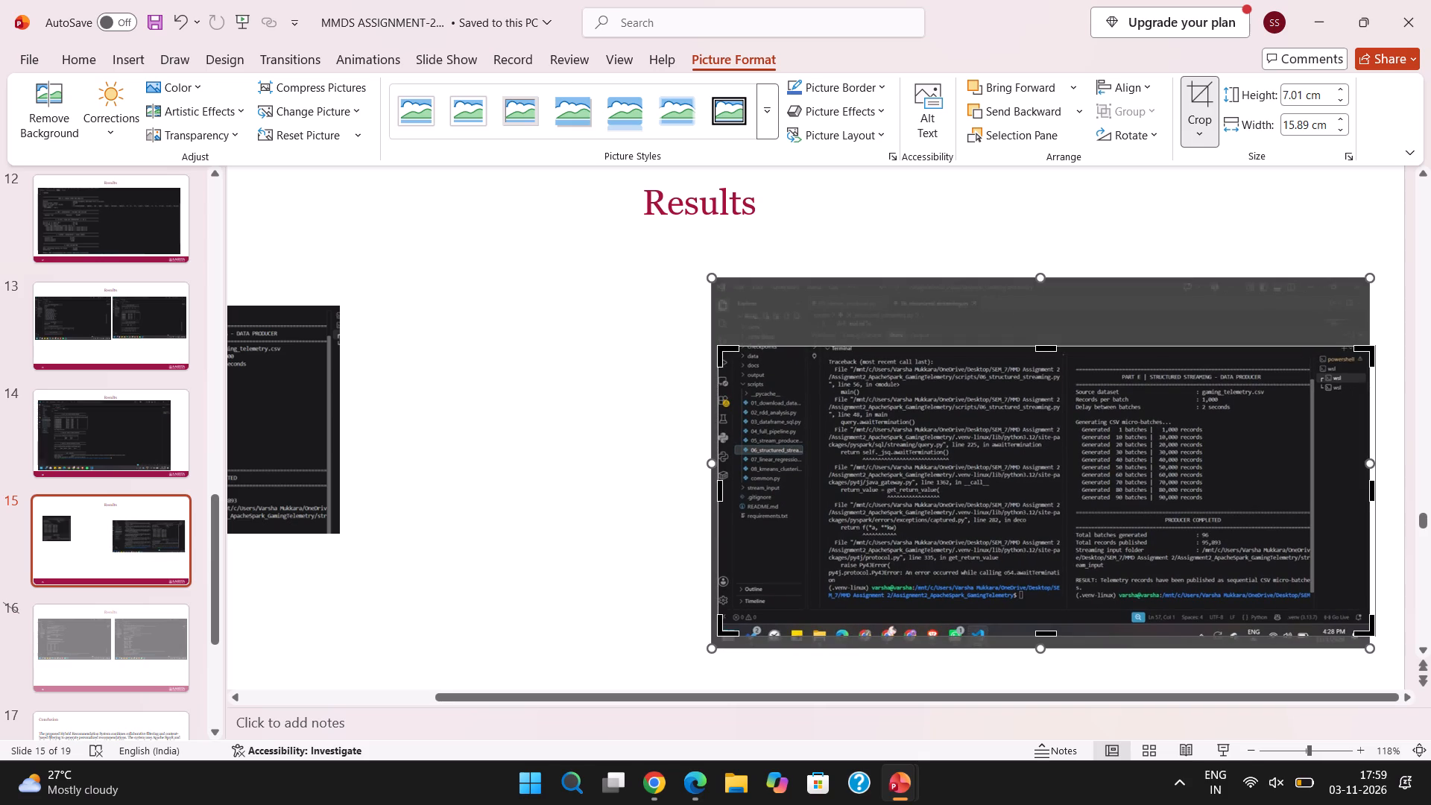
left_click_drag(722, 490, 1064, 490)
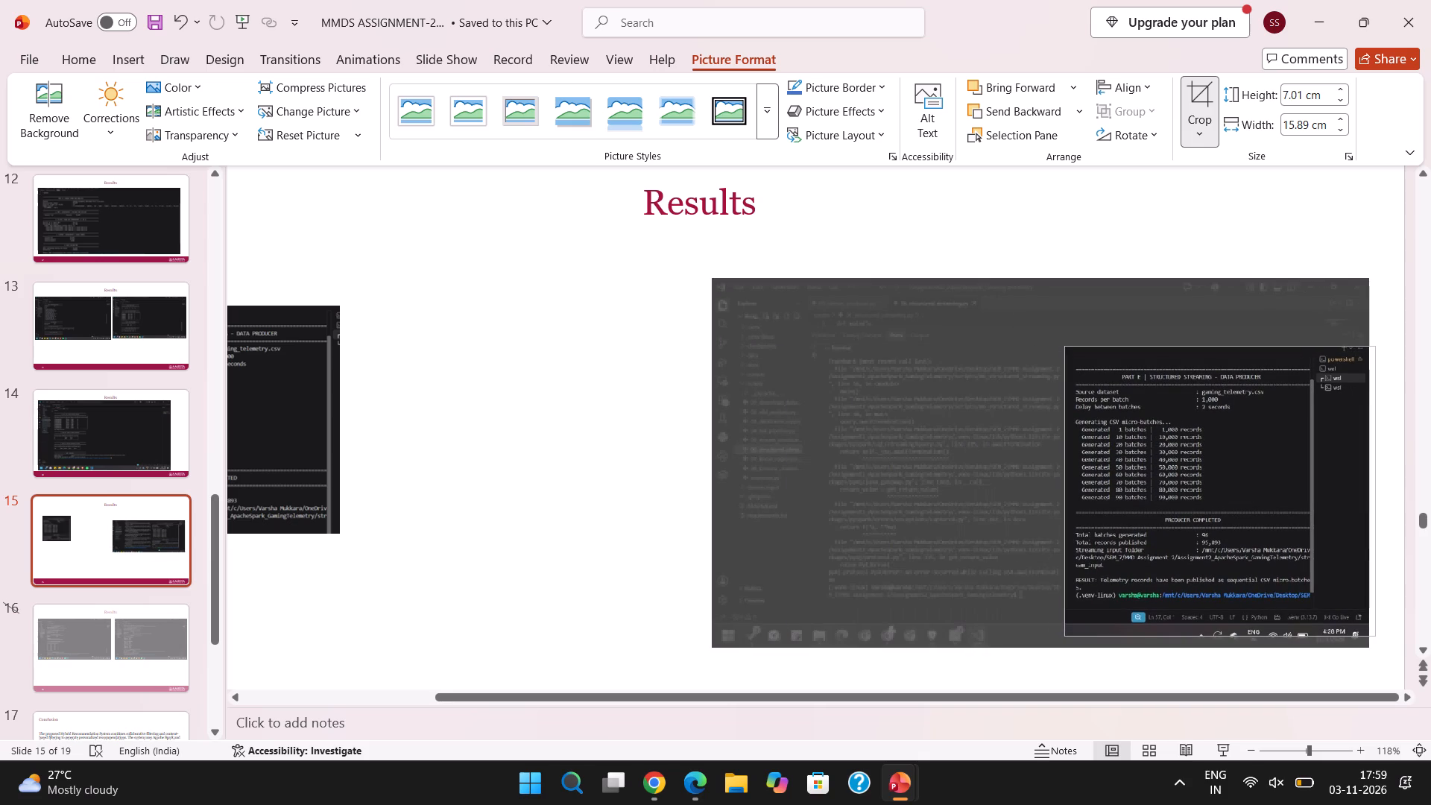
left_click_drag(1064, 490, 1064, 491)
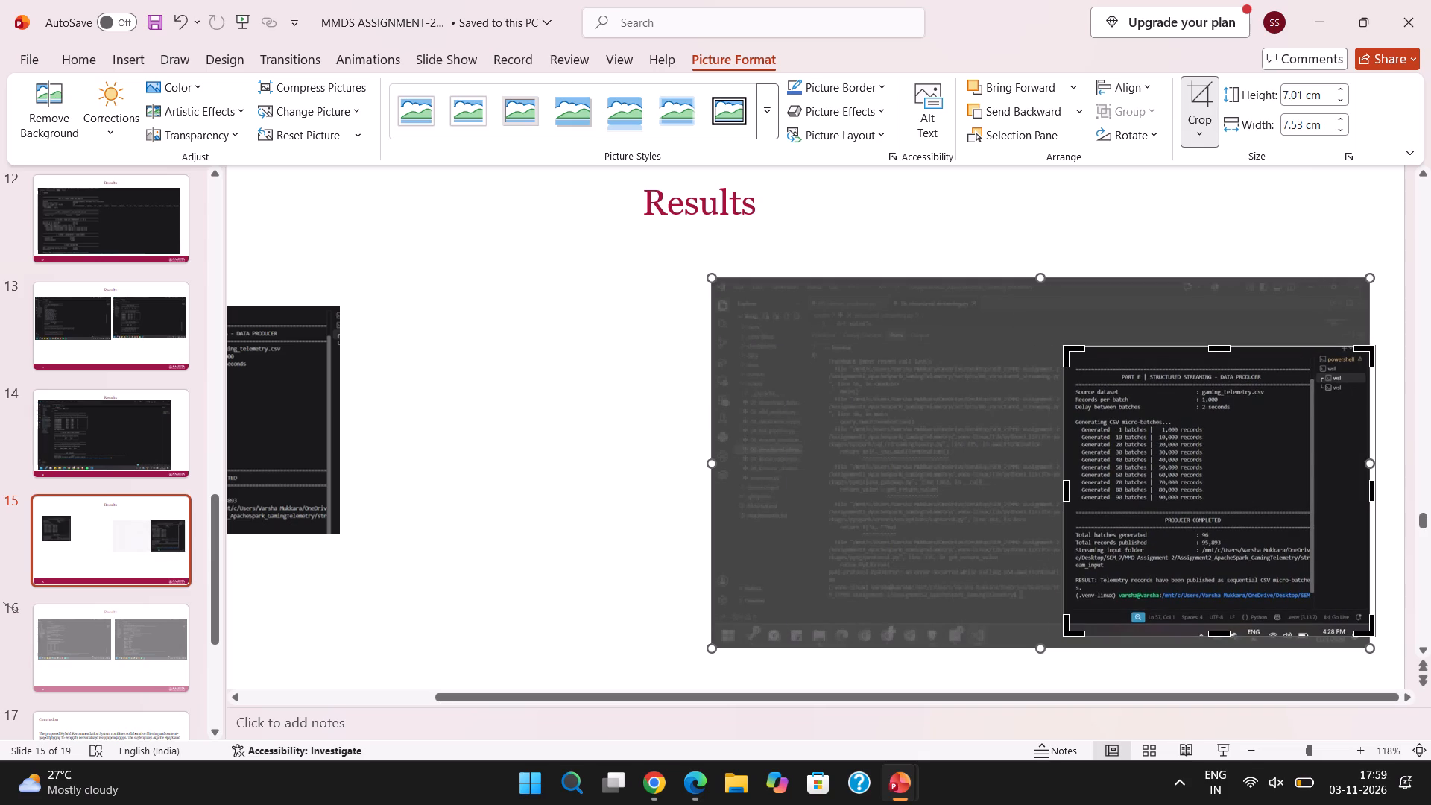
left_click_drag(1223, 631, 1230, 578)
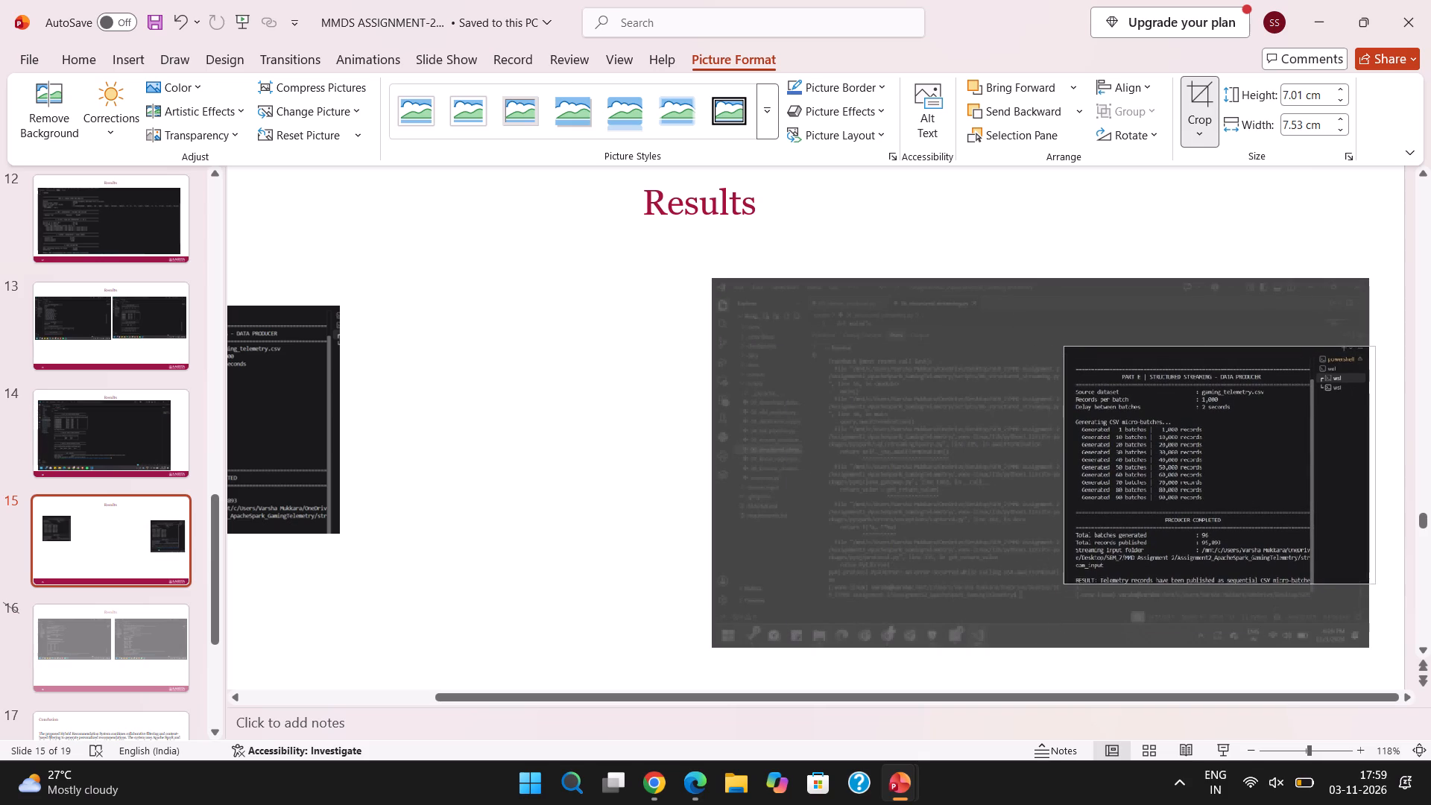
left_click_drag(1230, 578, 1232, 573)
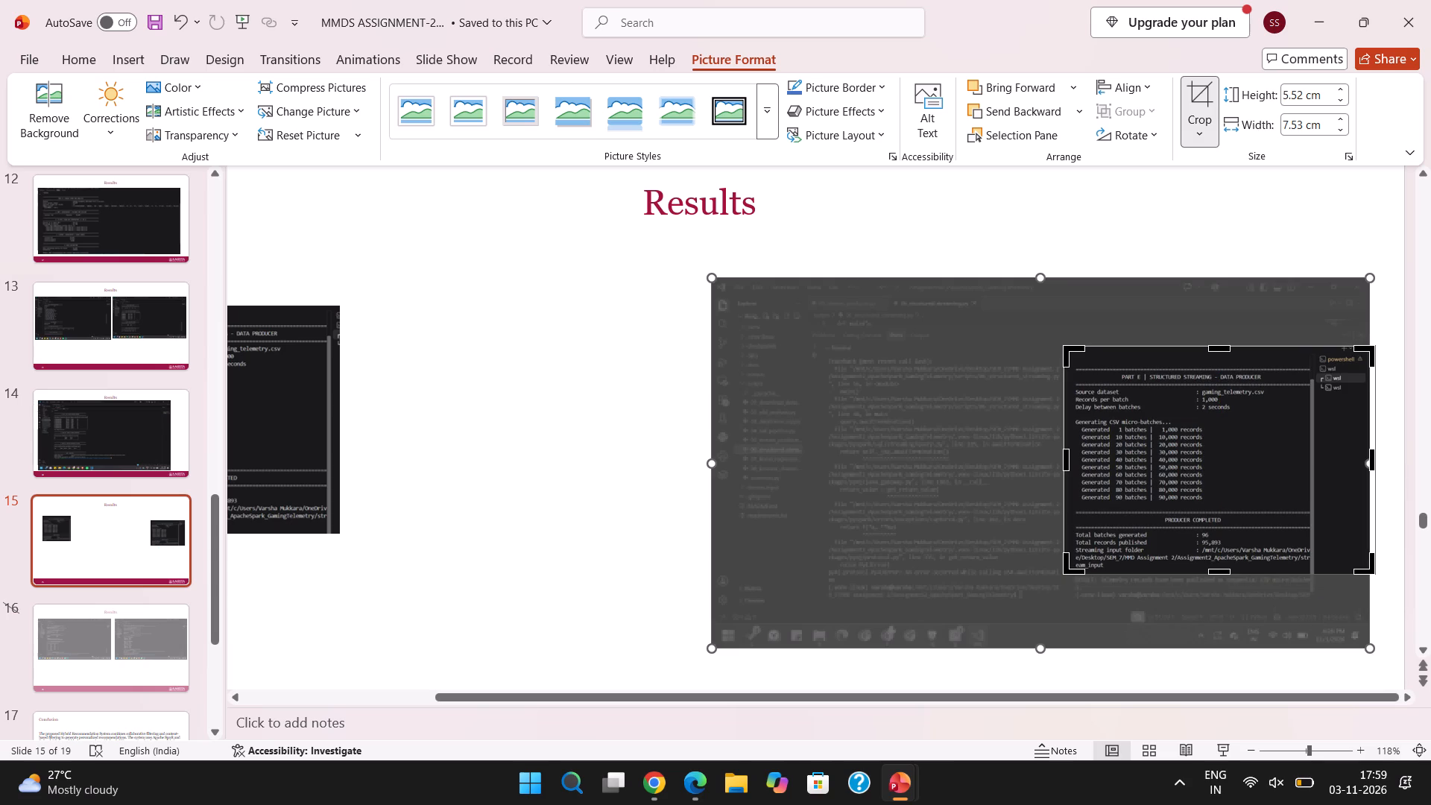
left_click_drag(1371, 461, 1315, 473)
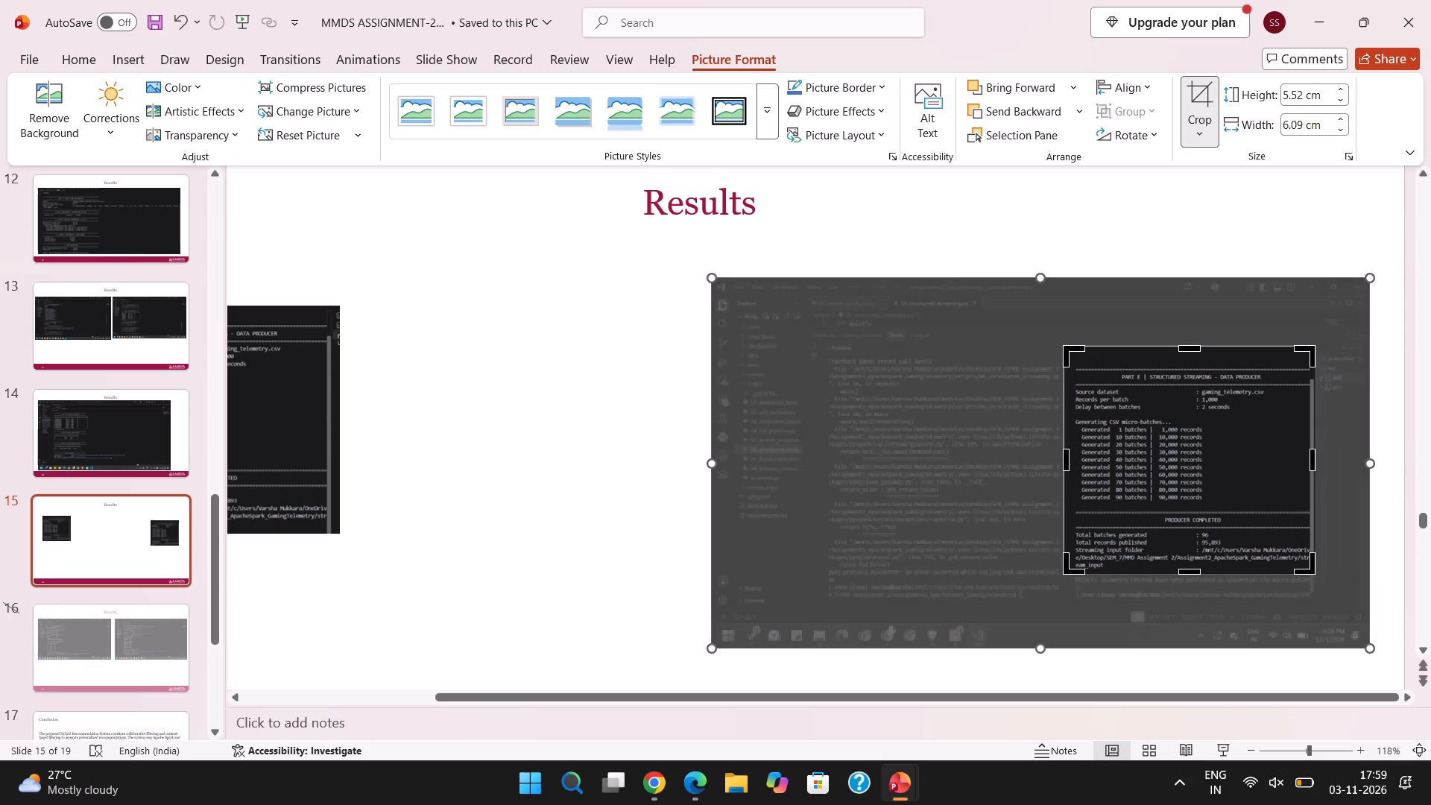
key("Return")
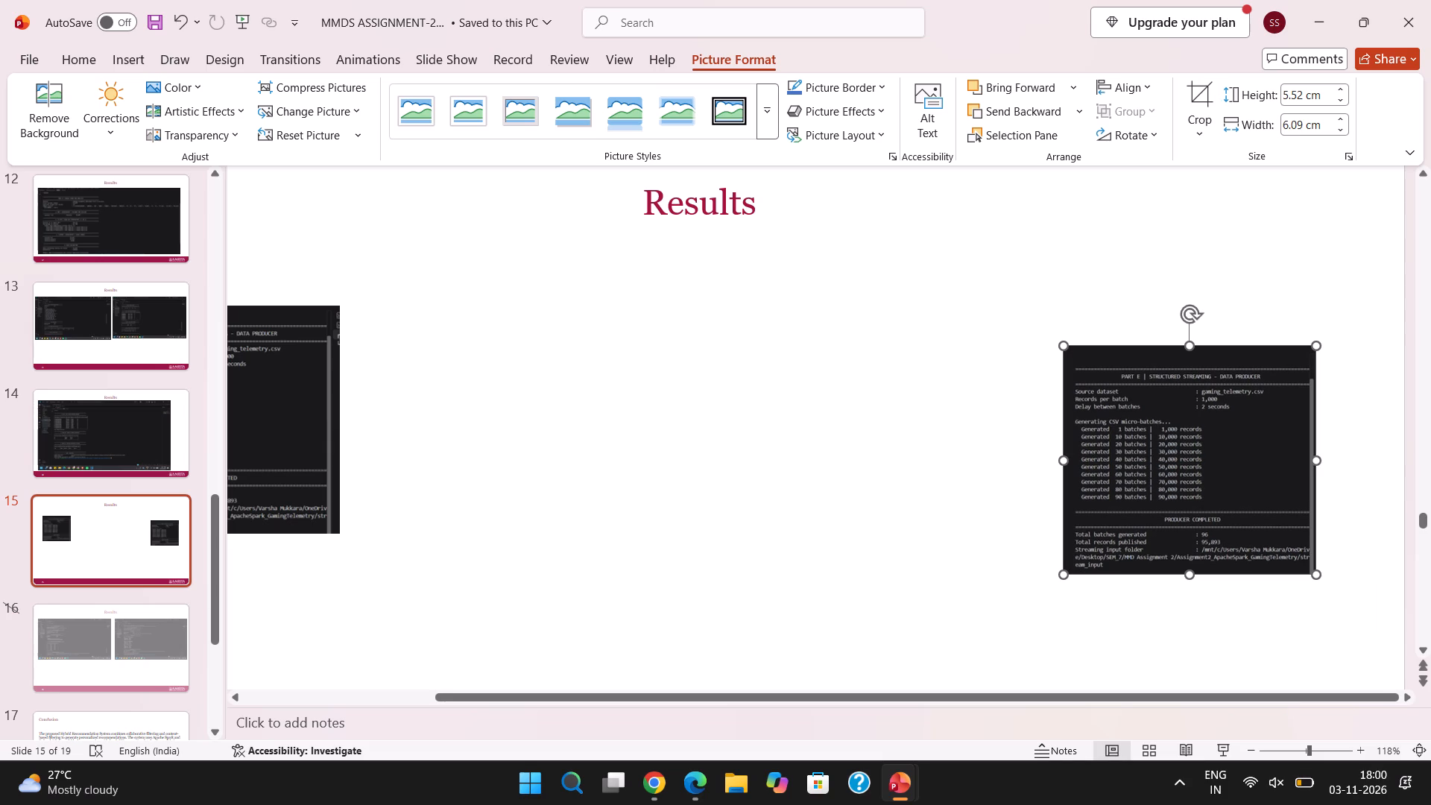
Move the cropped right picture up and closer to the slide's centre, and enlarge it proportionally.
left_click_drag(1069, 349, 956, 328)
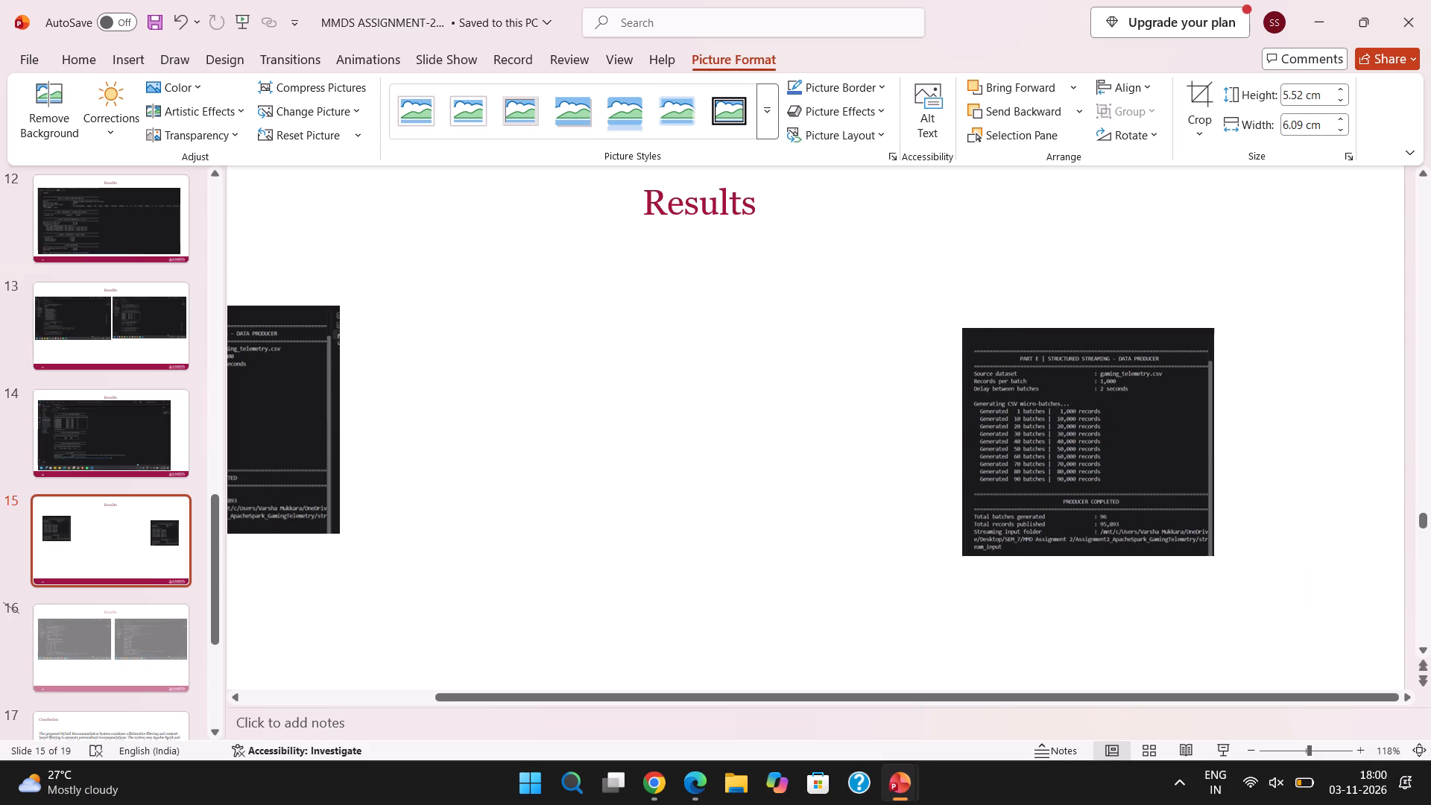
left_click_drag(956, 328, 888, 295)
left_click(931, 334)
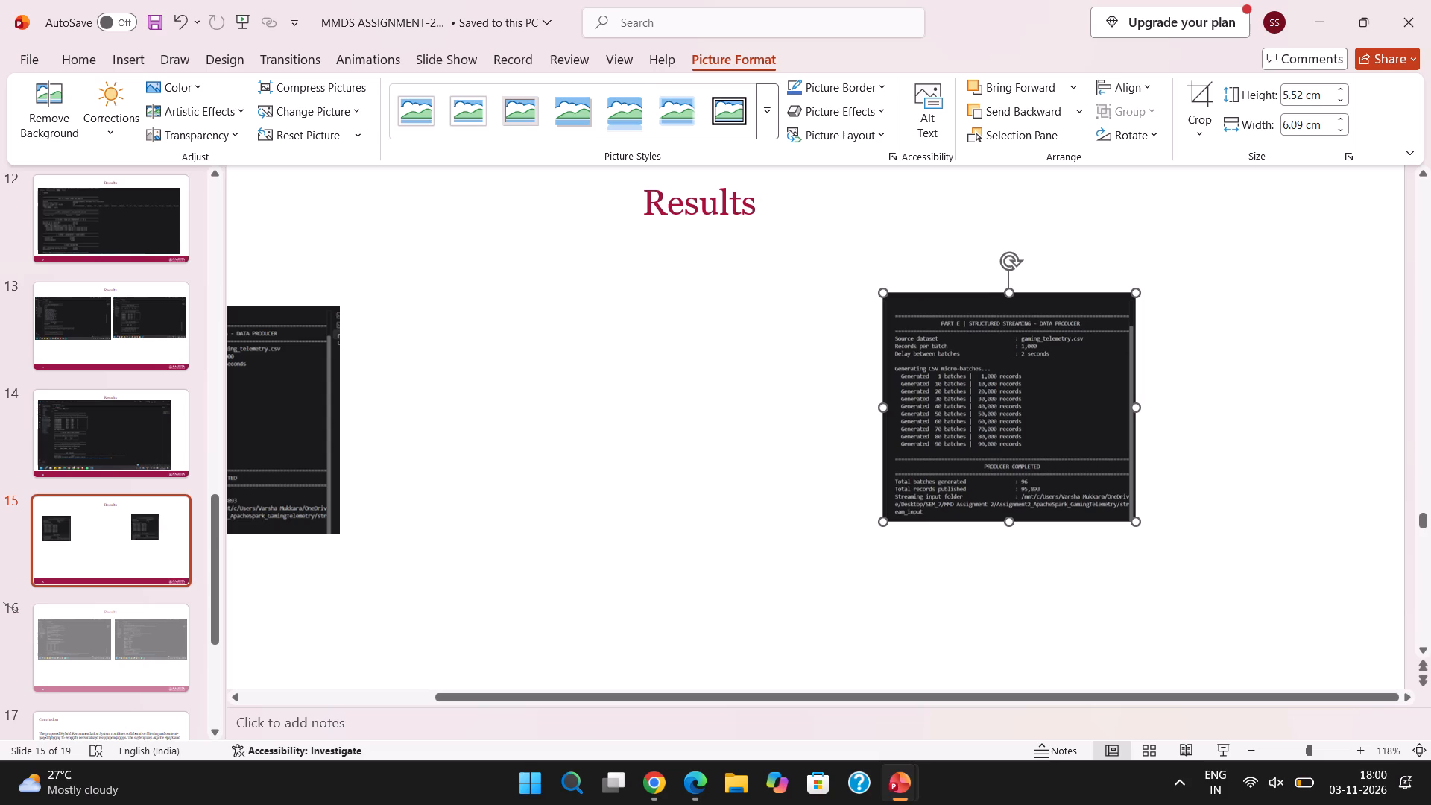
left_click_drag(1137, 296, 1242, 287)
Shift the left picture inward toward the slide's centre and lower the enlarged right picture beside it.
left_click(669, 422)
left_click_drag(297, 469, 609, 469)
left_click_drag(964, 394, 966, 432)
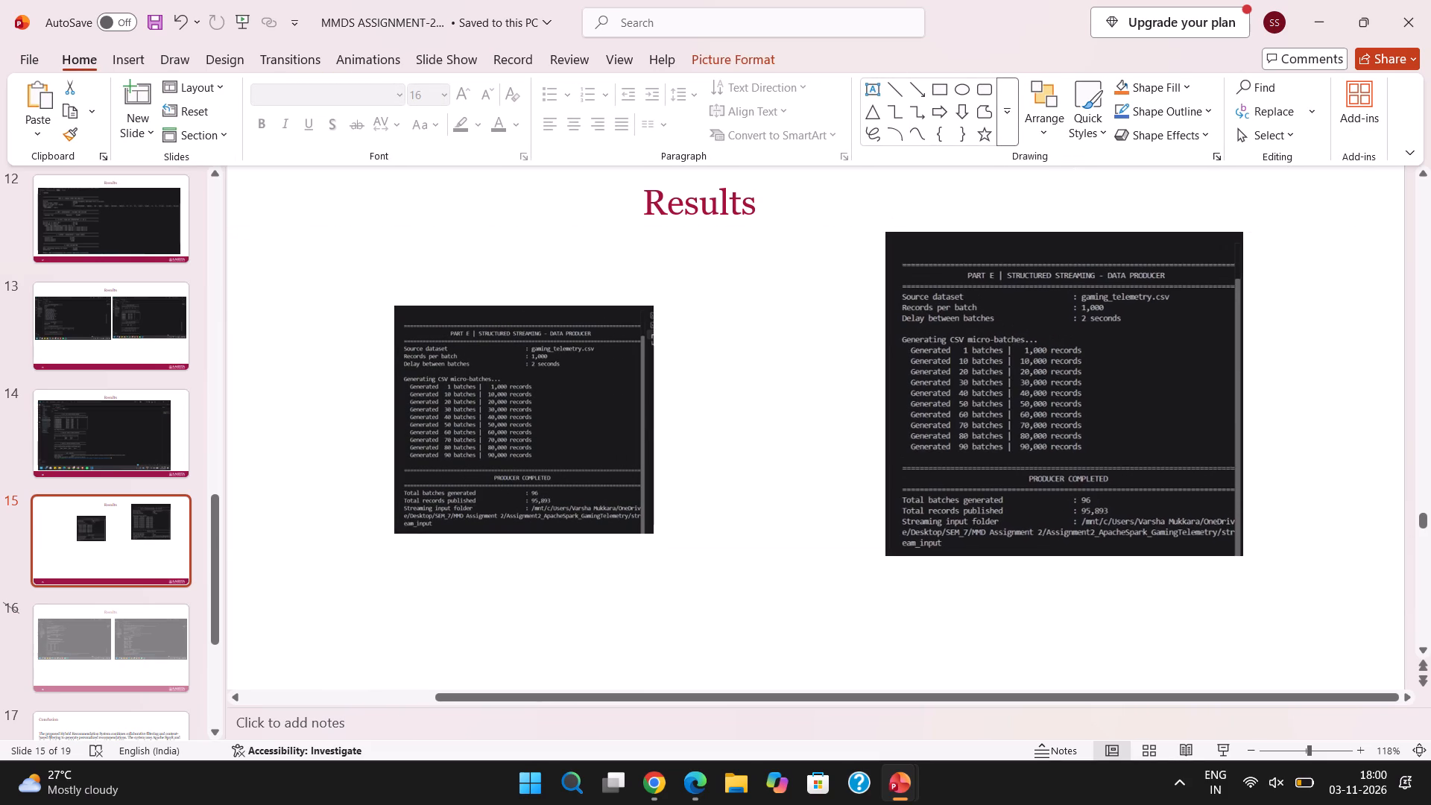
left_click_drag(966, 432, 965, 469)
Enlarge the left picture to about the right picture's width and align the bottom edges of both pictures.
left_click(637, 478)
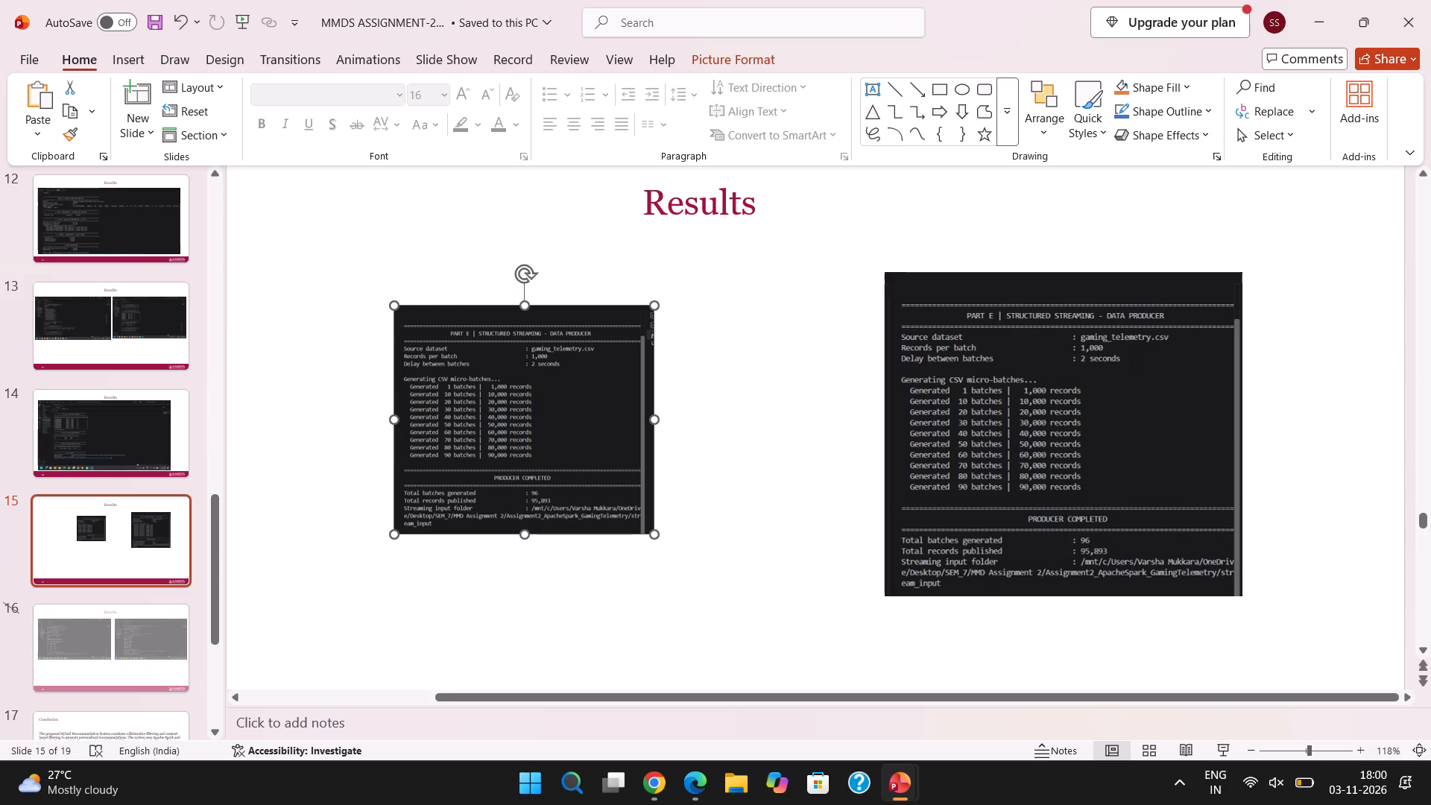
left_click_drag(656, 532, 748, 569)
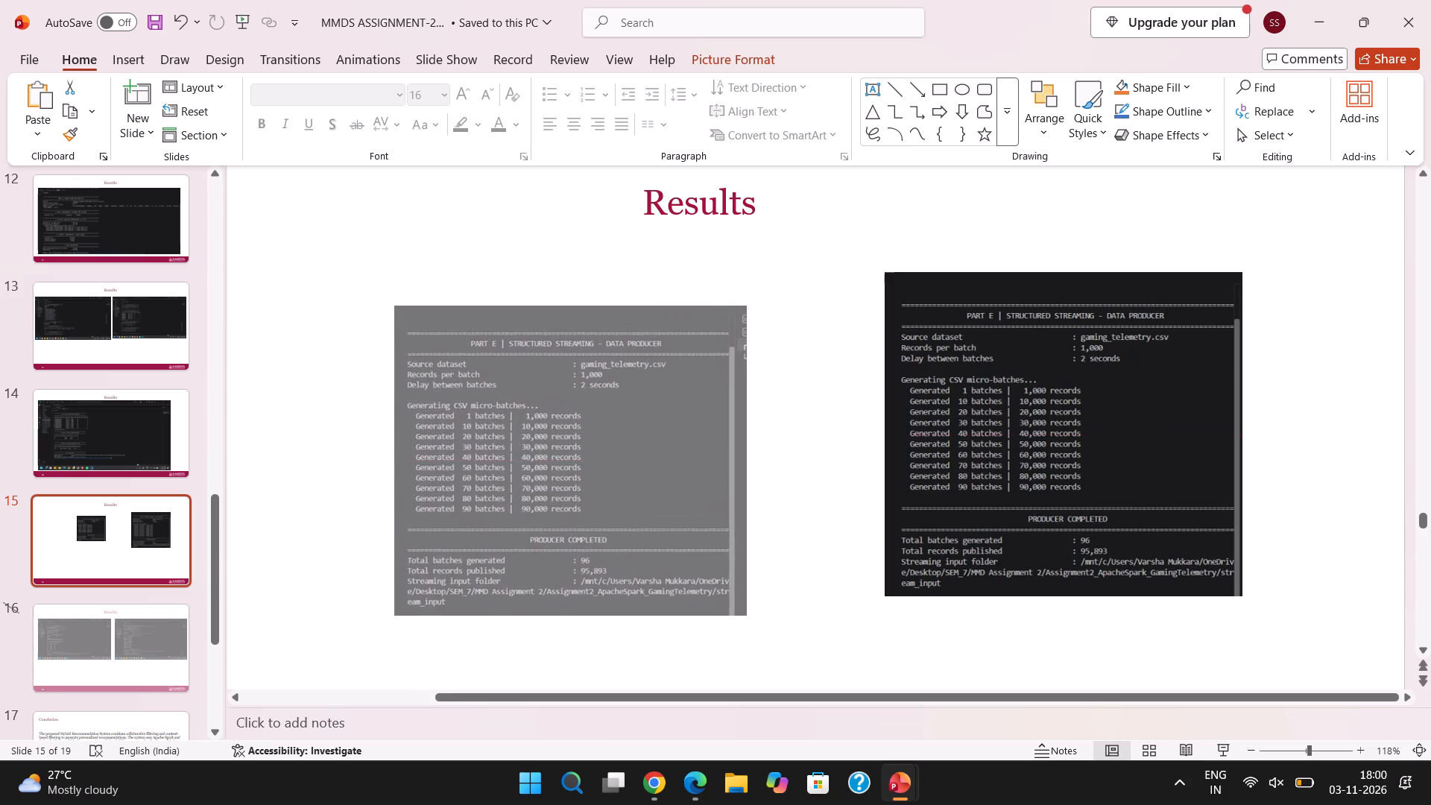
left_click_drag(748, 569, 755, 572)
left_click_drag(537, 441, 537, 414)
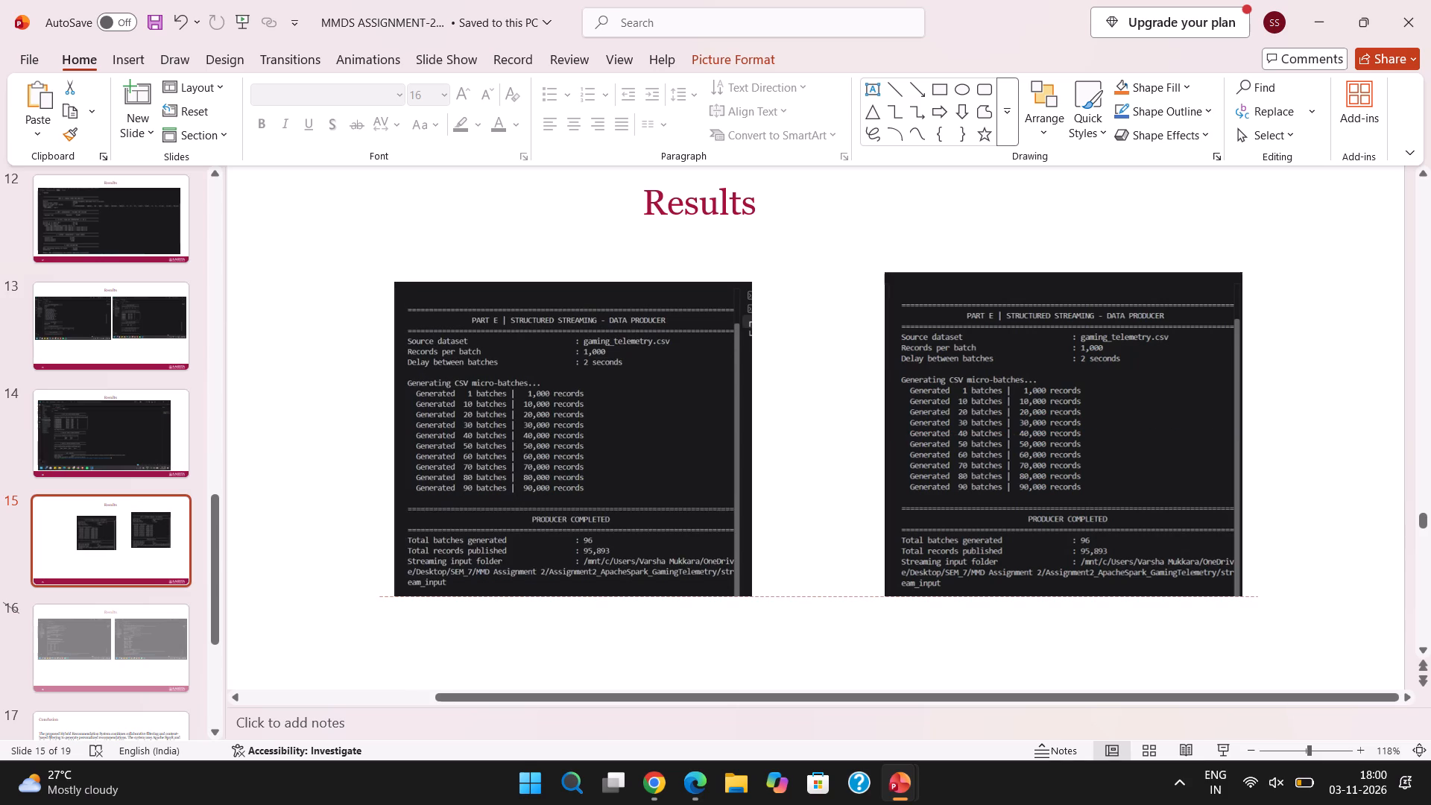
left_click_drag(537, 414, 538, 413)
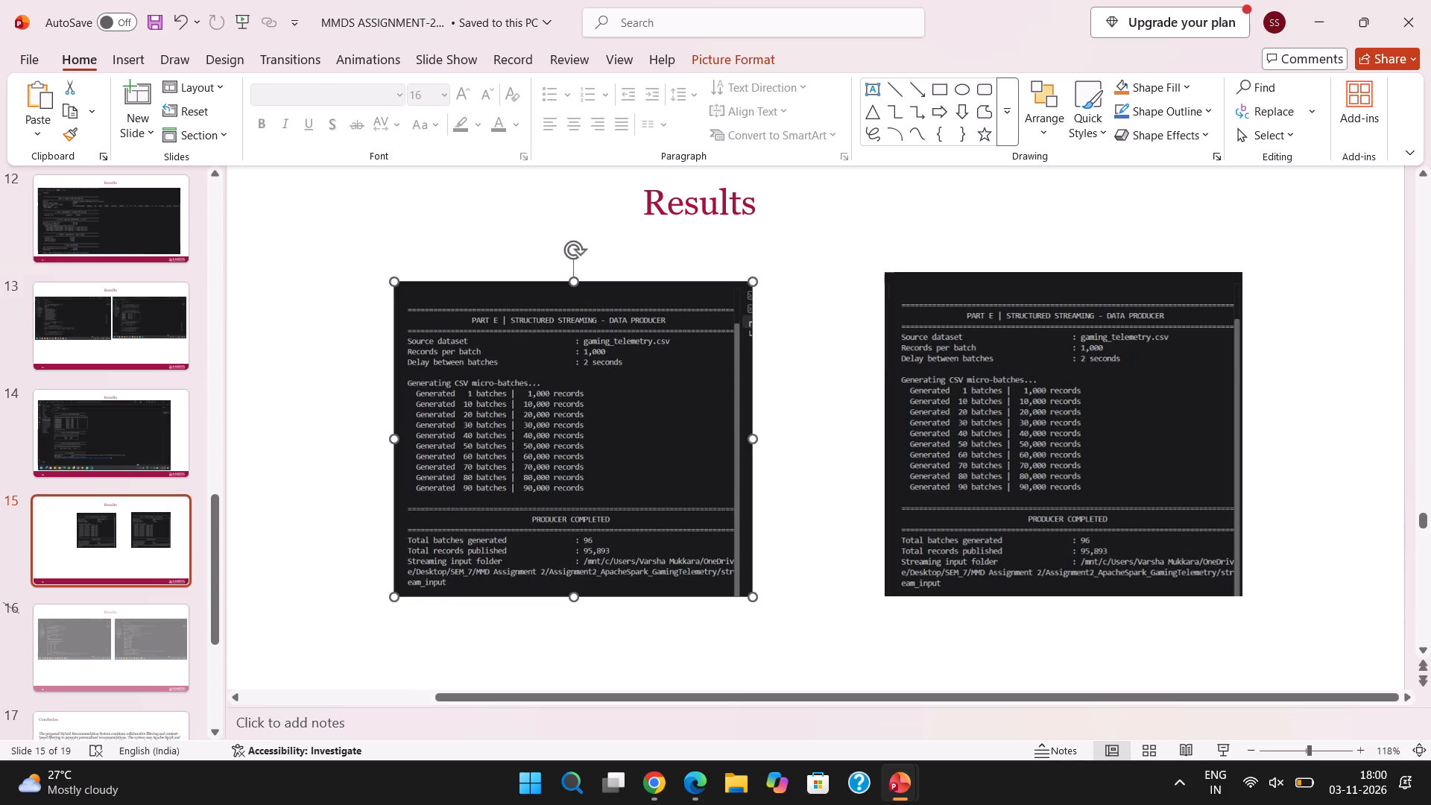
Shrink the right picture slightly so its top edge lines up with the left picture's.
left_click(1005, 388)
left_click_drag(885, 275, 896, 294)
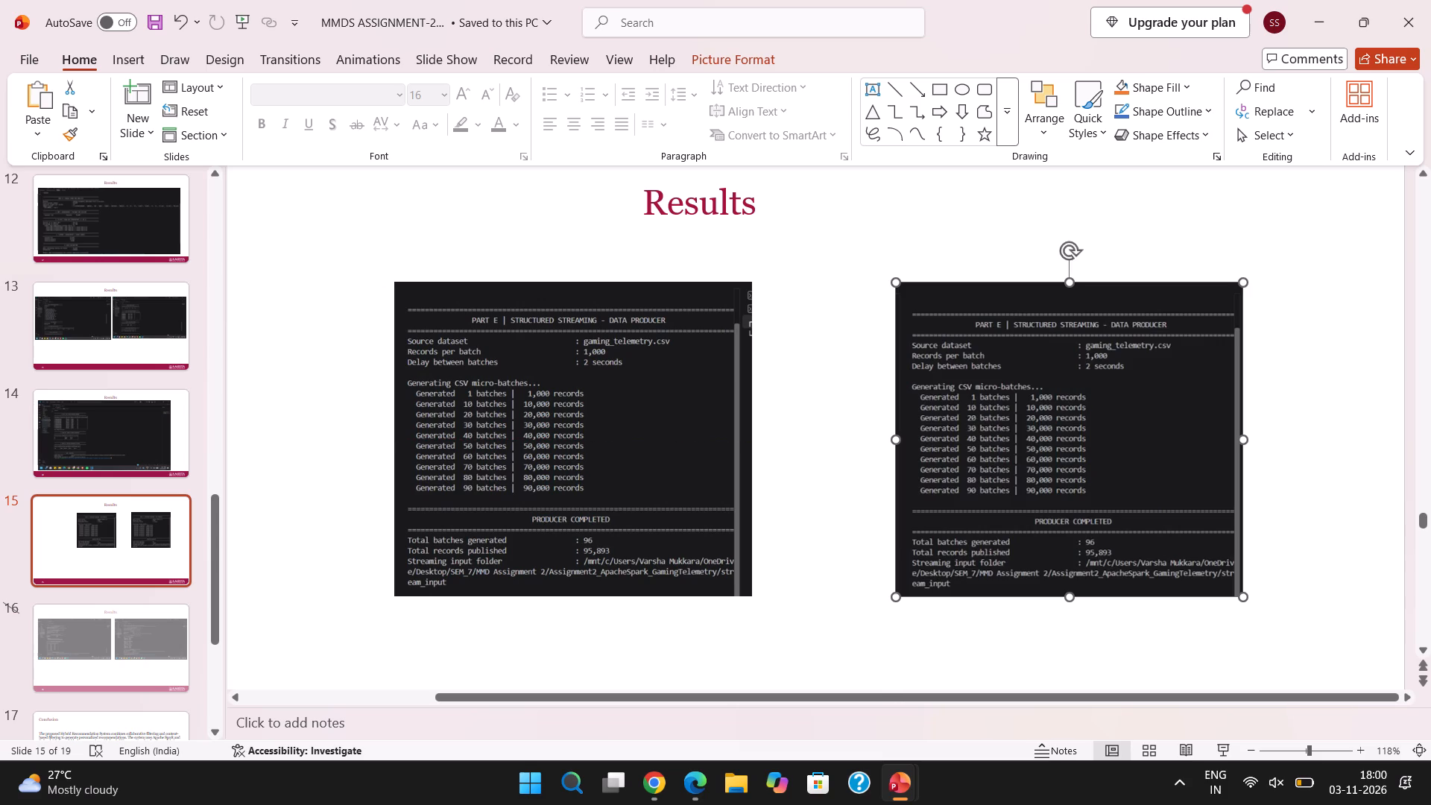
On slide 14, crop the code editor's title bar and file explorer off the screenshot's top and left edges.
left_click(800, 314)
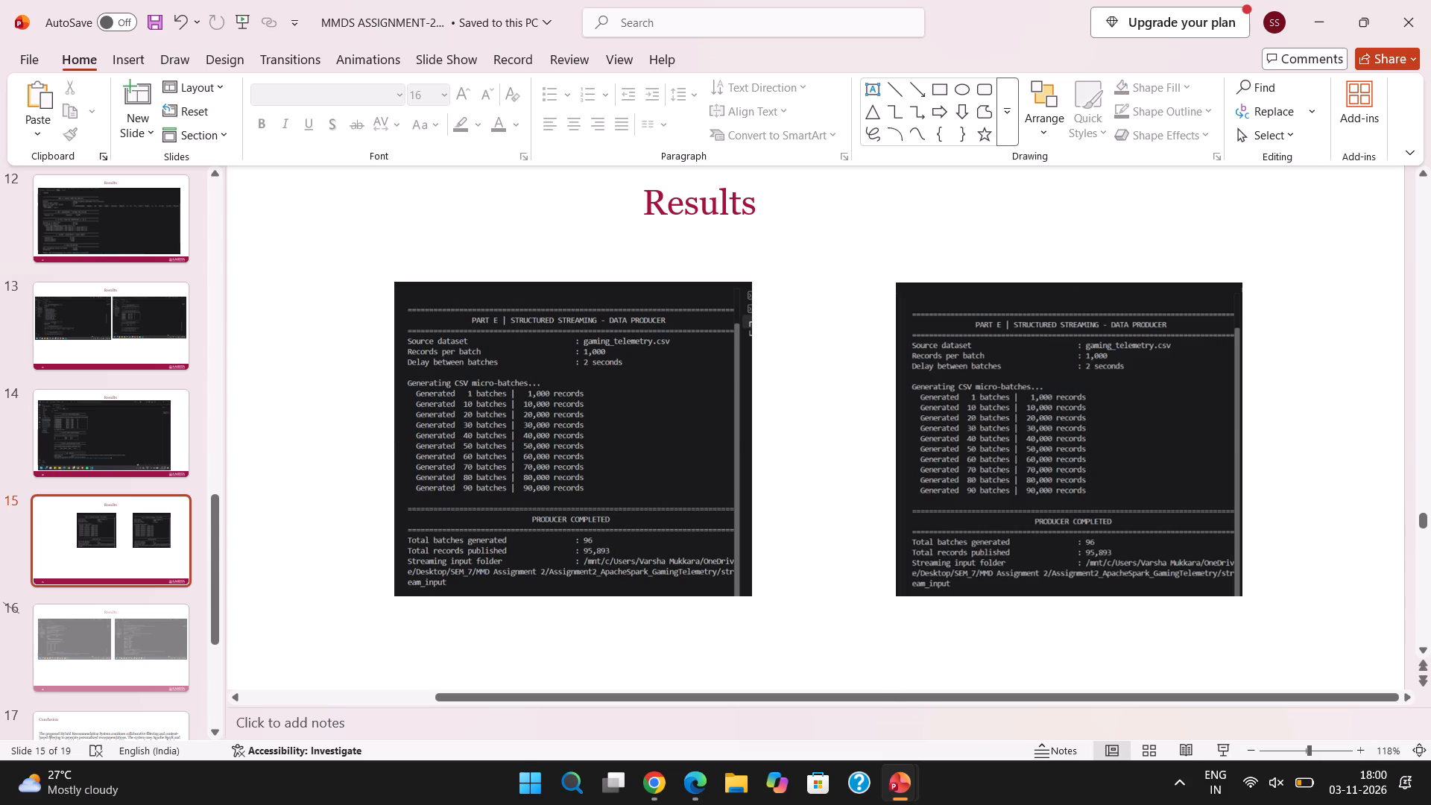
left_click(104, 467)
left_click(667, 450)
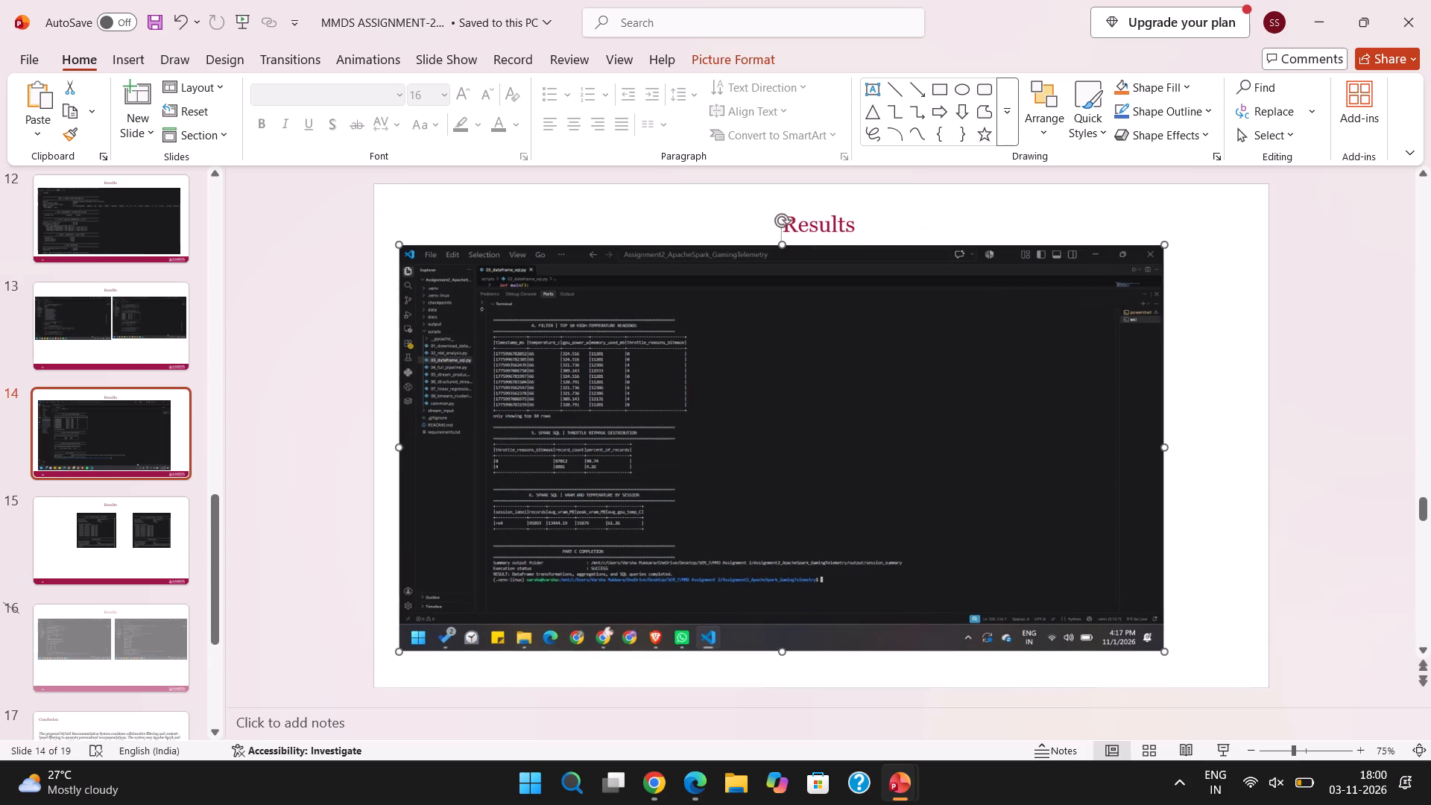
left_click(801, 414)
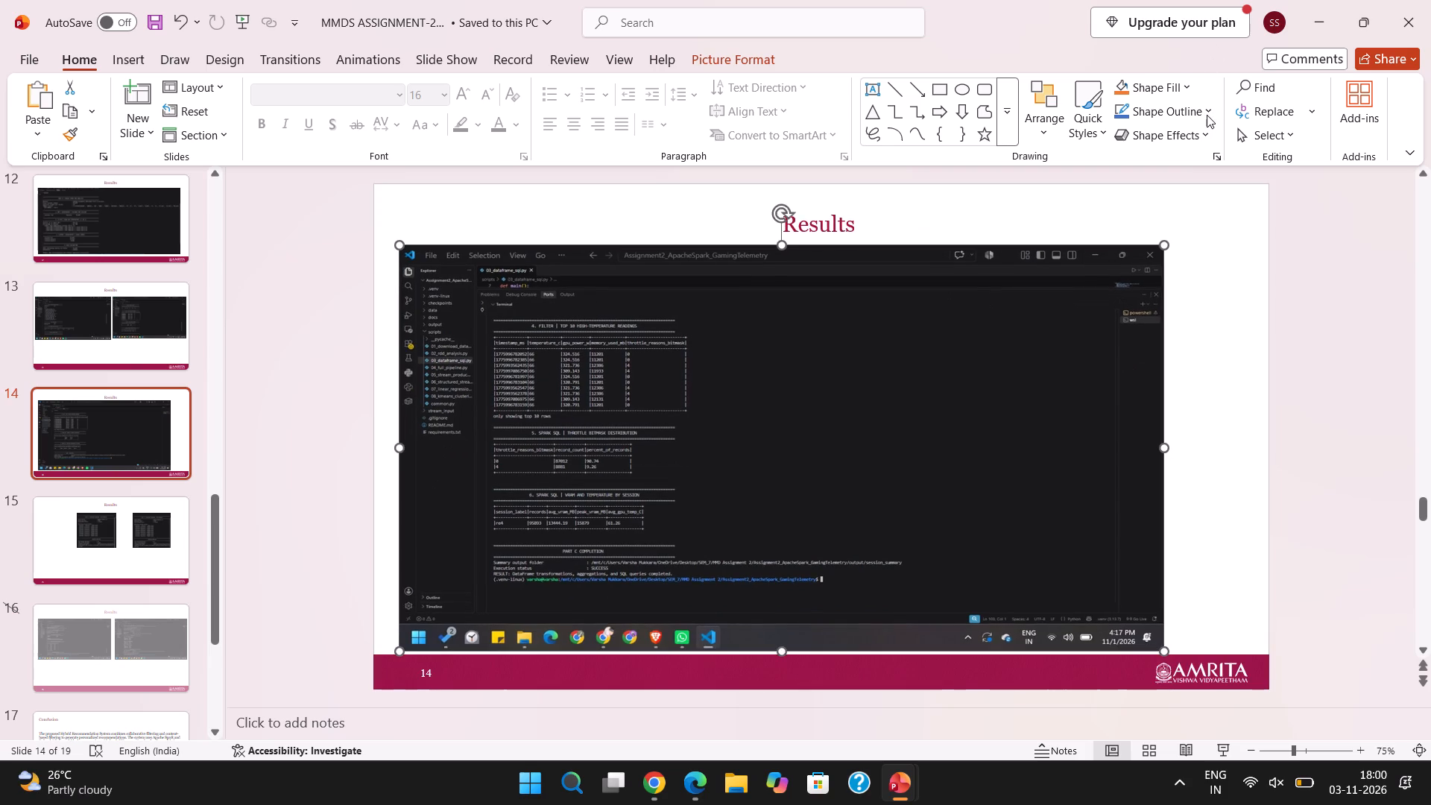
left_click(727, 66)
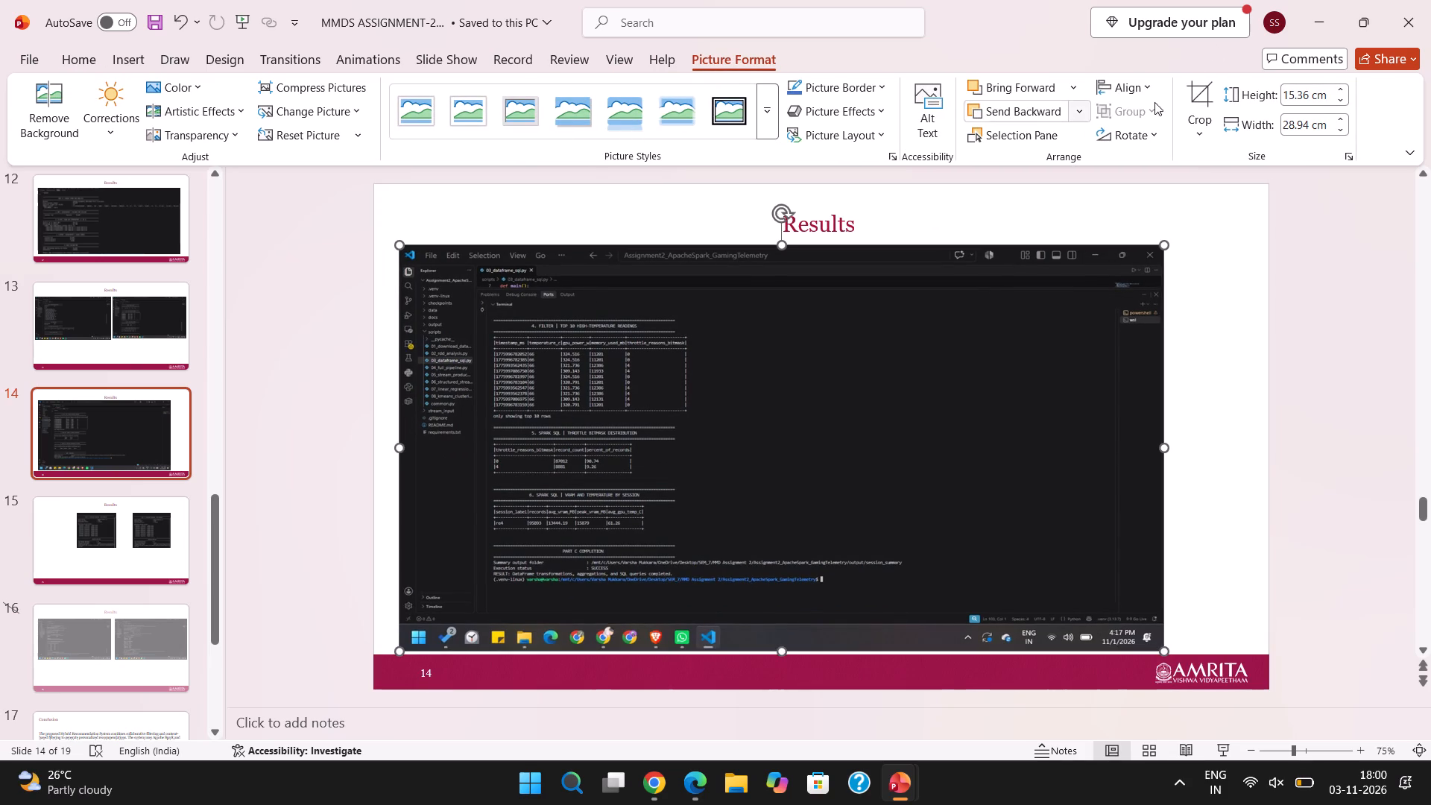
left_click(1197, 104)
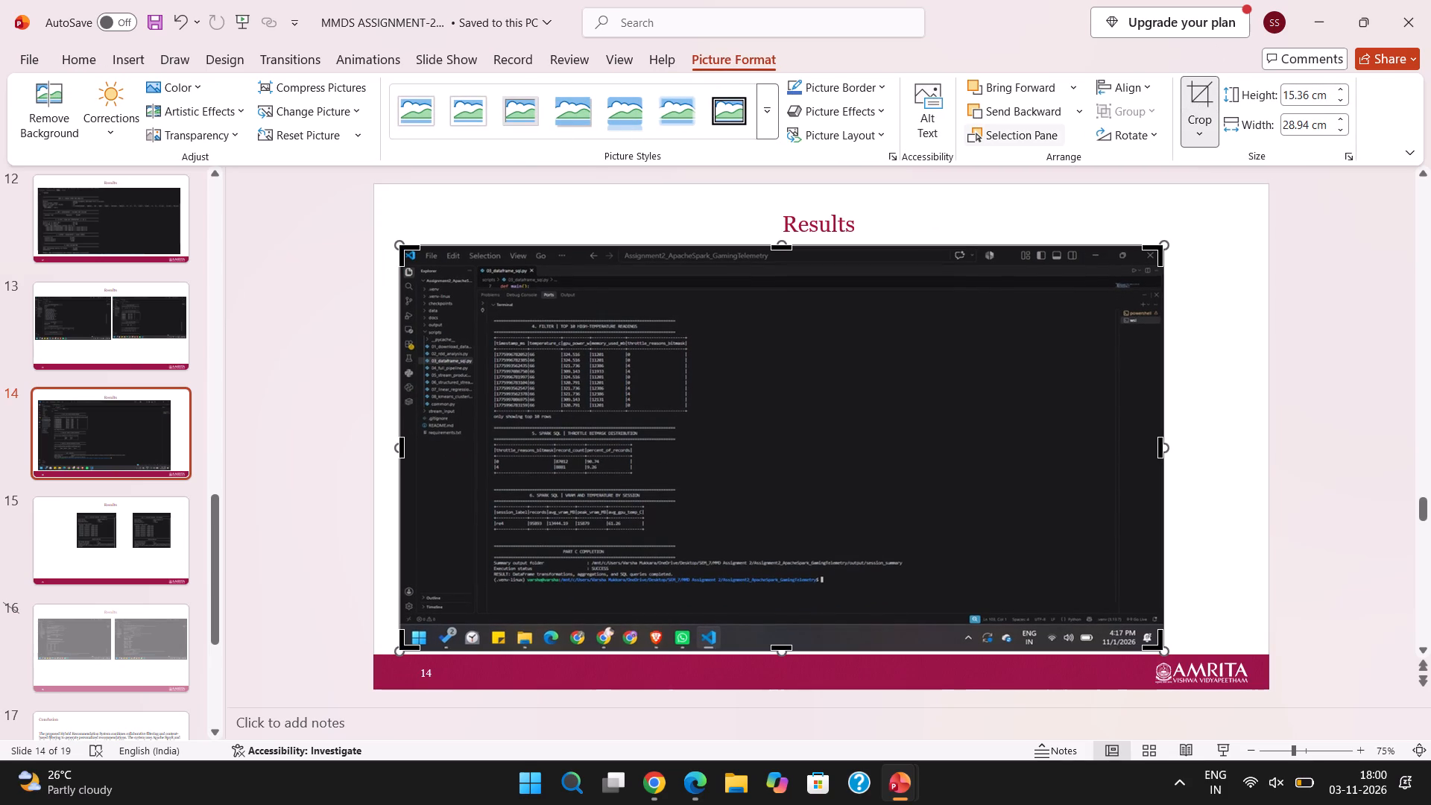
left_click_drag(784, 251, 786, 262)
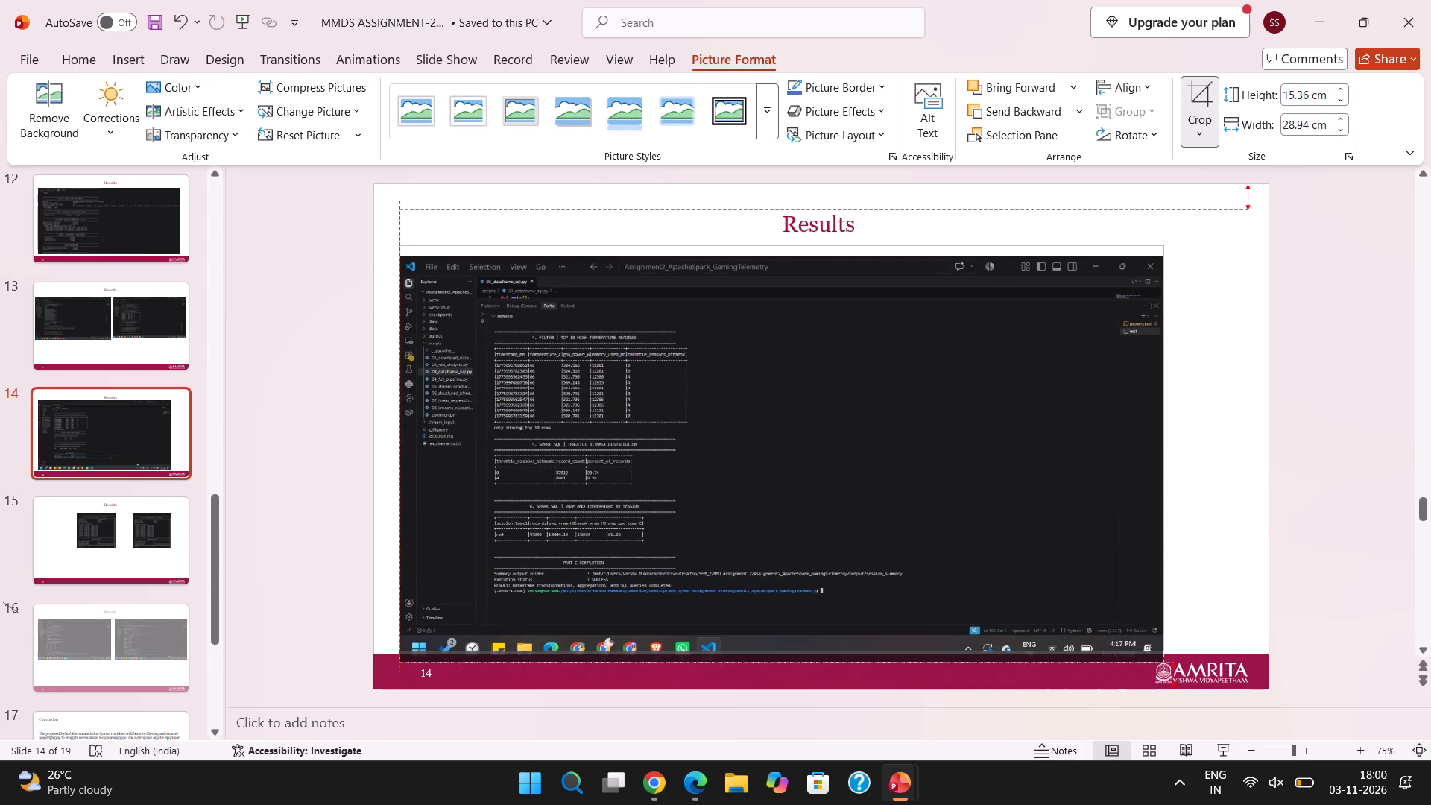
left_click_drag(786, 262, 786, 261)
left_click_drag(784, 247, 794, 300)
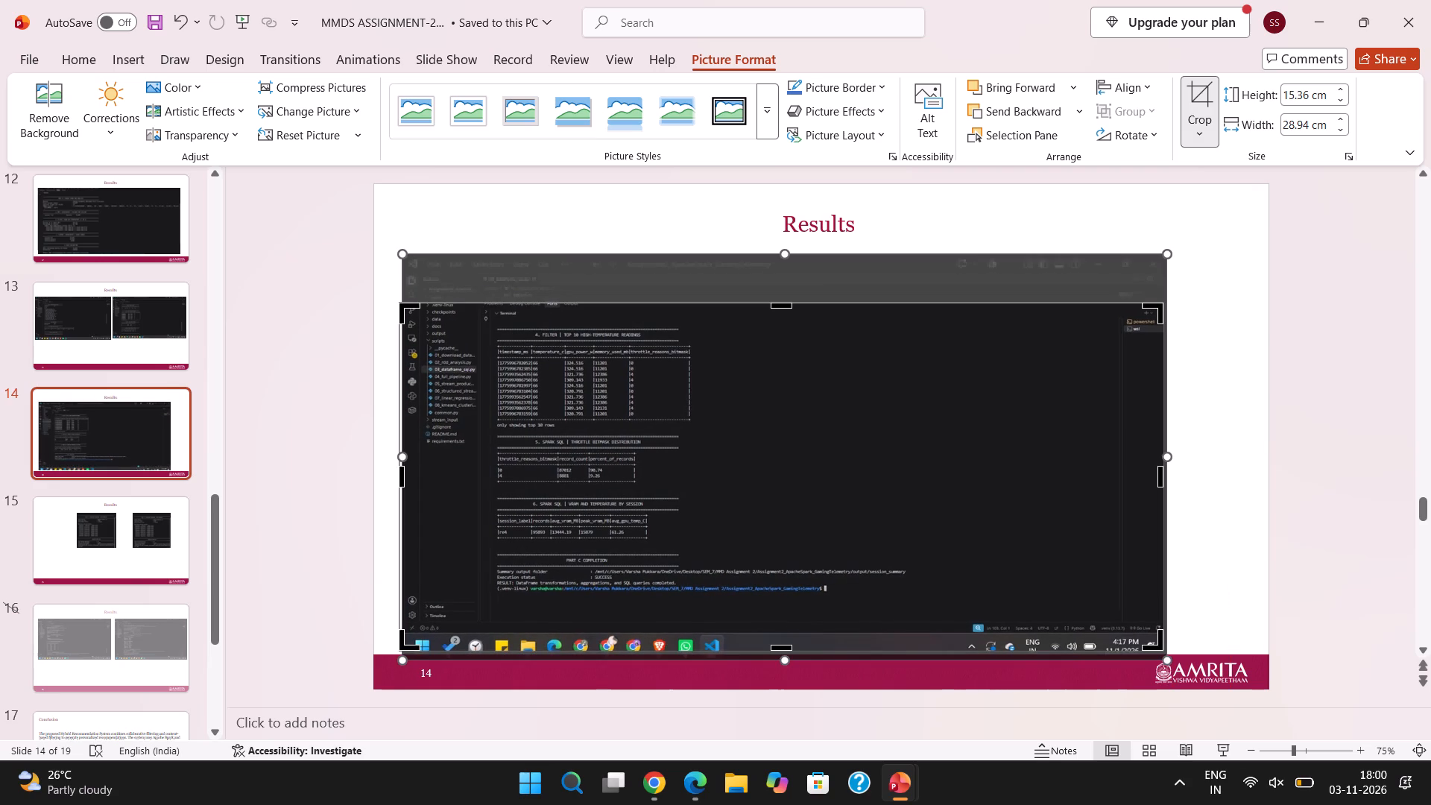
left_click_drag(402, 479, 480, 476)
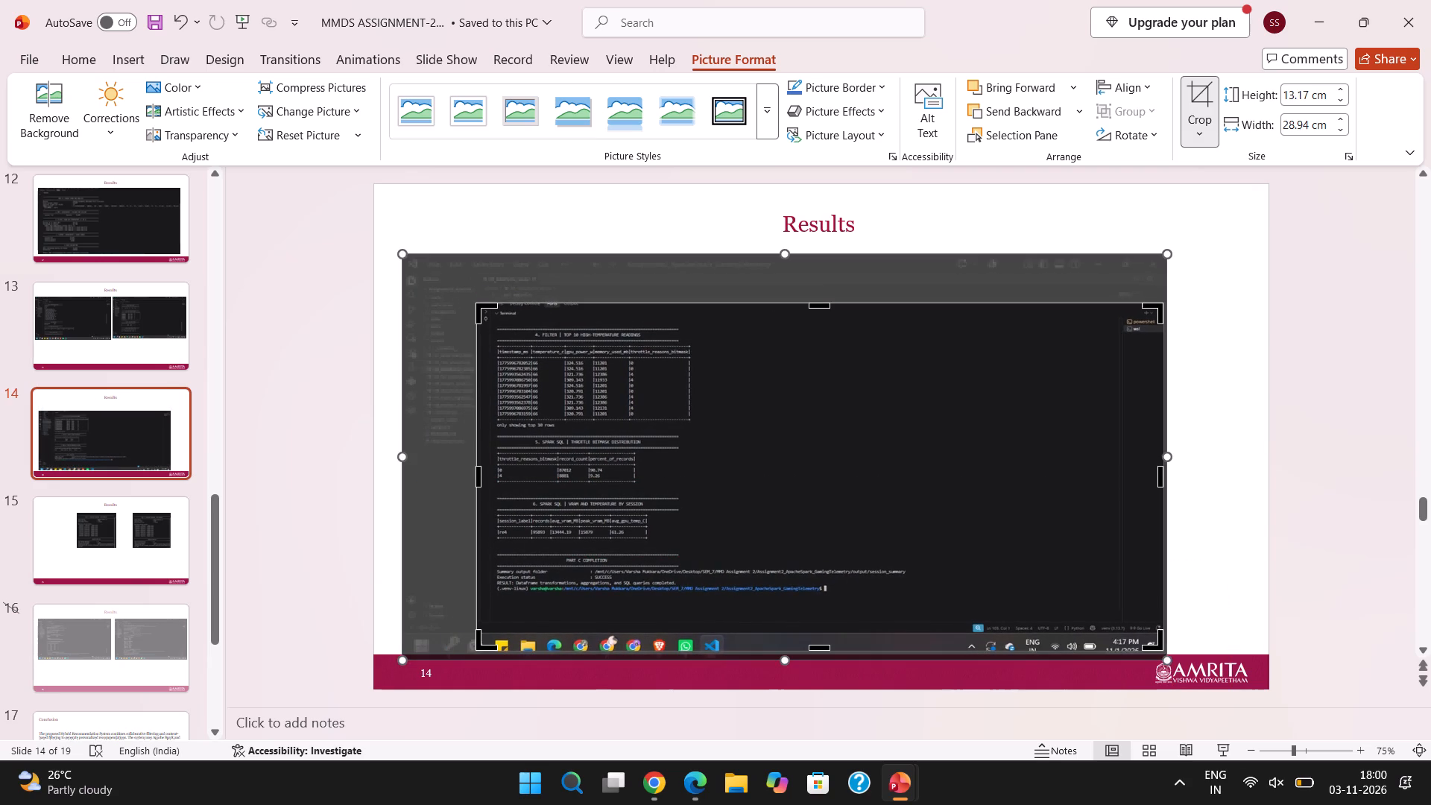
Crop the taskbar and empty terminal area off the slide 14 screenshot's bottom and right, to about 11.34 cm by 18.95 cm.
left_click_drag(823, 648, 821, 629)
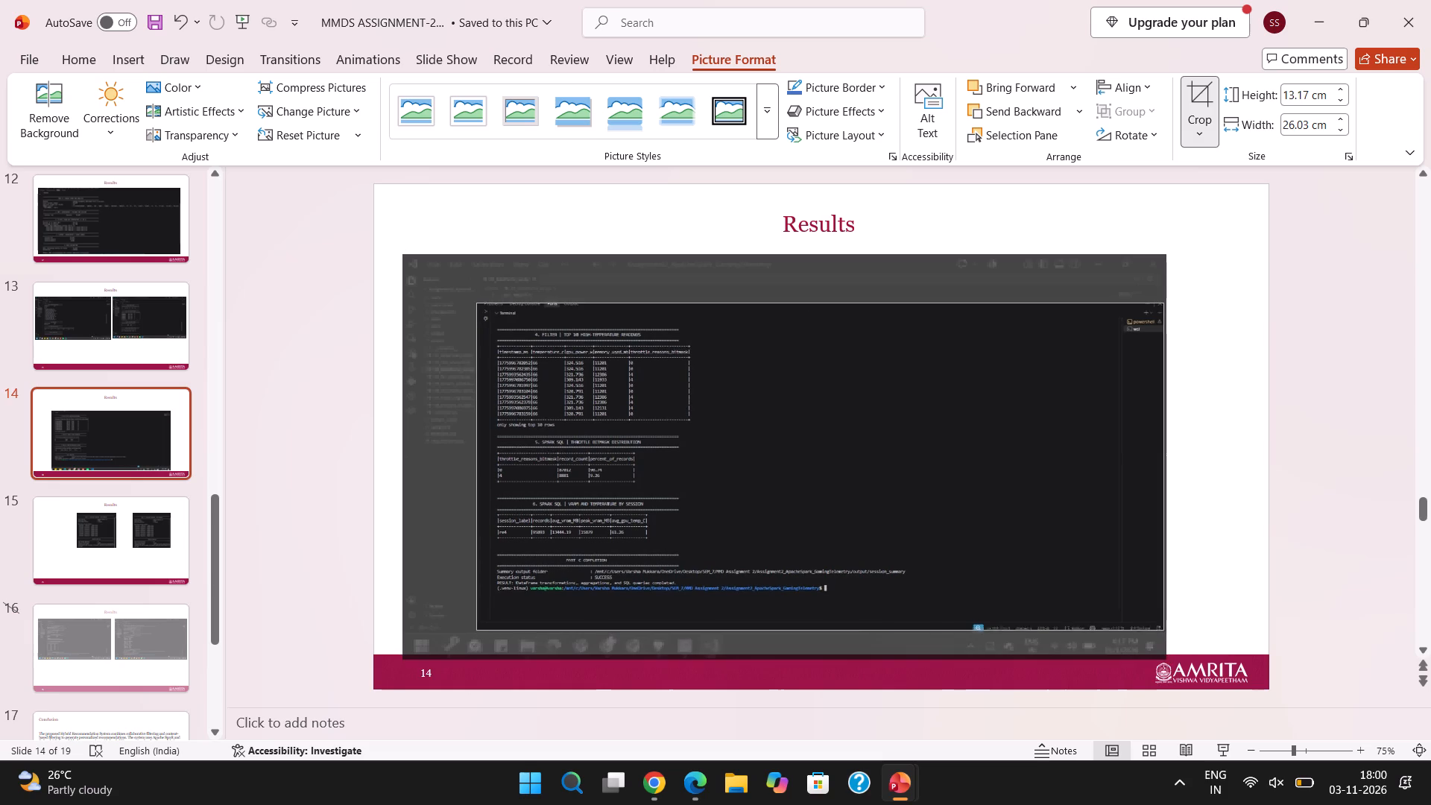
left_click_drag(821, 629, 848, 602)
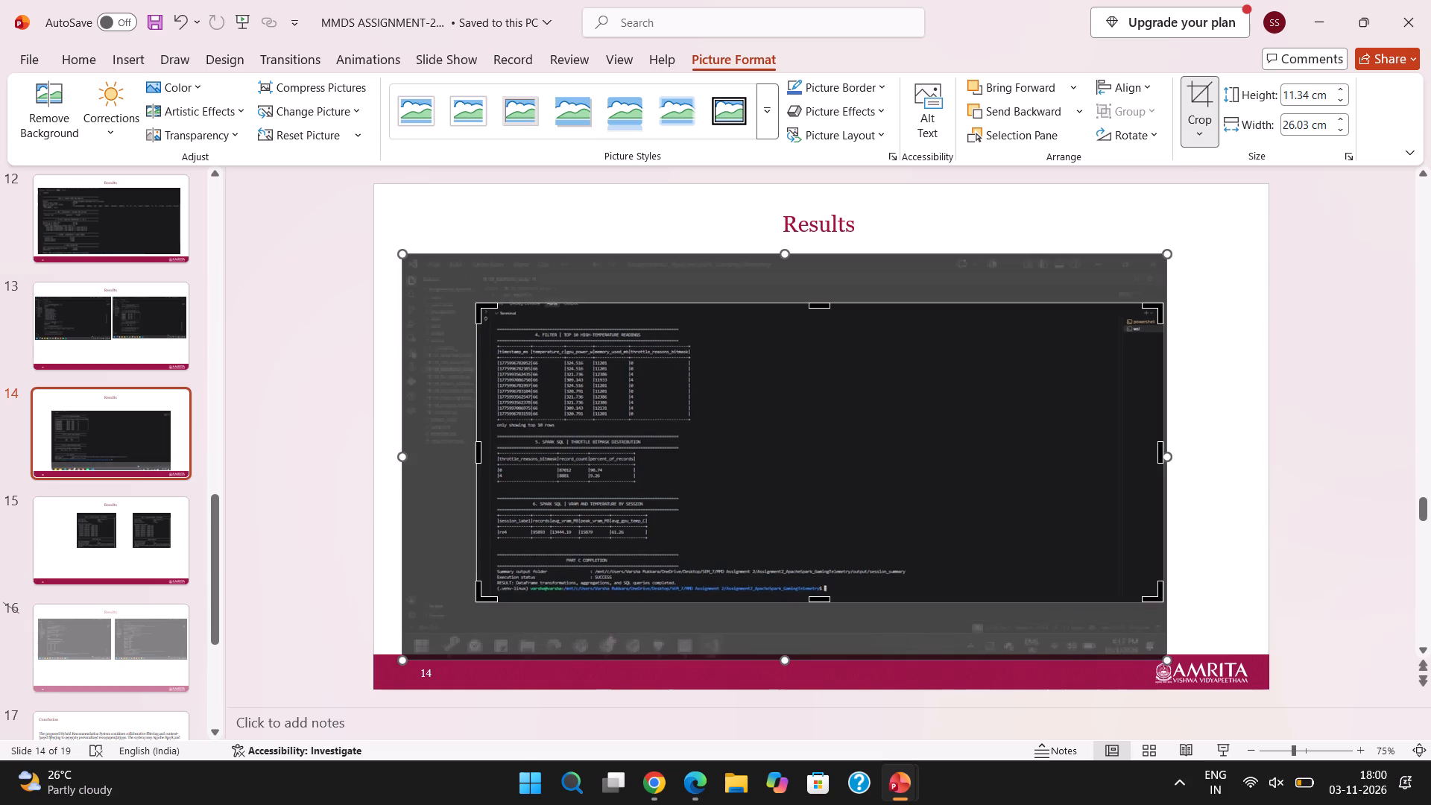
left_click(1157, 451)
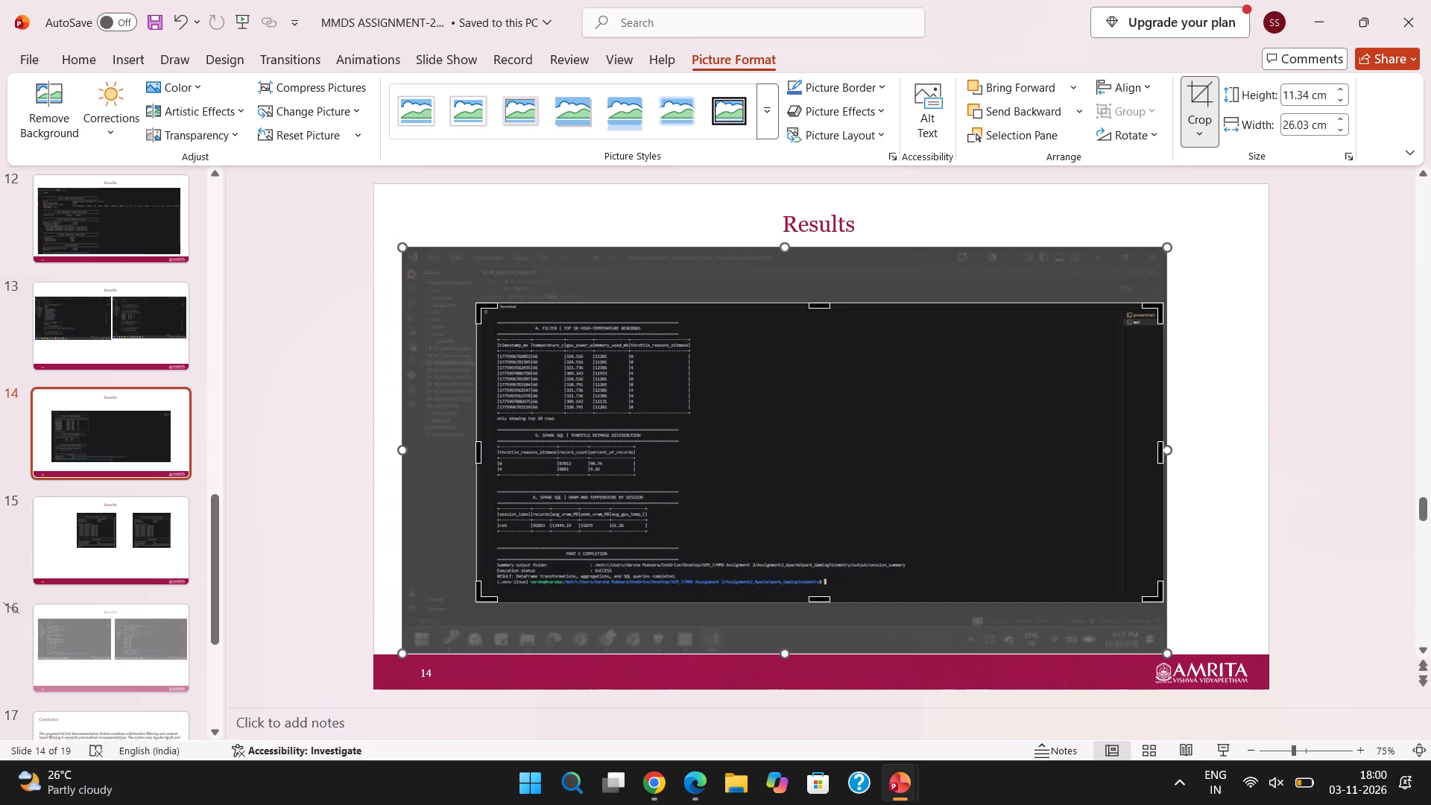
left_click_drag(1158, 449, 1005, 462)
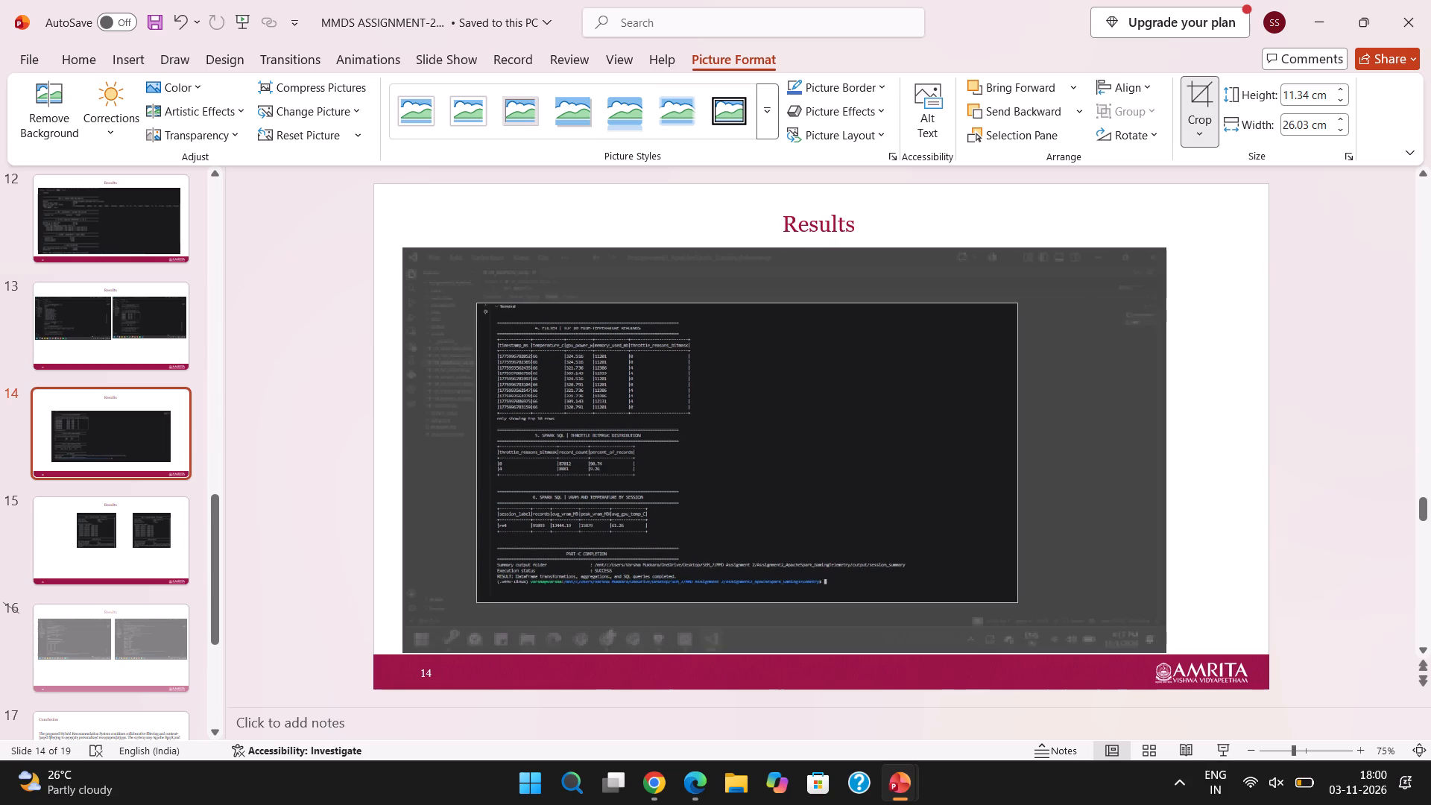
left_click_drag(1005, 462, 976, 487)
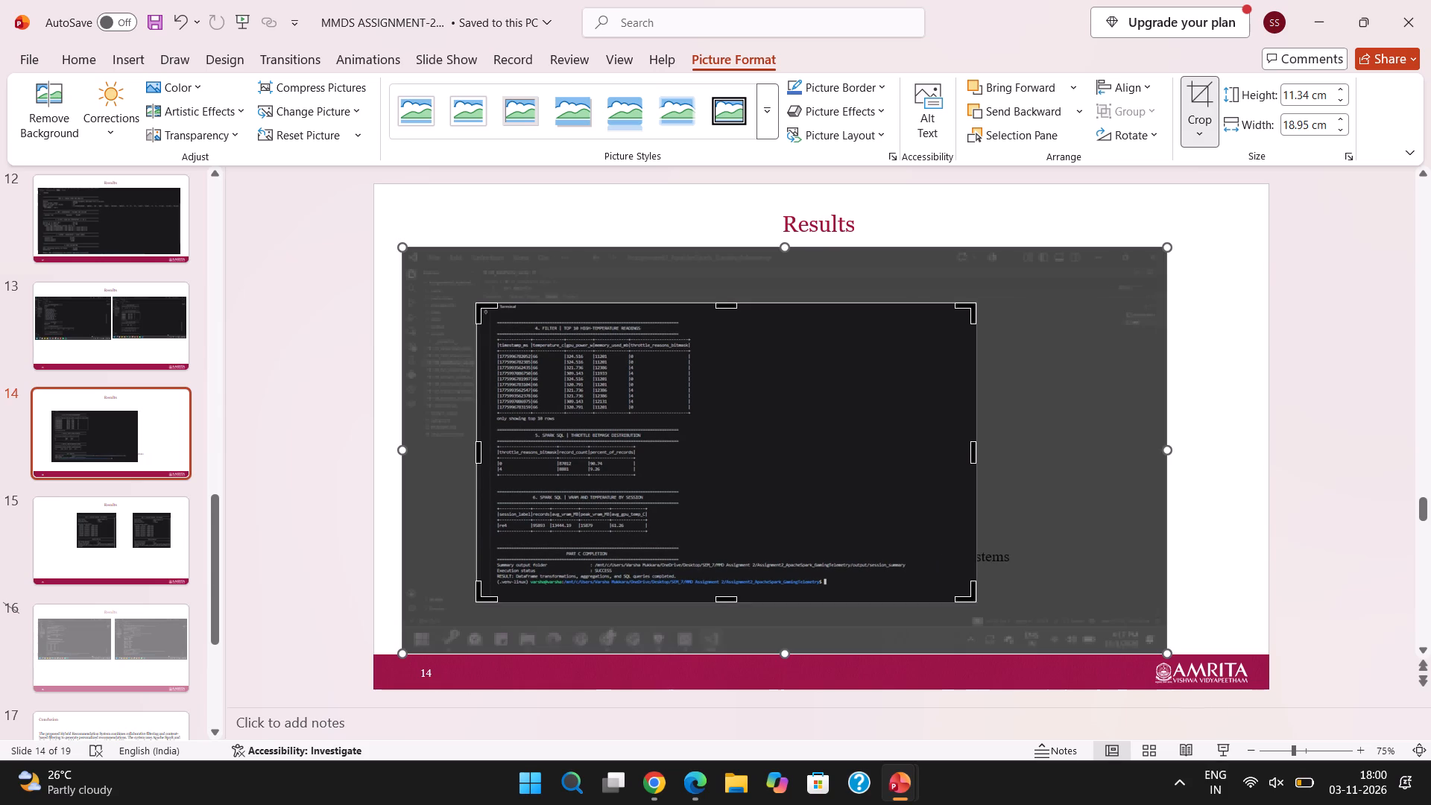
key("Return")
Delete the leftover text box partly hidden behind the cropped screenshot on slide 14, including its text.
left_click(1002, 554)
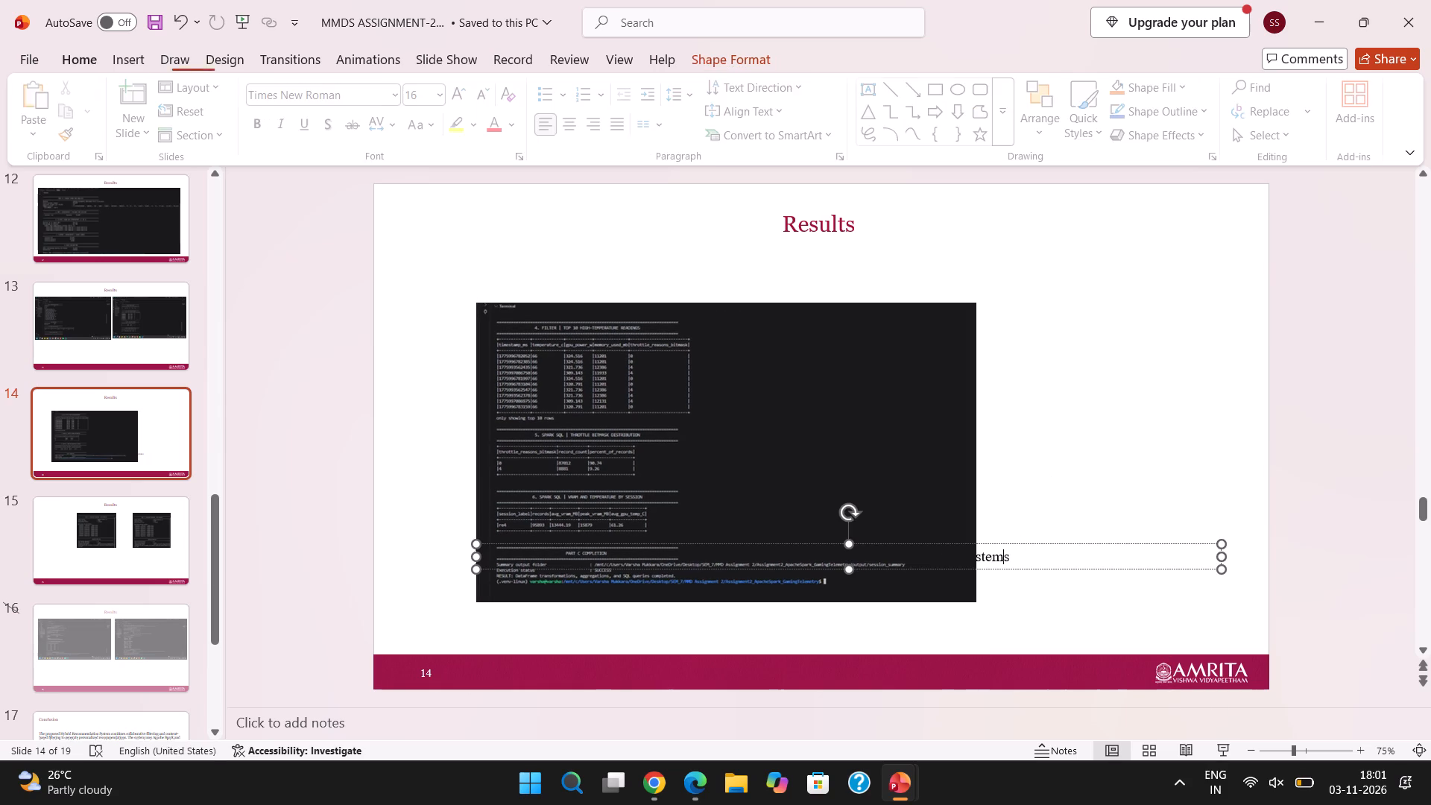
key("Delete")
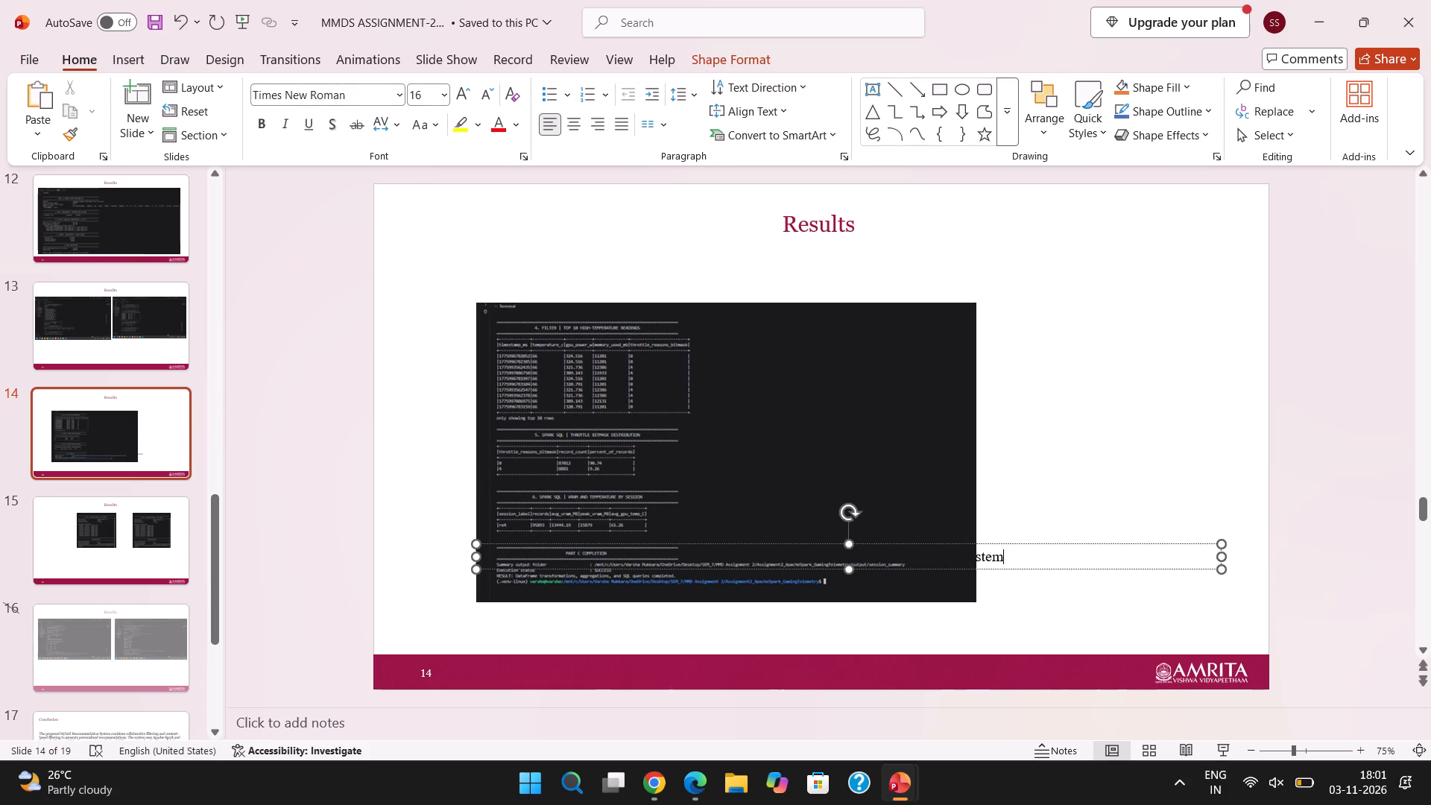
key("ctrl+a")
key("Delete")
right_click(1208, 561)
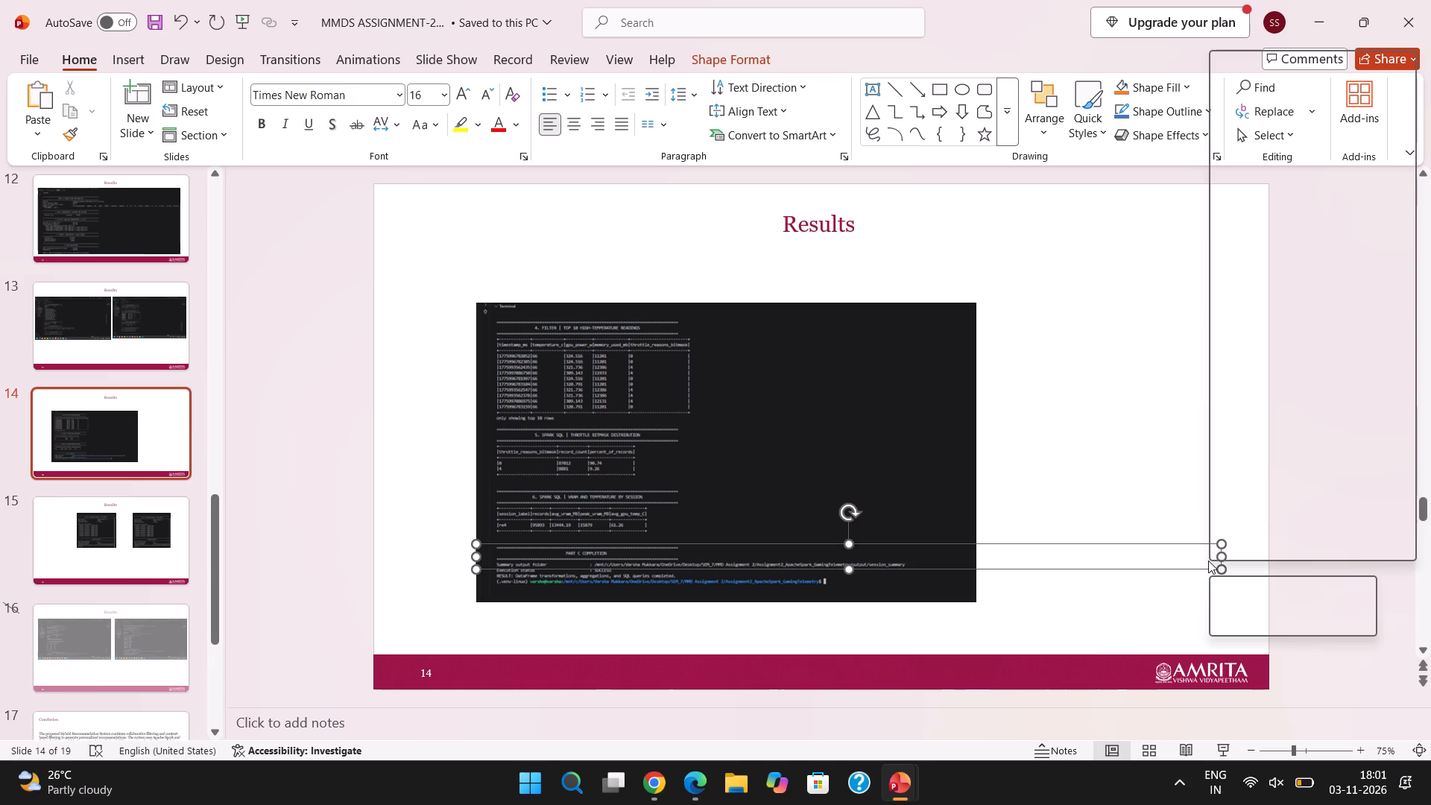
key("Delete")
left_click(1227, 86)
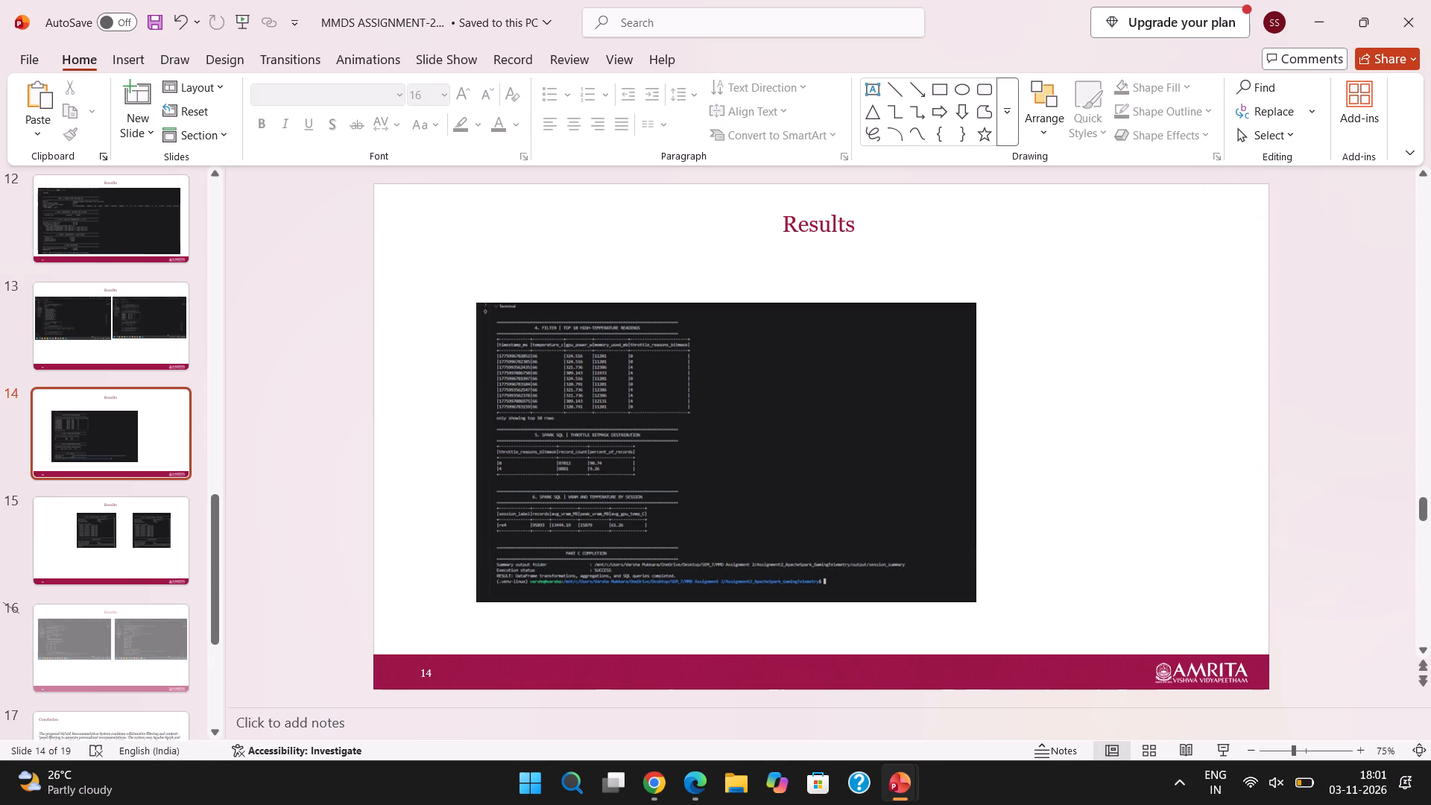
left_click(1016, 238)
left_click(558, 269)
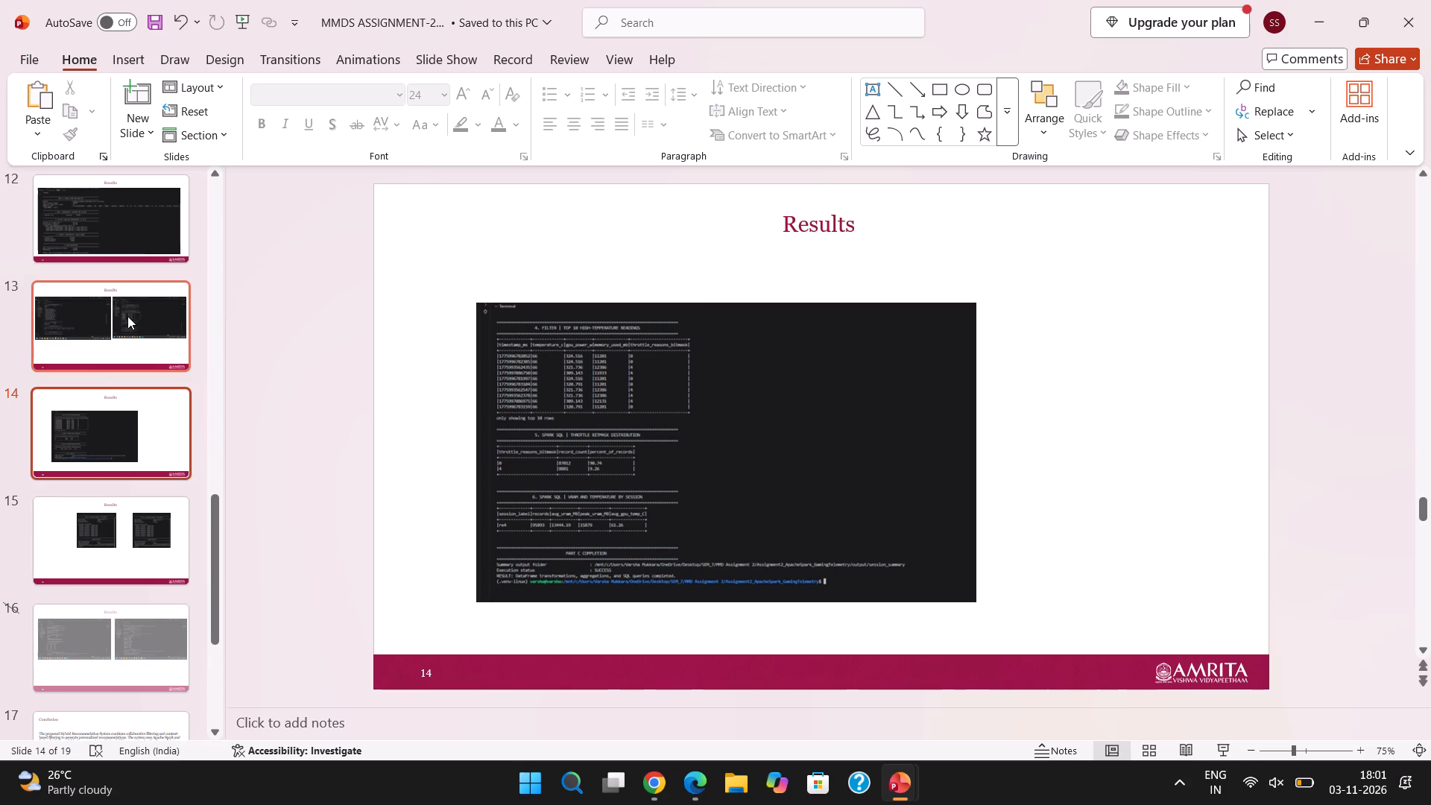
On slide 13, crop the left screenshot's taskbar and file explorer away, to about 8.46 cm high and 14.88 cm wide.
left_click(127, 316)
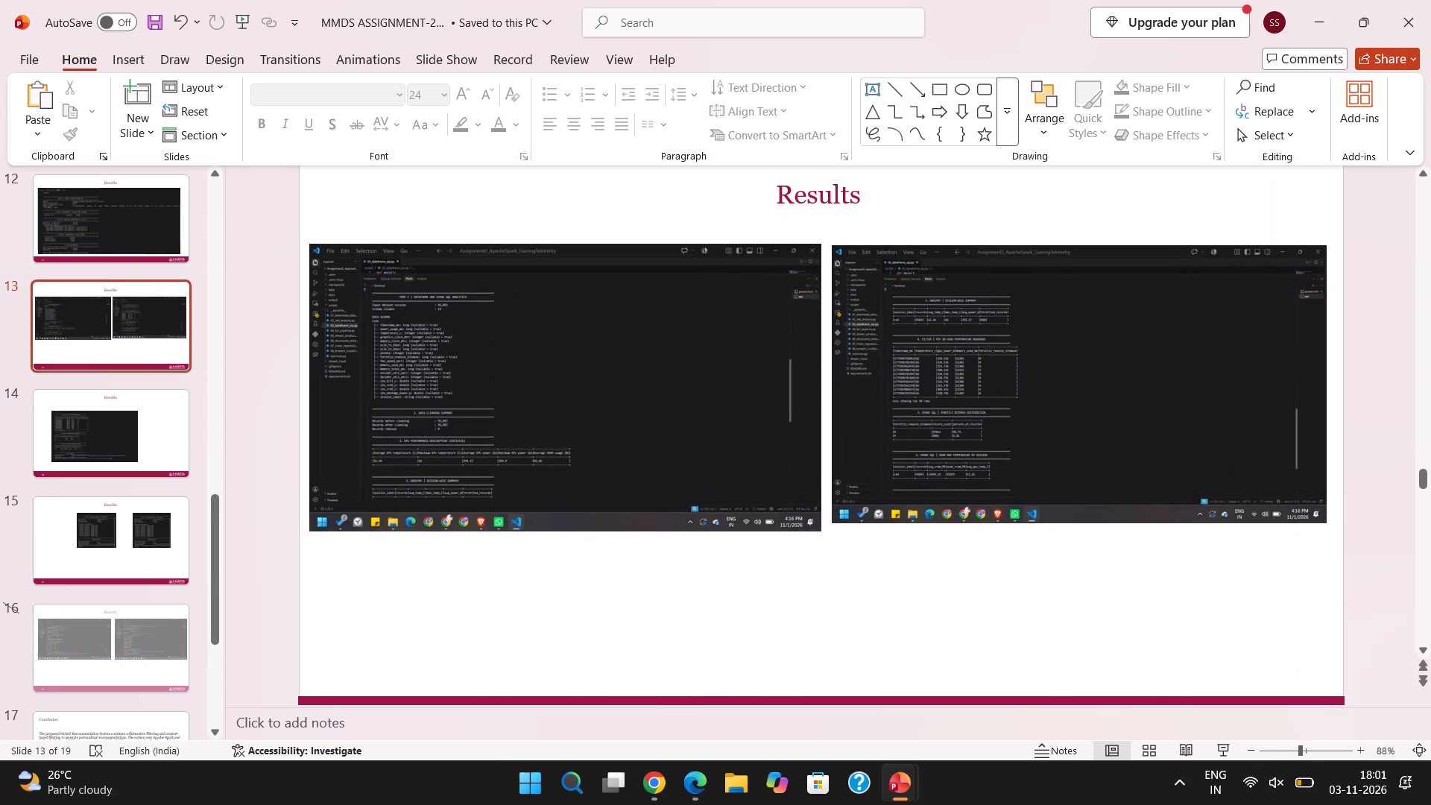
left_click(610, 413)
left_click(748, 67)
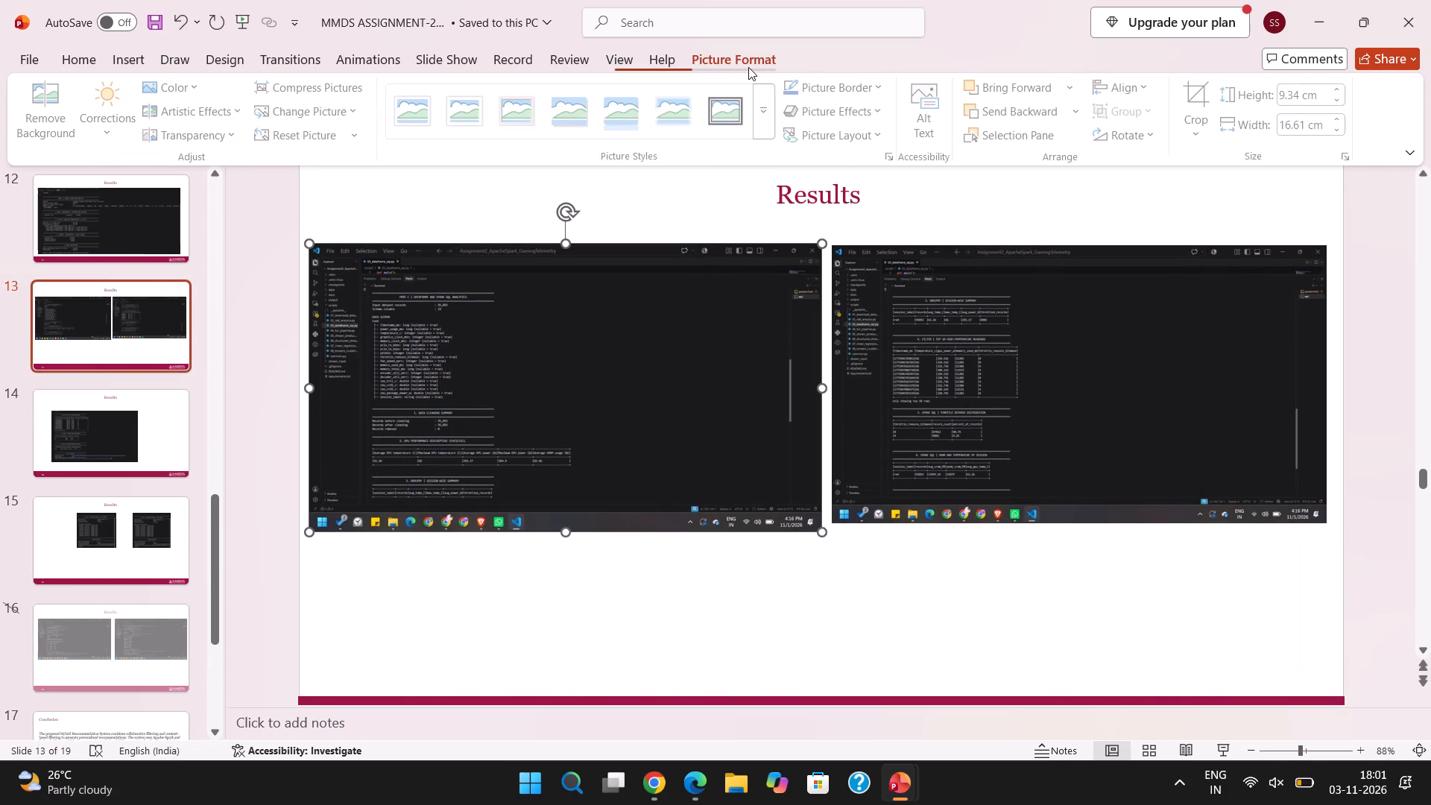
left_click(1214, 112)
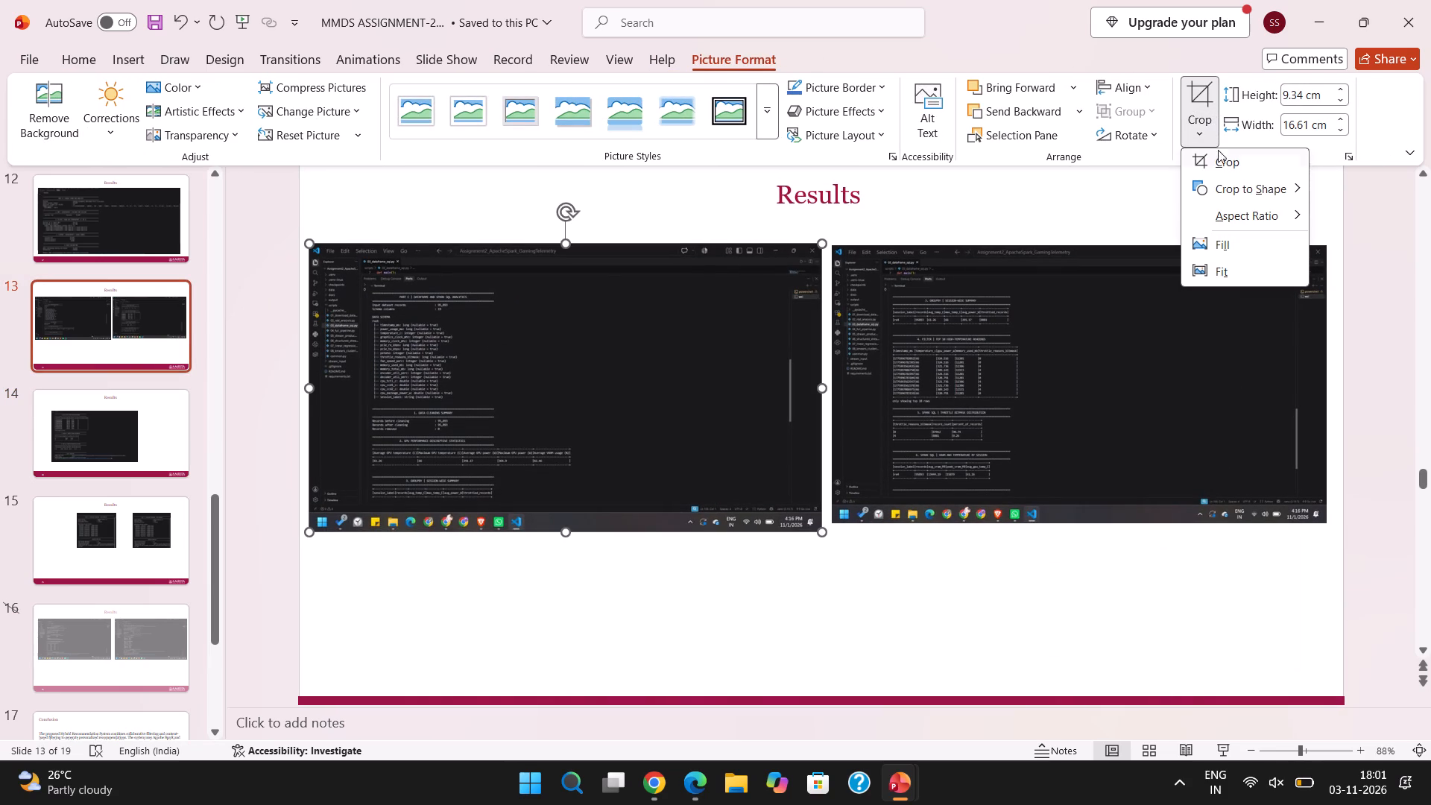
left_click(1218, 155)
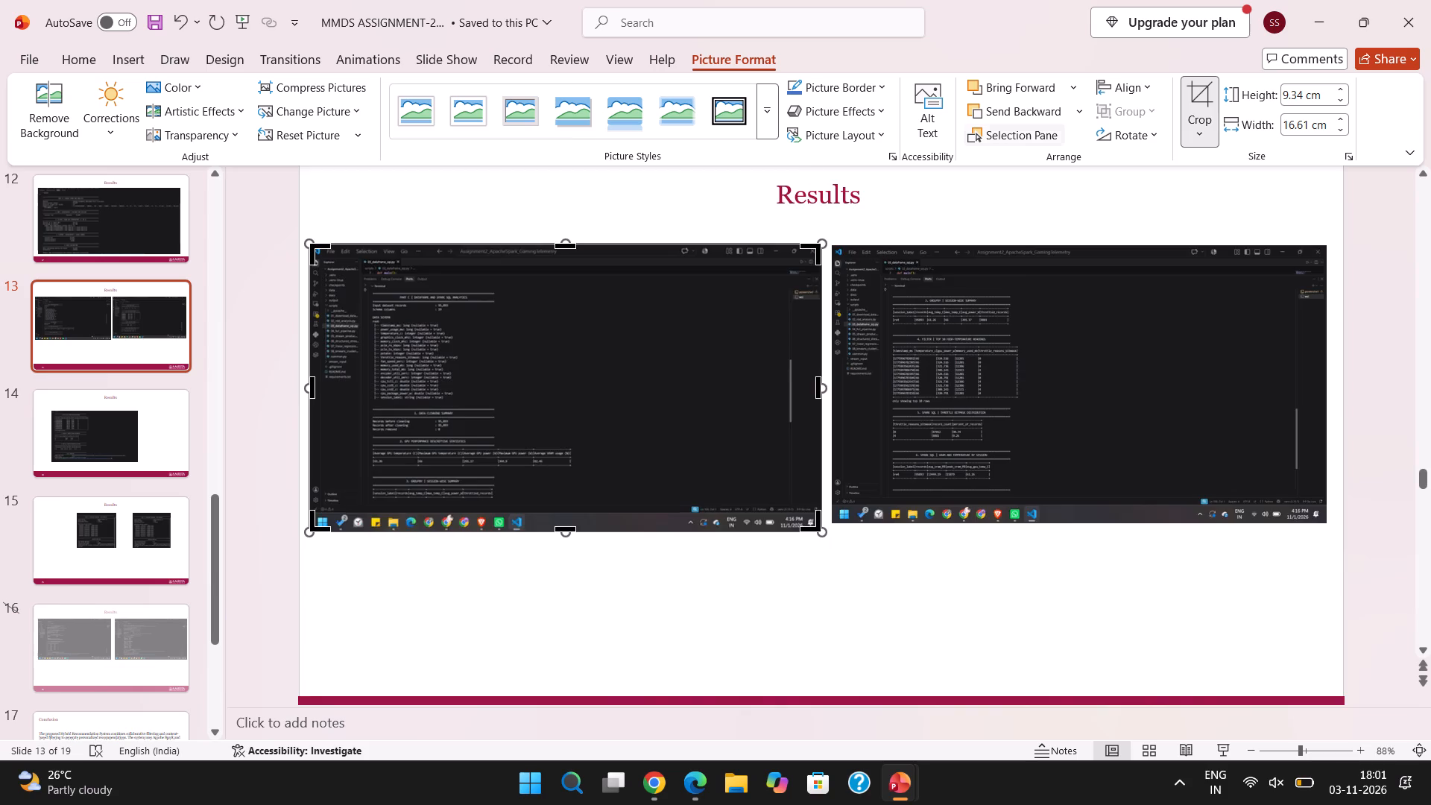
scroll(765, 417, "right", 5)
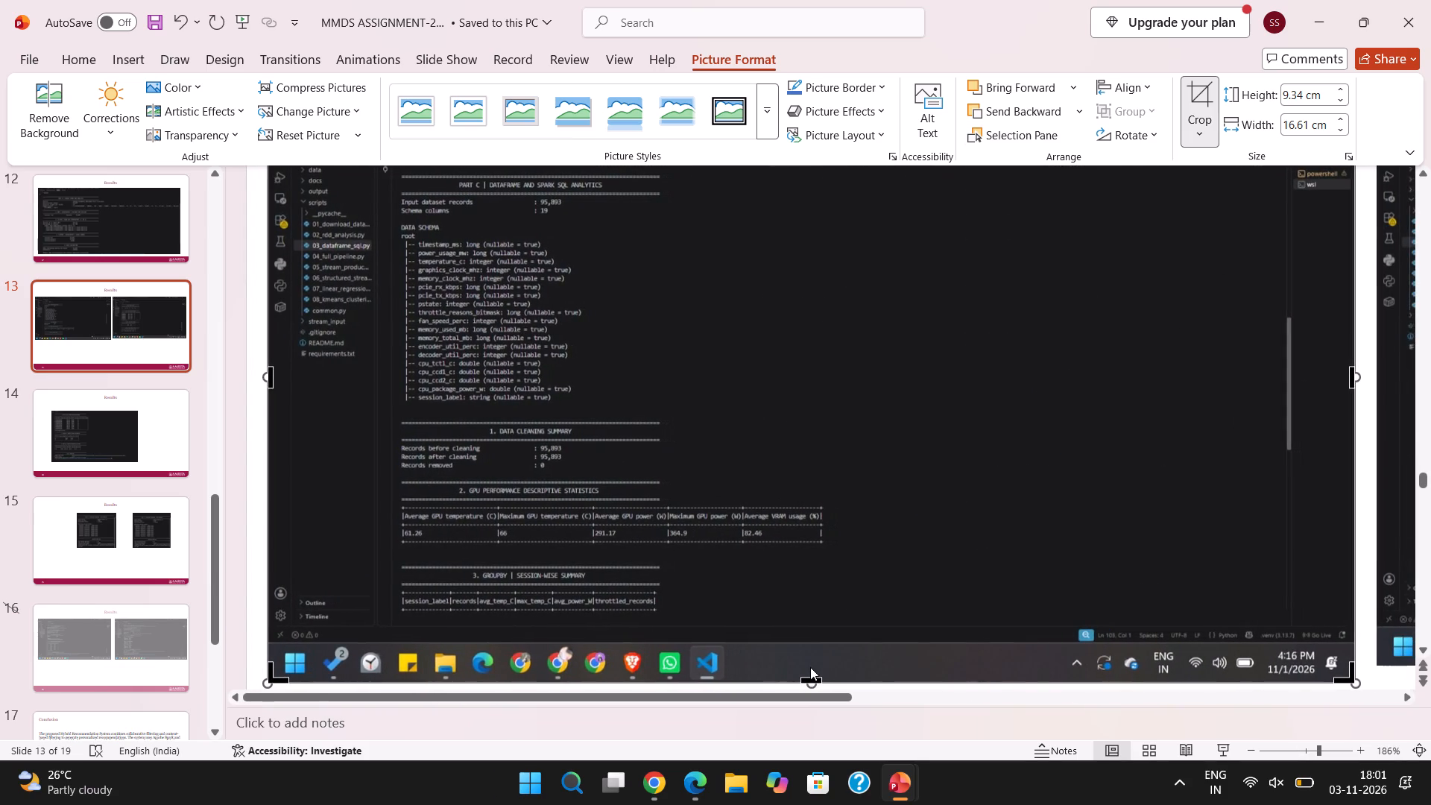
left_click(810, 672)
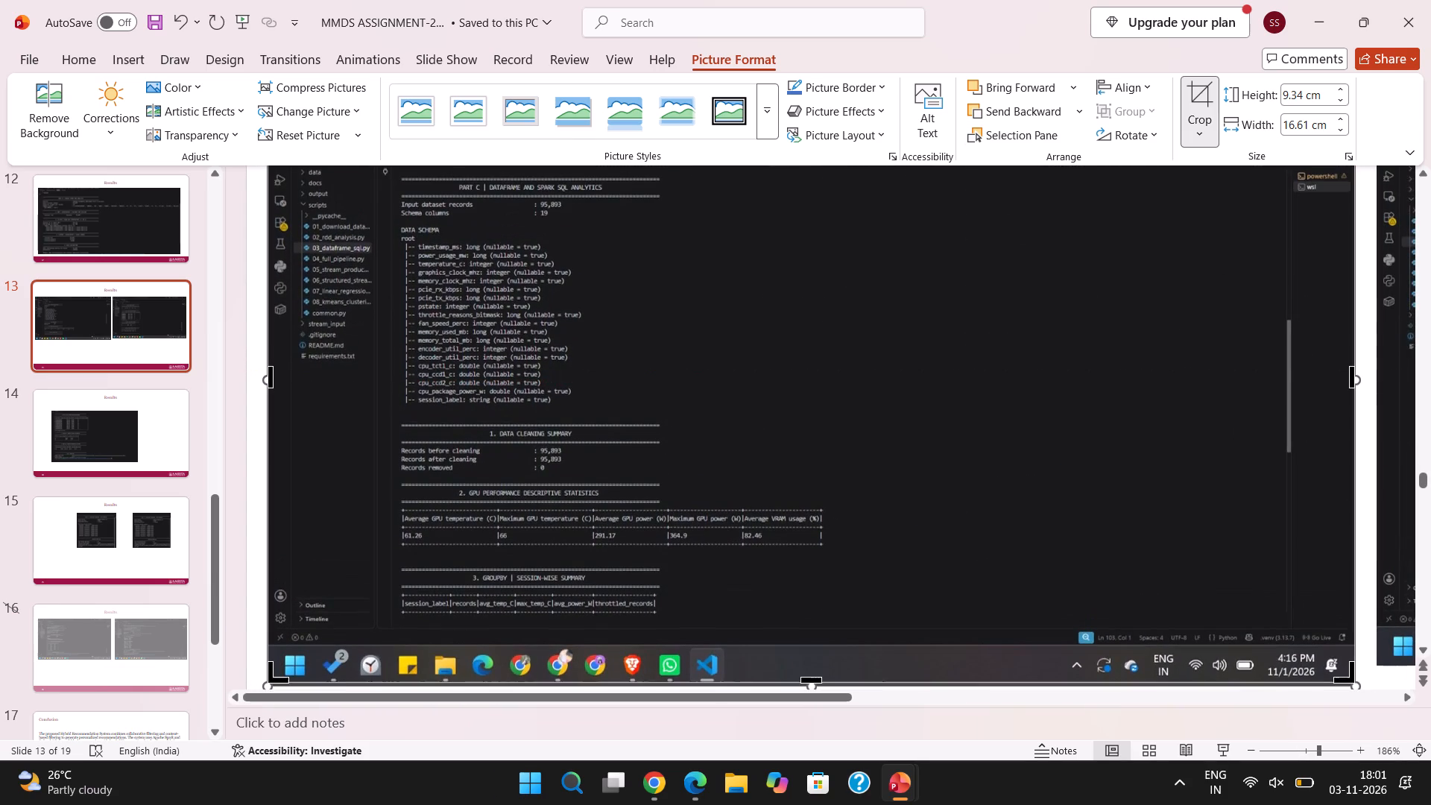
left_click_drag(813, 680, 840, 562)
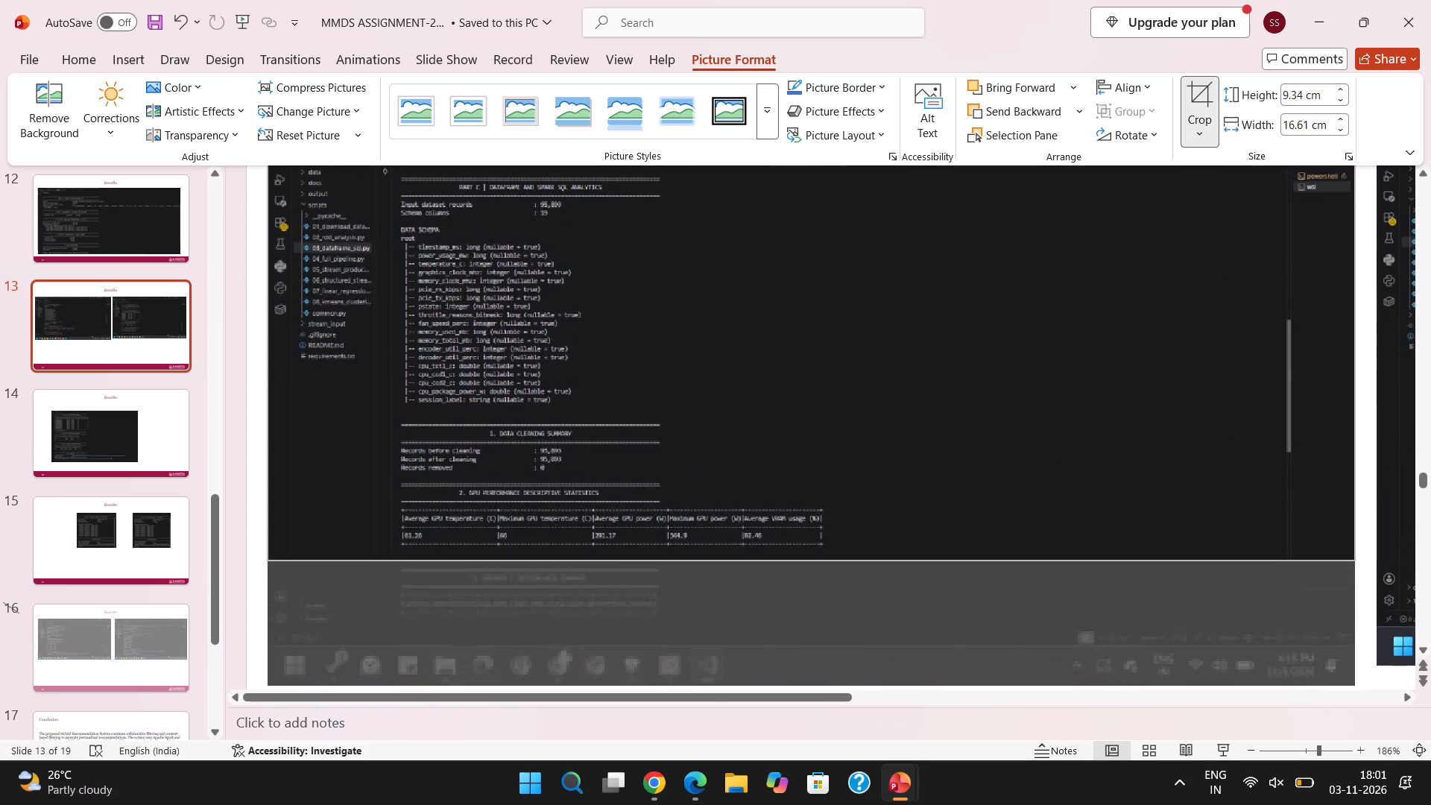
left_click_drag(840, 562, 833, 625)
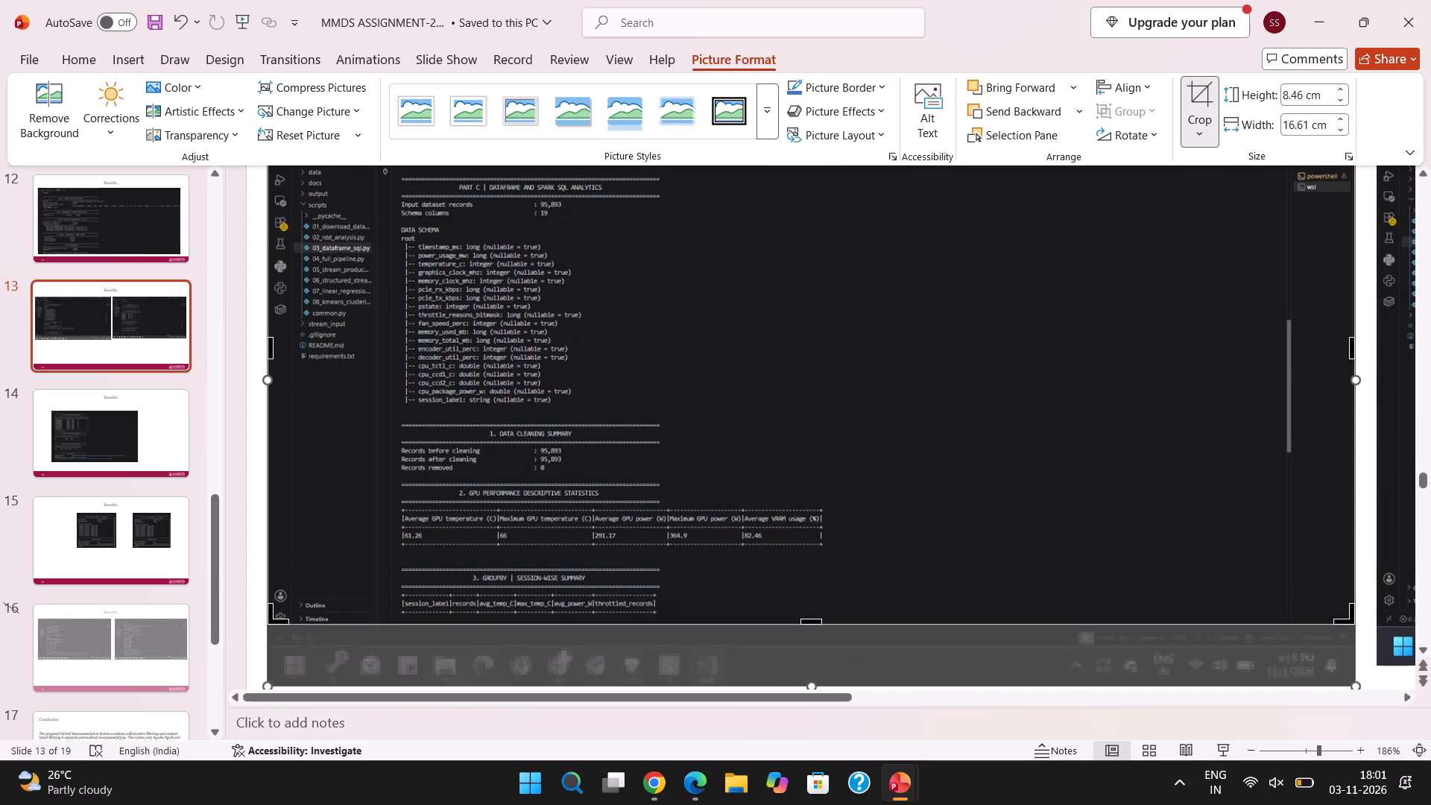
left_click_drag(272, 343, 279, 343)
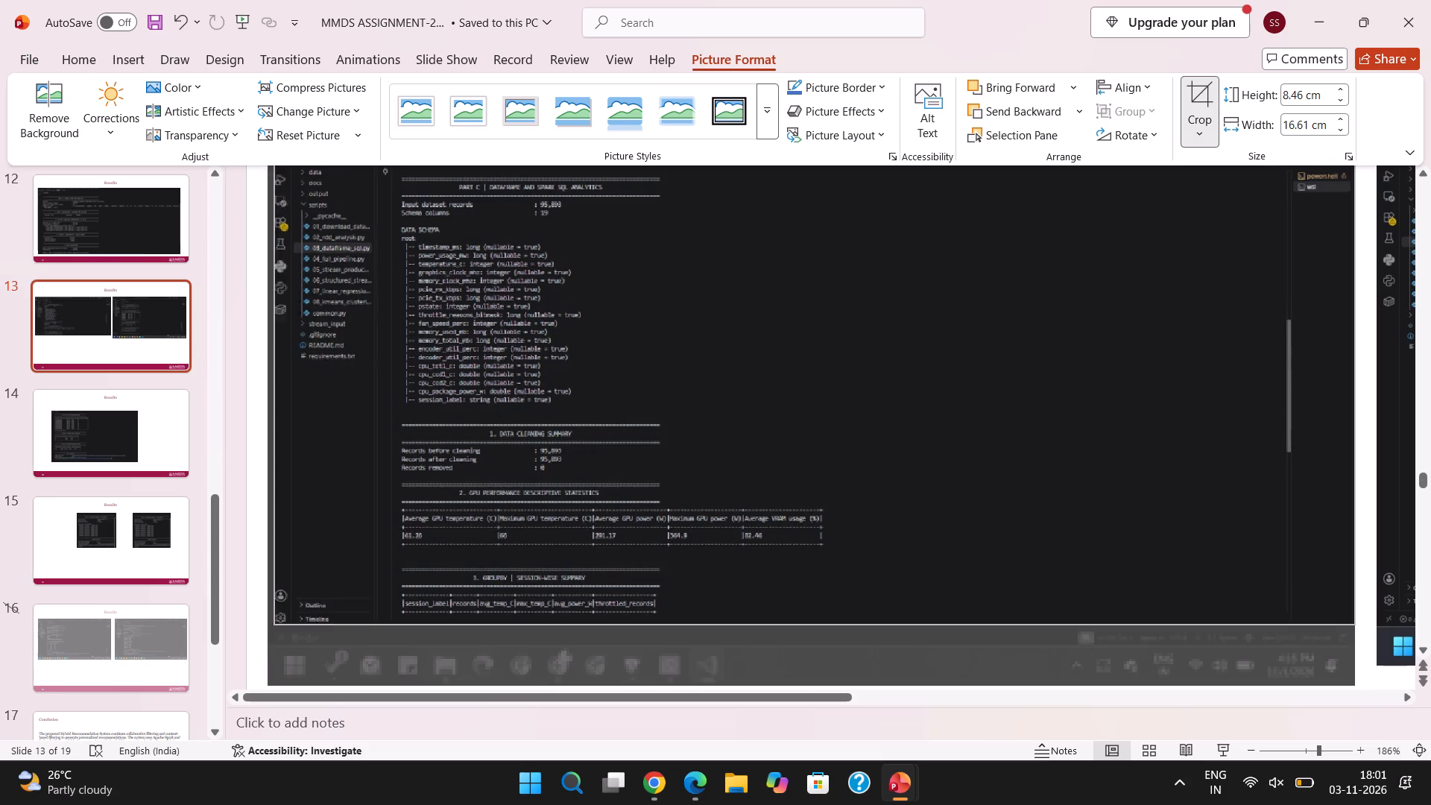
left_click_drag(279, 343, 381, 357)
Crop the empty terminal area off the right side of slide 13's left screenshot, leaving it about 8.19 cm wide.
scroll(381, 357, "up", 1)
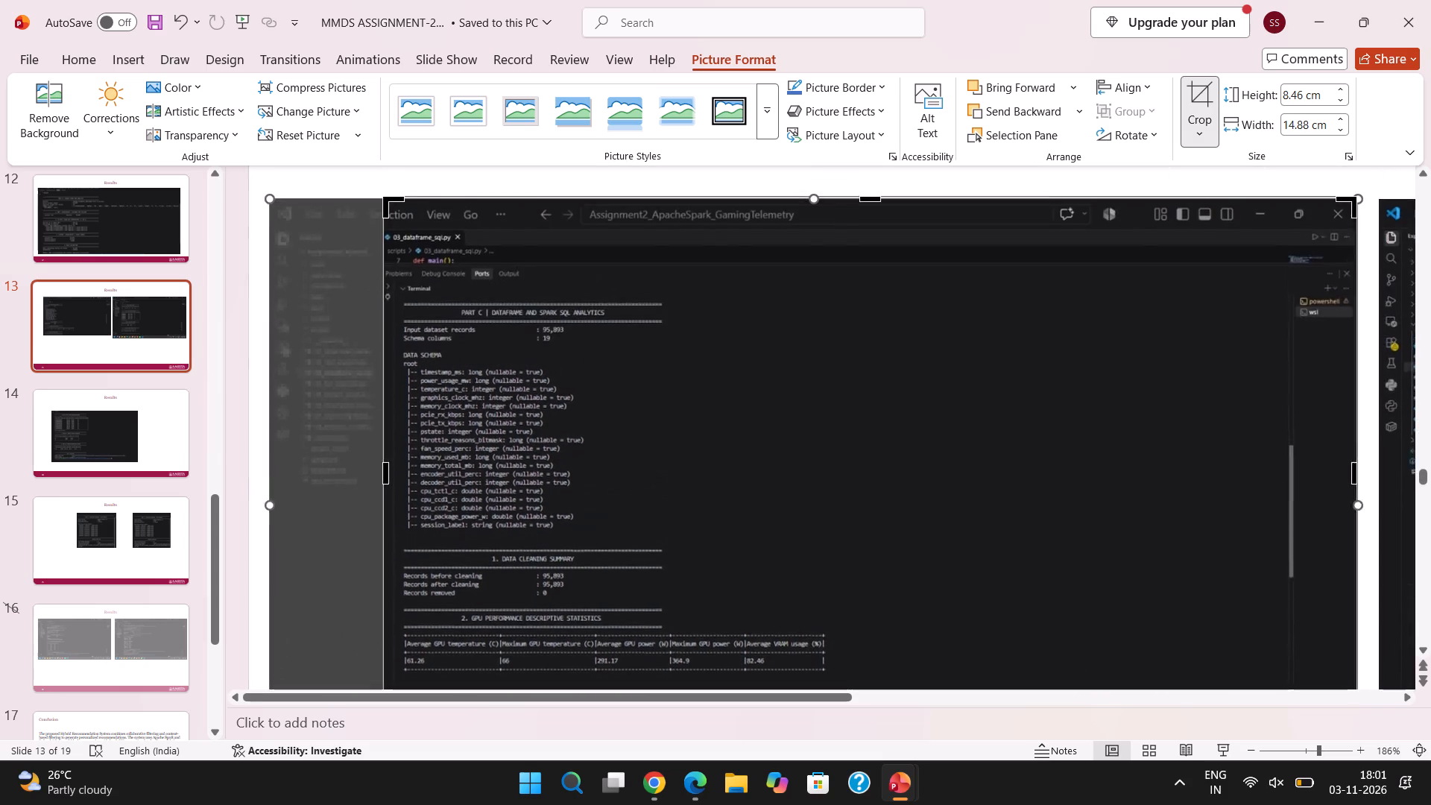
scroll(381, 357, "up", 1)
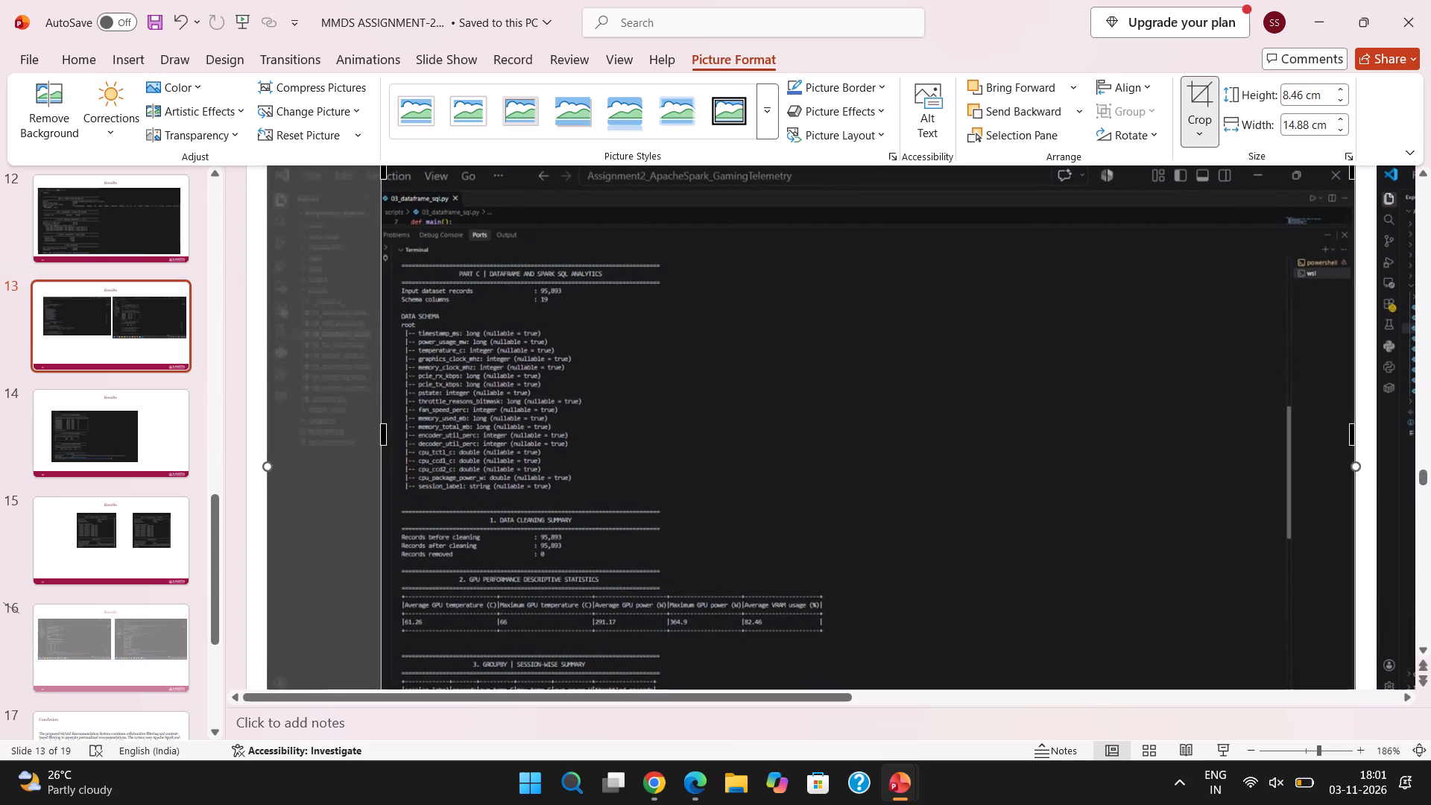
left_click_drag(1352, 435, 1096, 453)
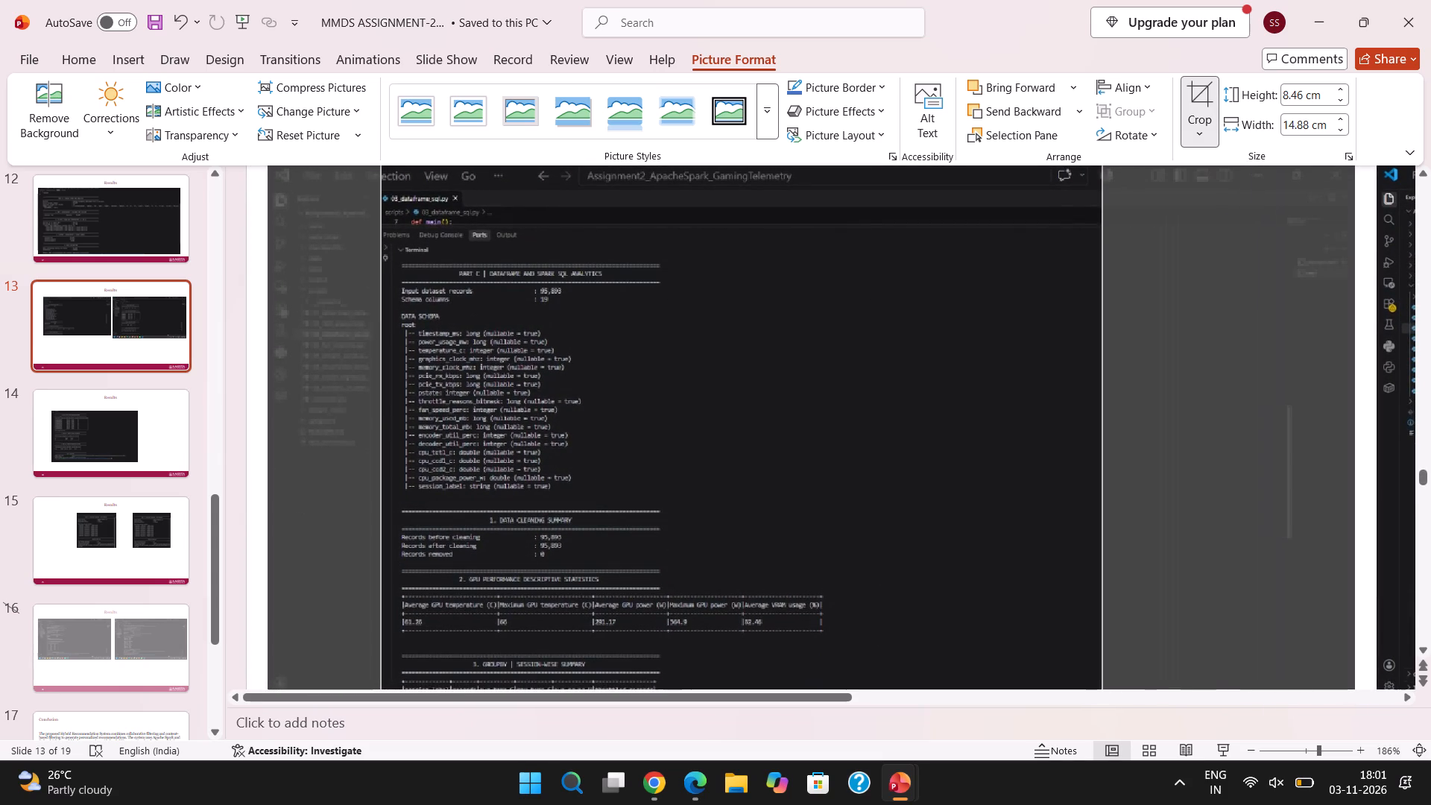
left_click_drag(1096, 453, 1064, 450)
scroll(1064, 450, "down", 1)
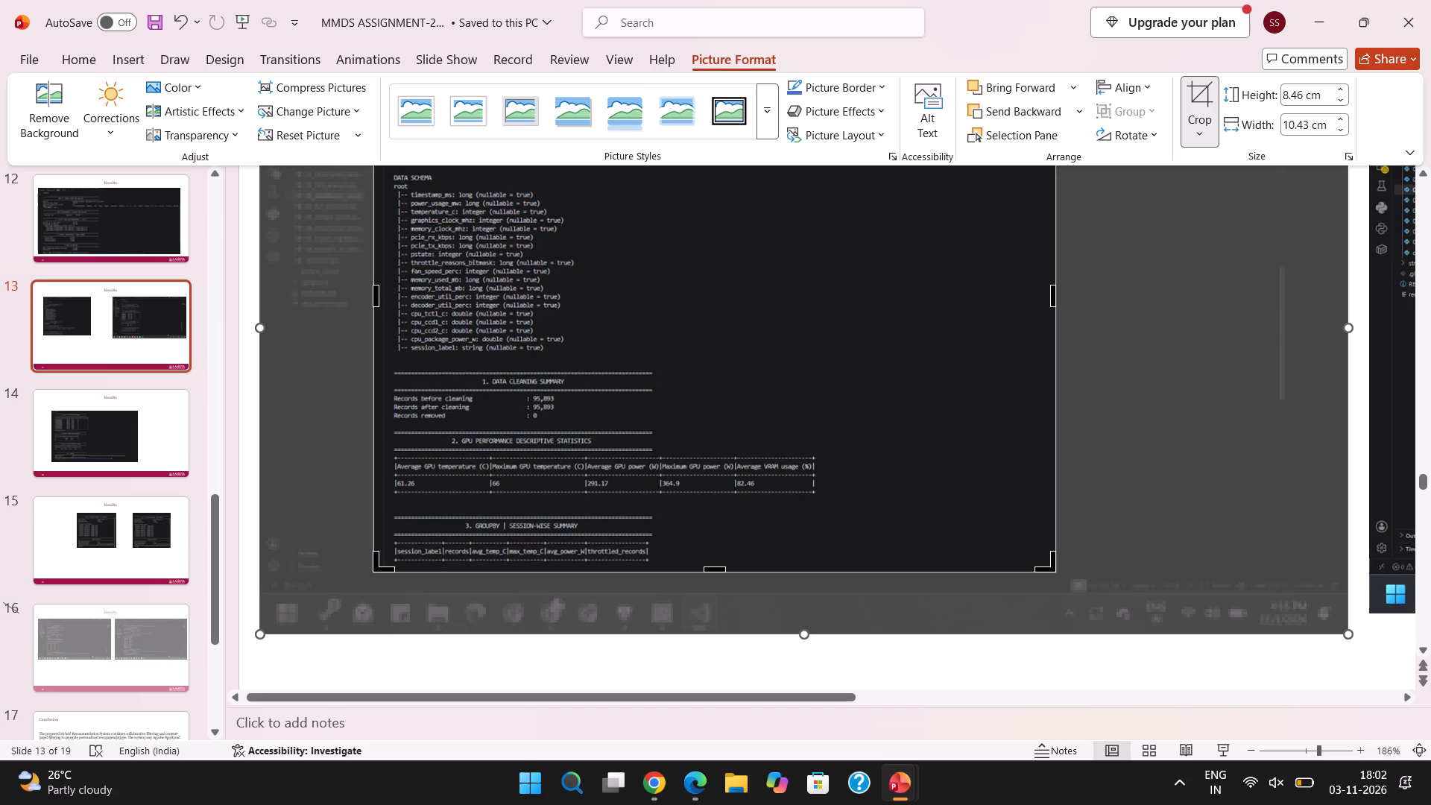
left_click(1049, 298)
left_click_drag(1052, 298, 1039, 299)
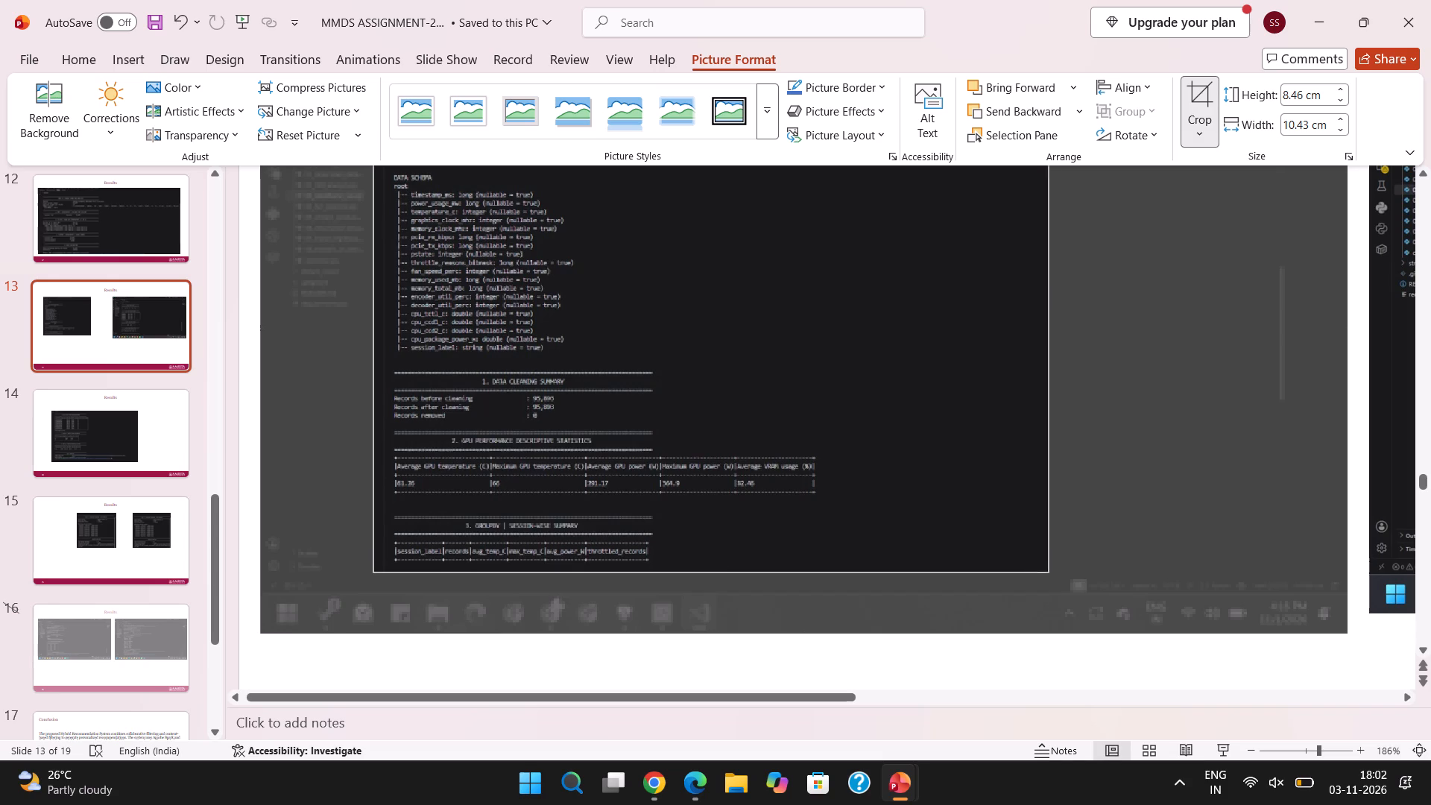
left_click_drag(1039, 299, 909, 319)
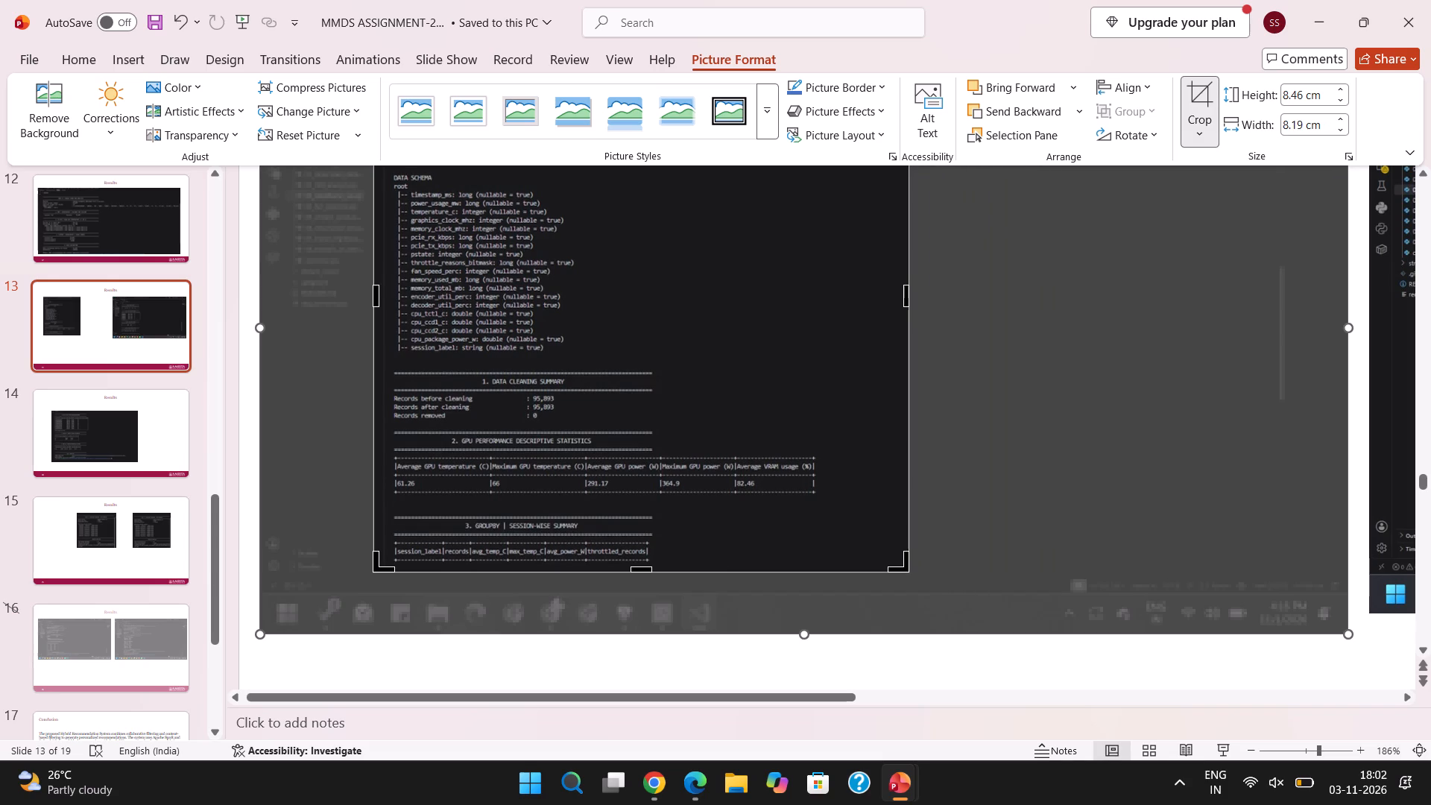
key("Return")
Crop slide 13's right screenshot on all four sides down to its terminal output, about 7.28 cm high and 9.46 cm wide.
scroll(857, 353, "up", 1)
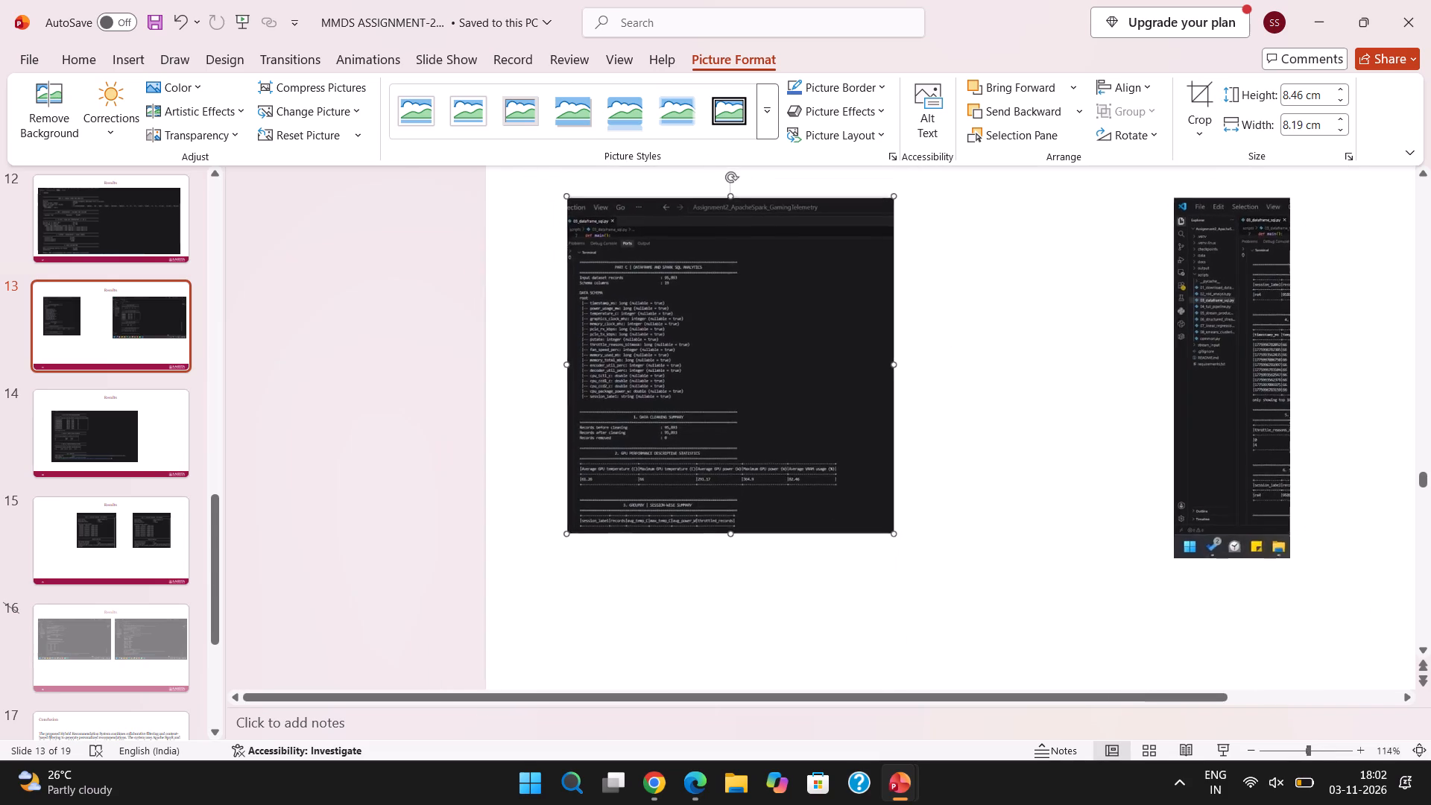
left_click(978, 362)
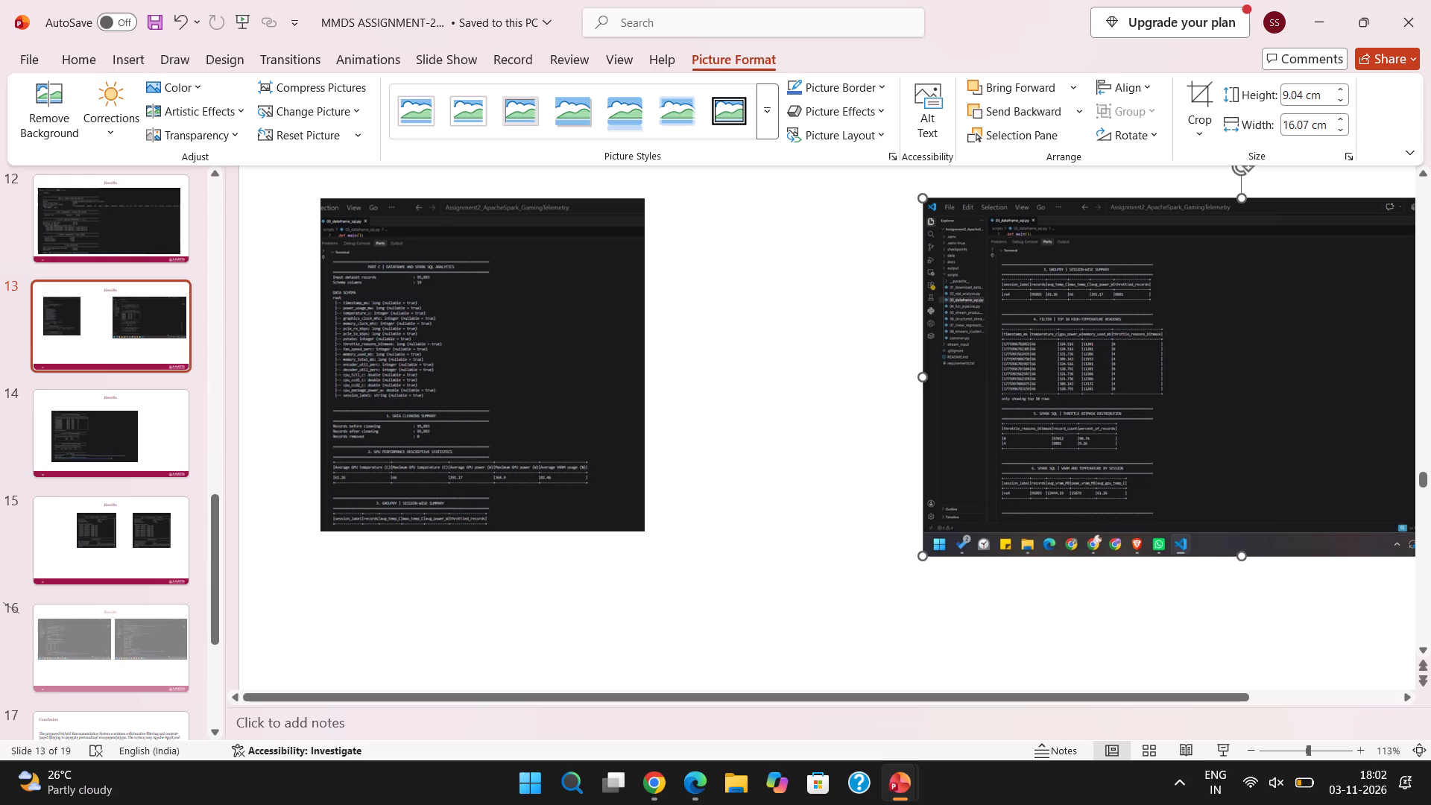
scroll(944, 376, "left", 3)
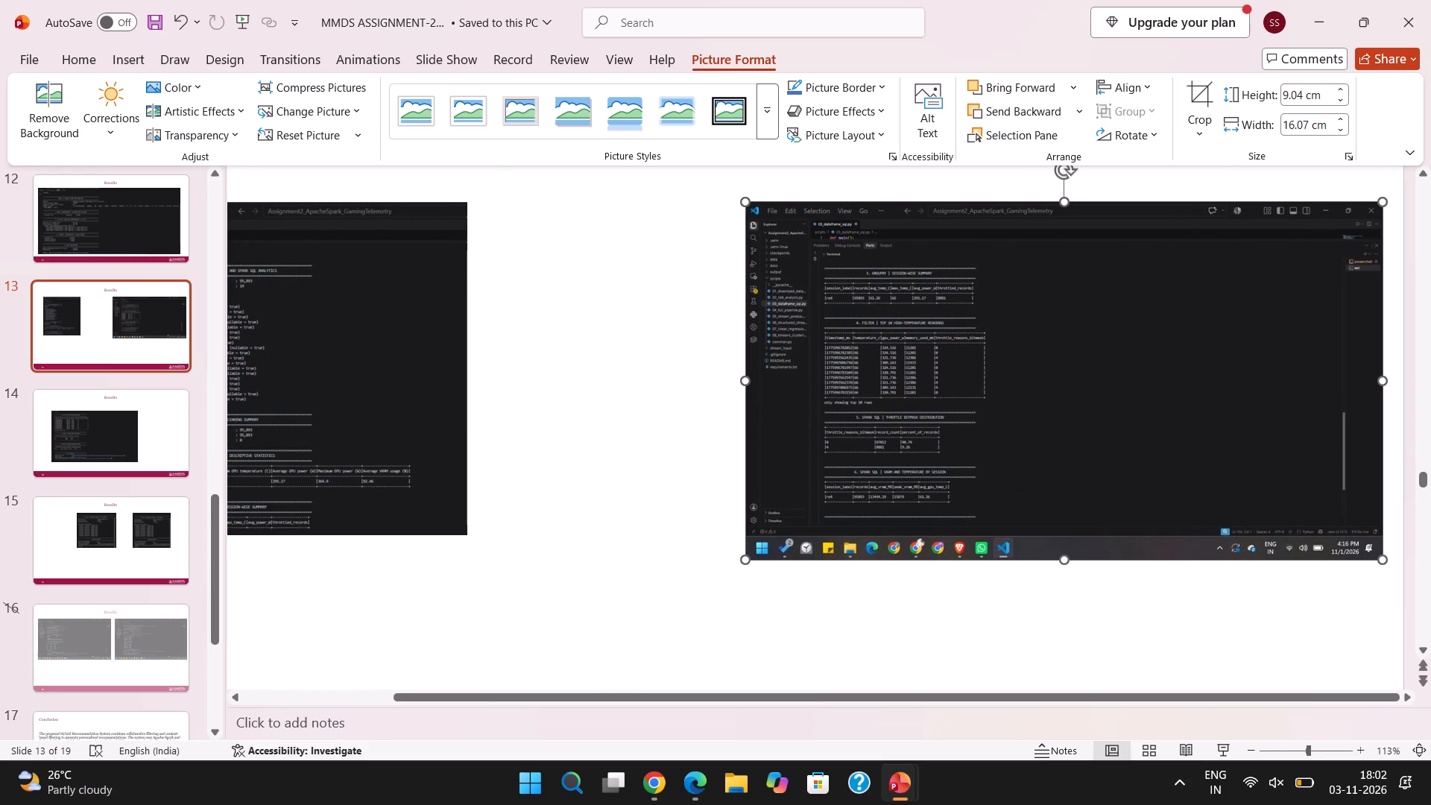
left_click(1192, 102)
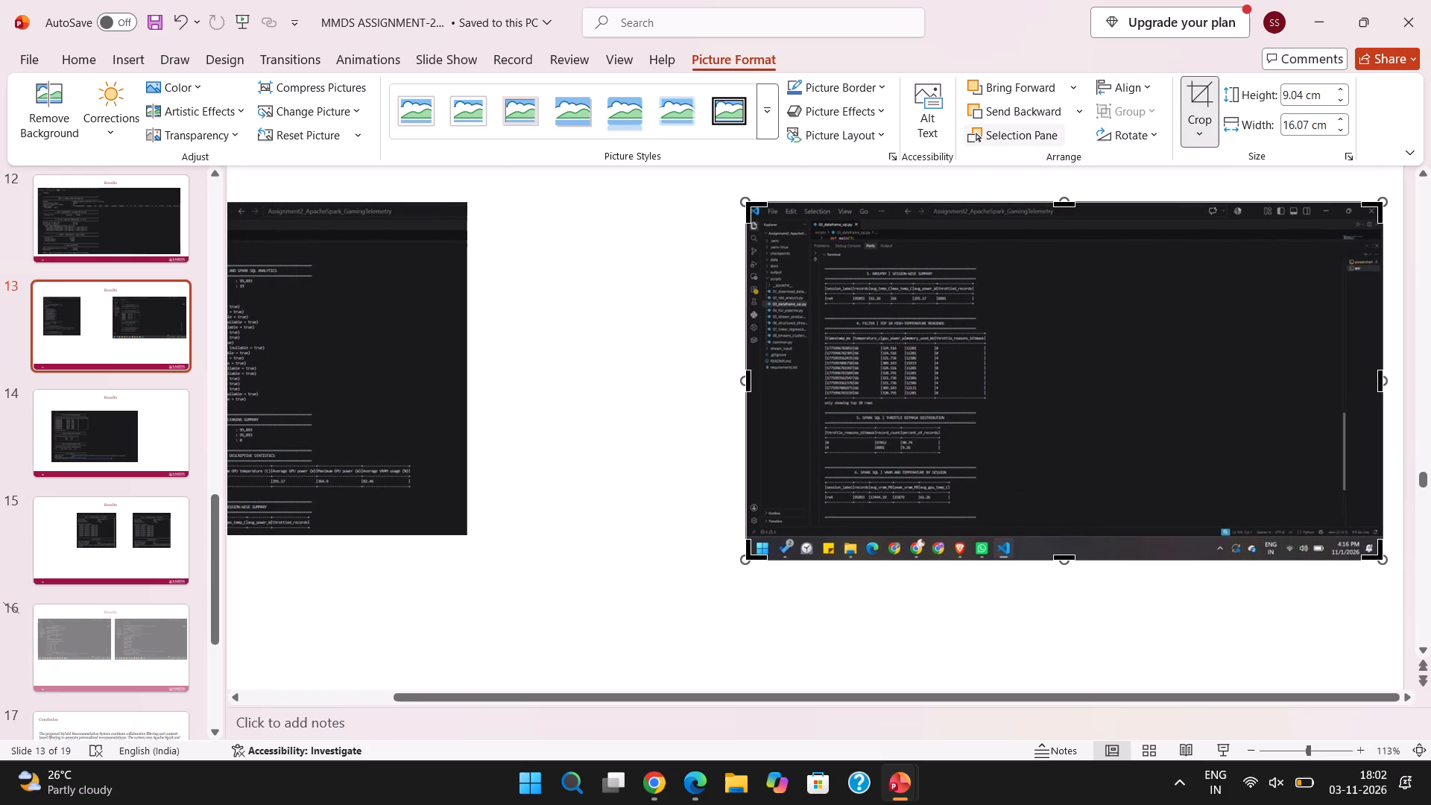
left_click_drag(749, 381, 789, 372)
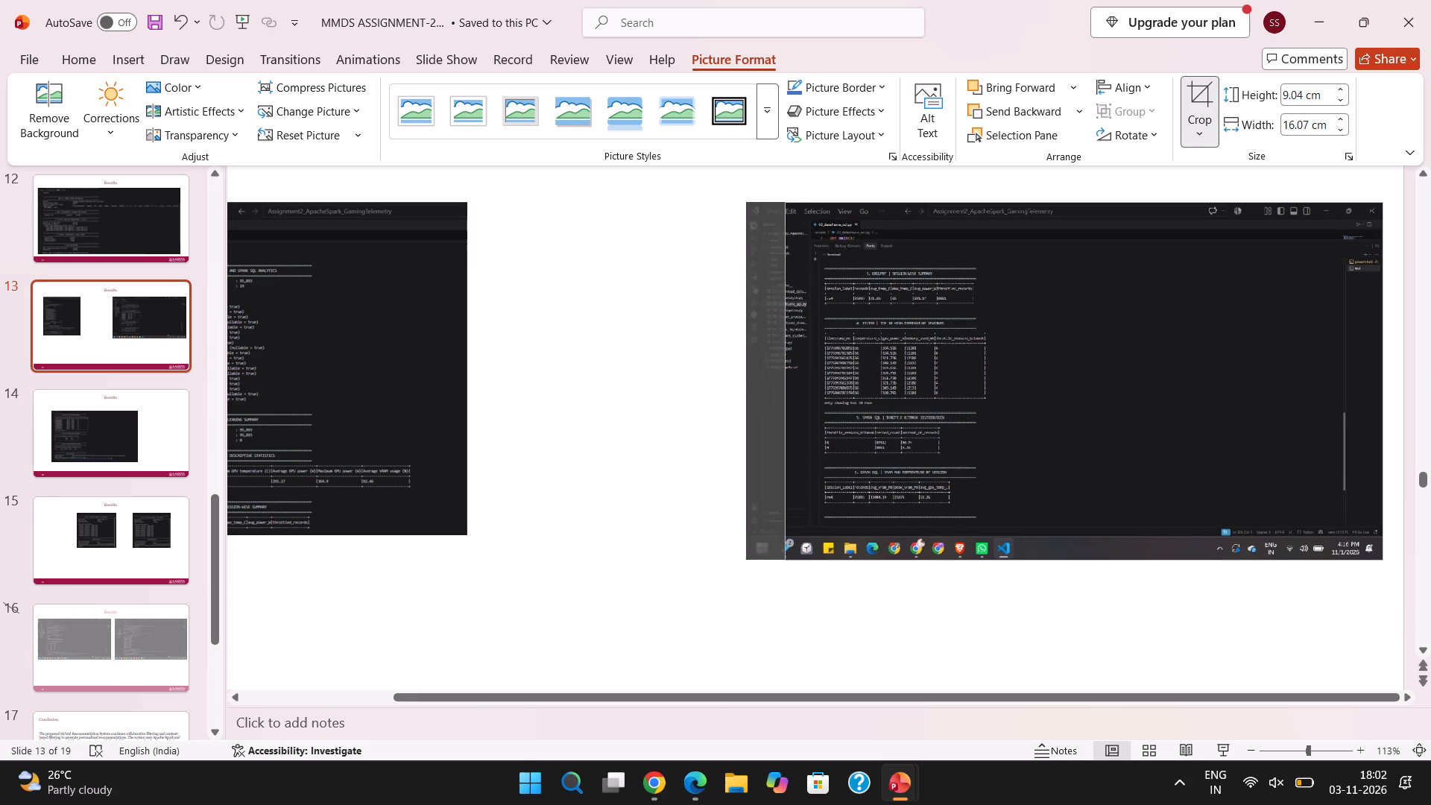
left_click_drag(789, 372, 809, 372)
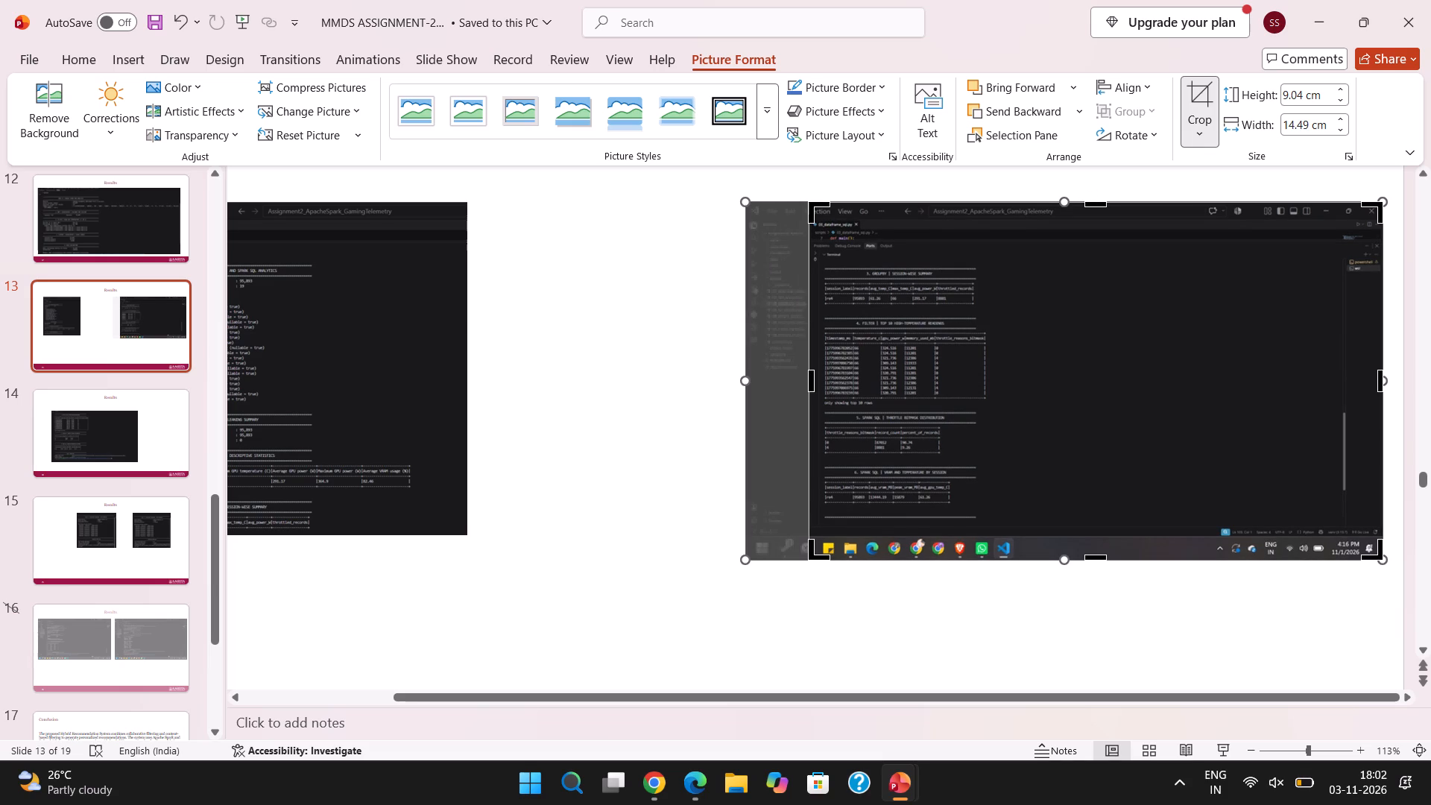
left_click_drag(1093, 206, 1094, 227)
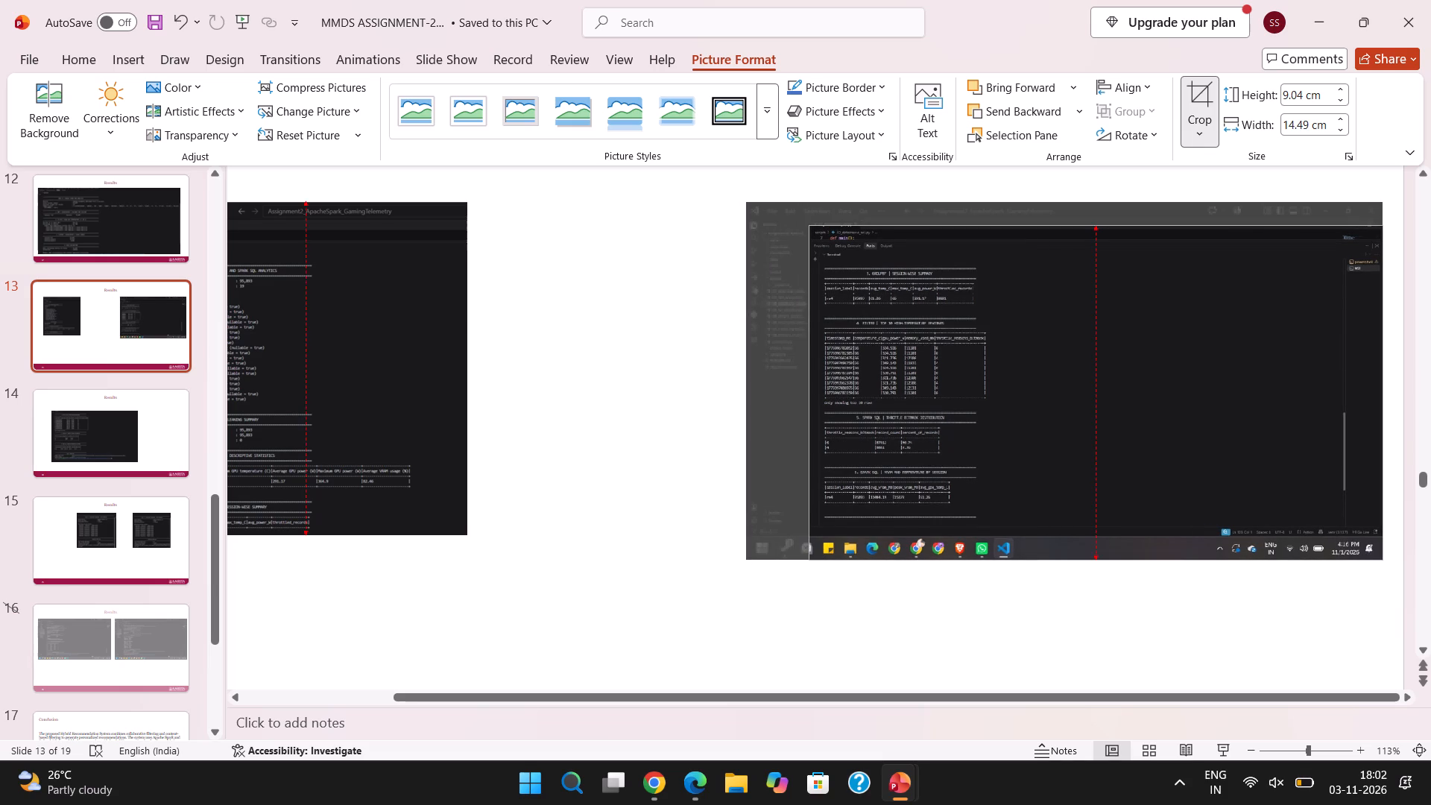
left_click_drag(1094, 227, 1096, 236)
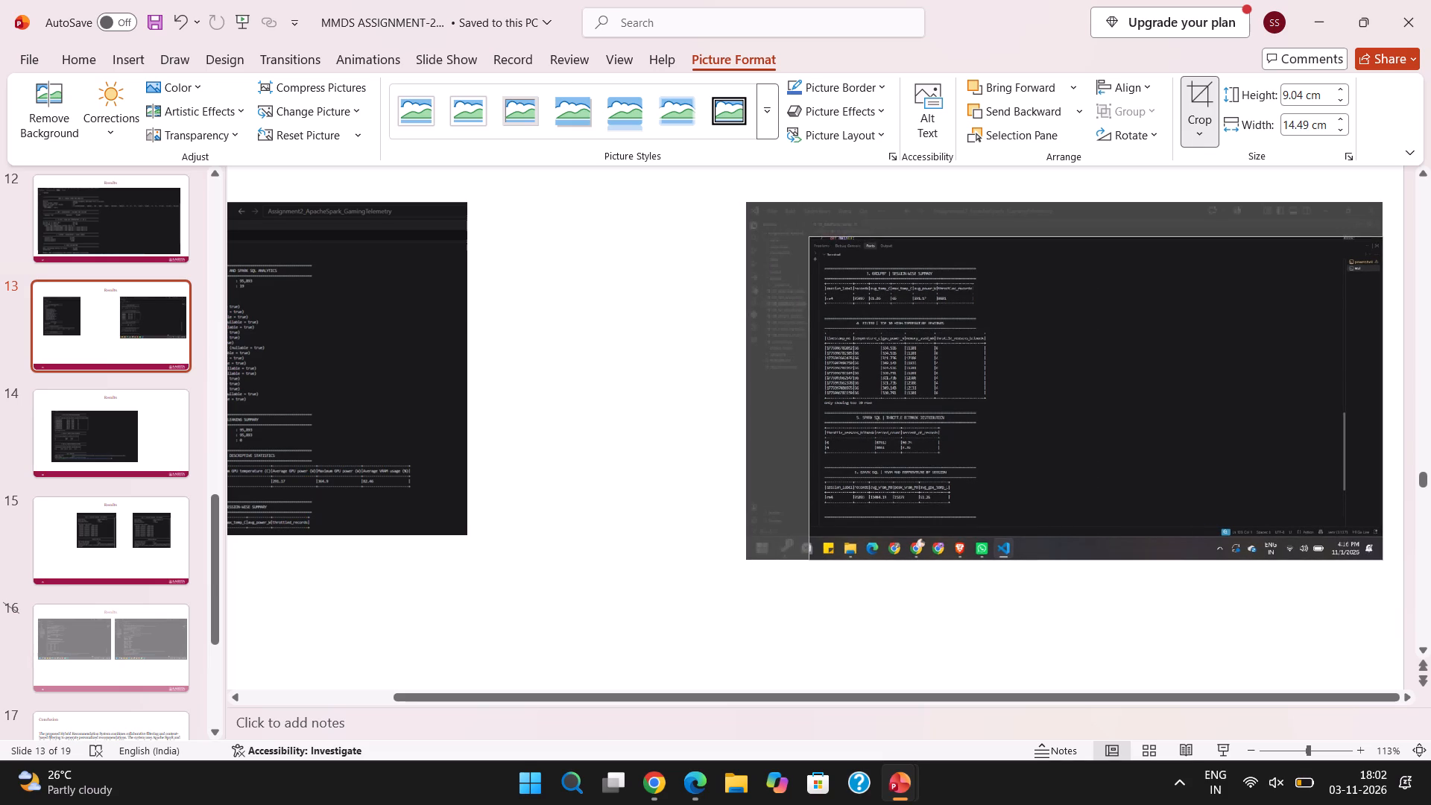
left_click_drag(1096, 236, 1096, 241)
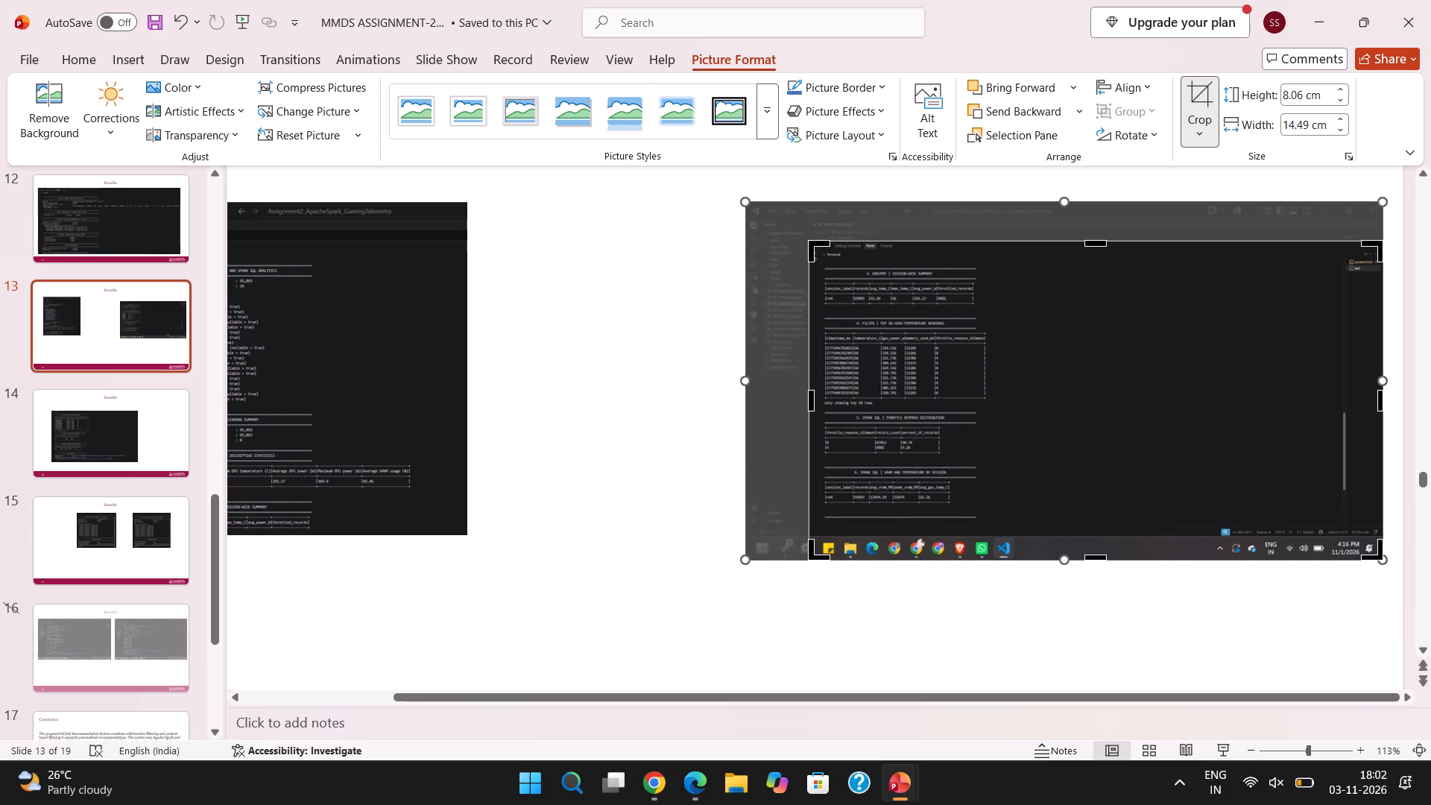
left_click_drag(1099, 555, 1081, 529)
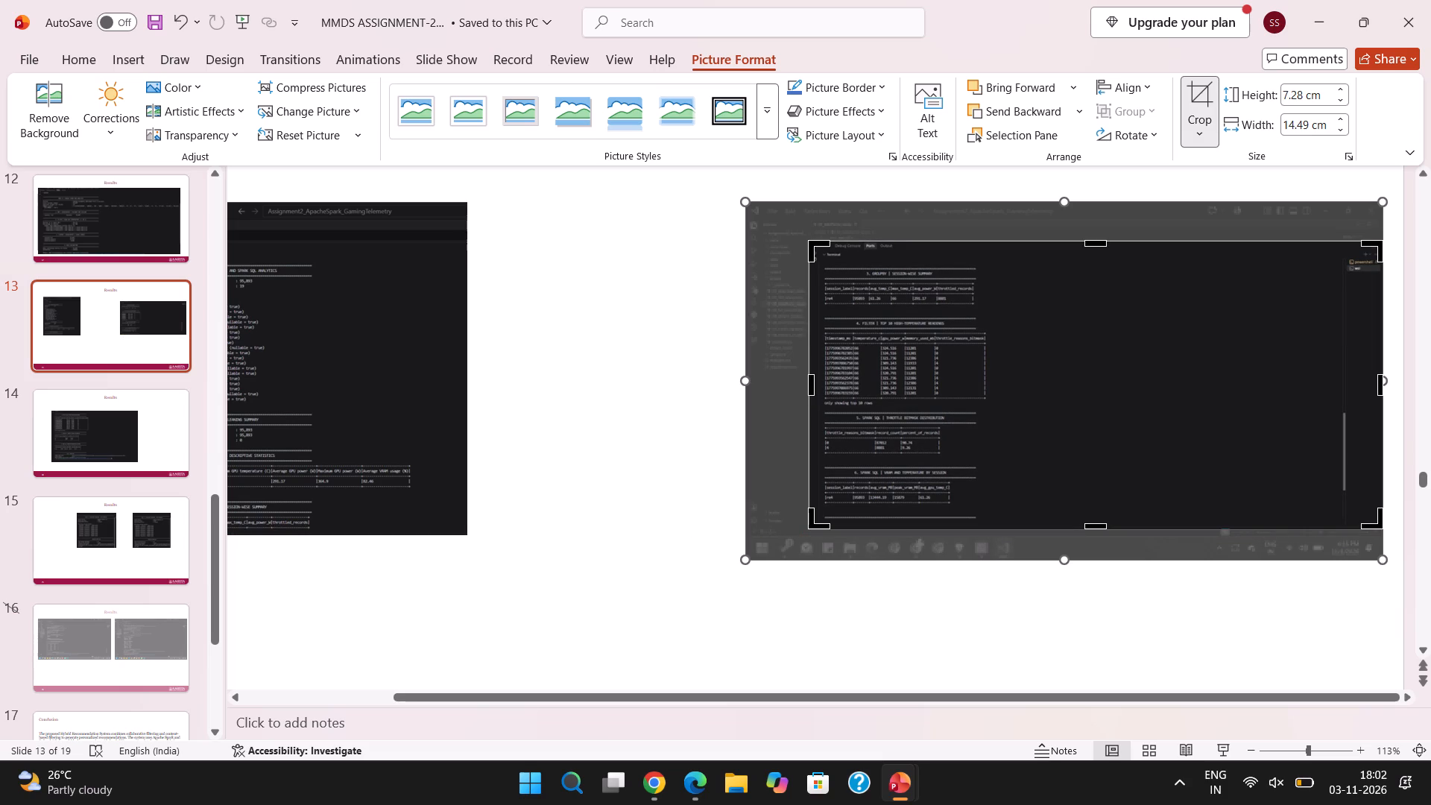
left_click_drag(1378, 388, 1092, 426)
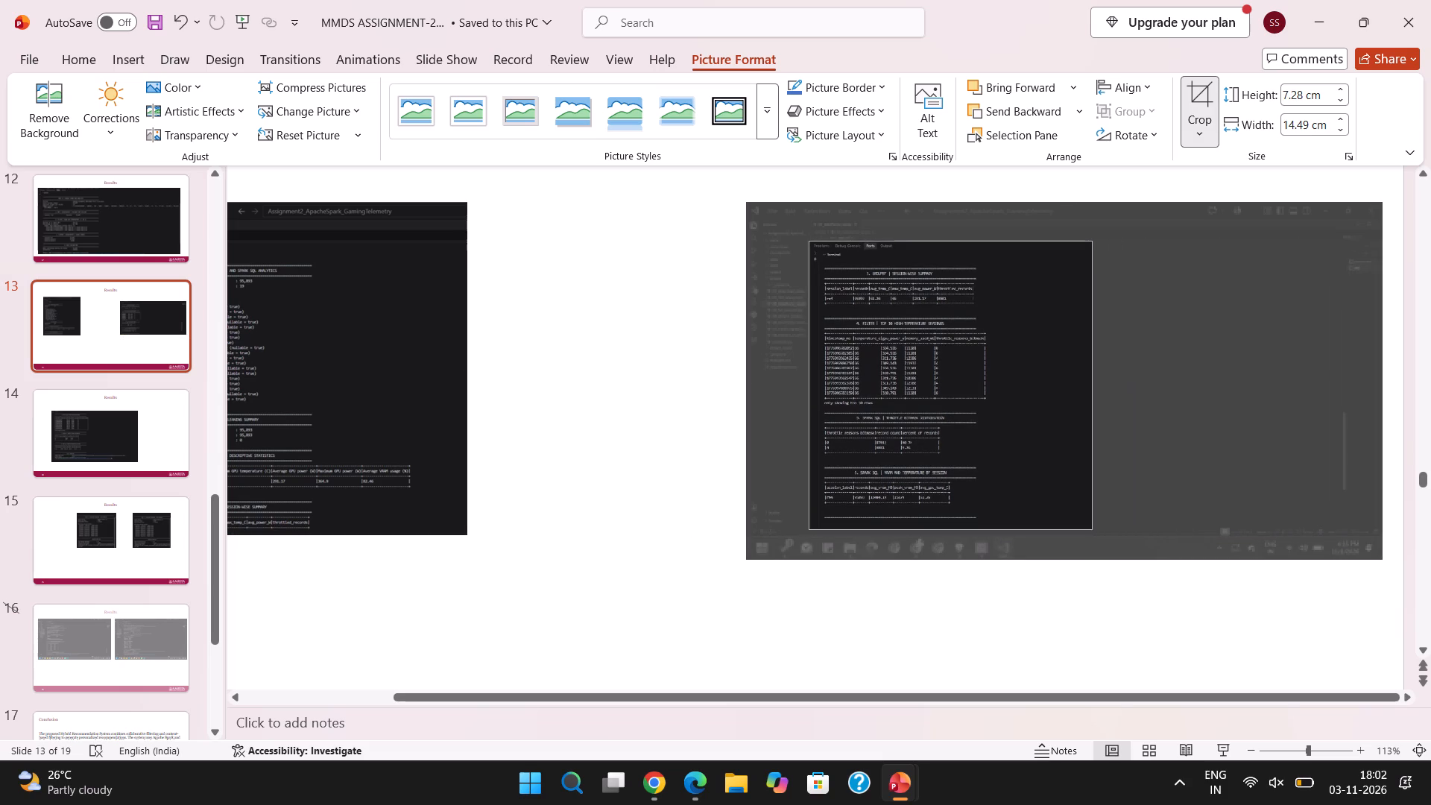
left_click_drag(1092, 426, 1184, 417)
key("Return")
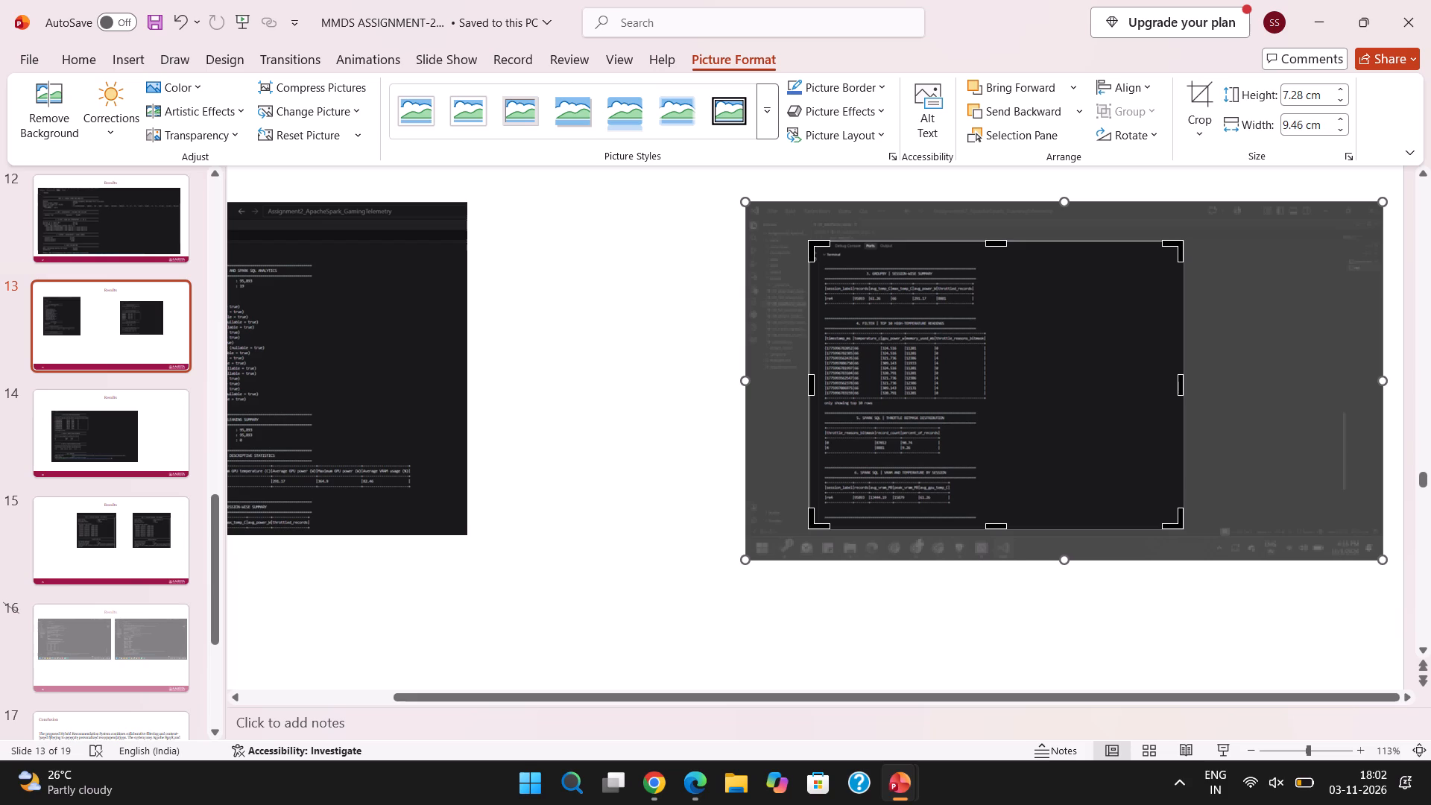
left_click(831, 419)
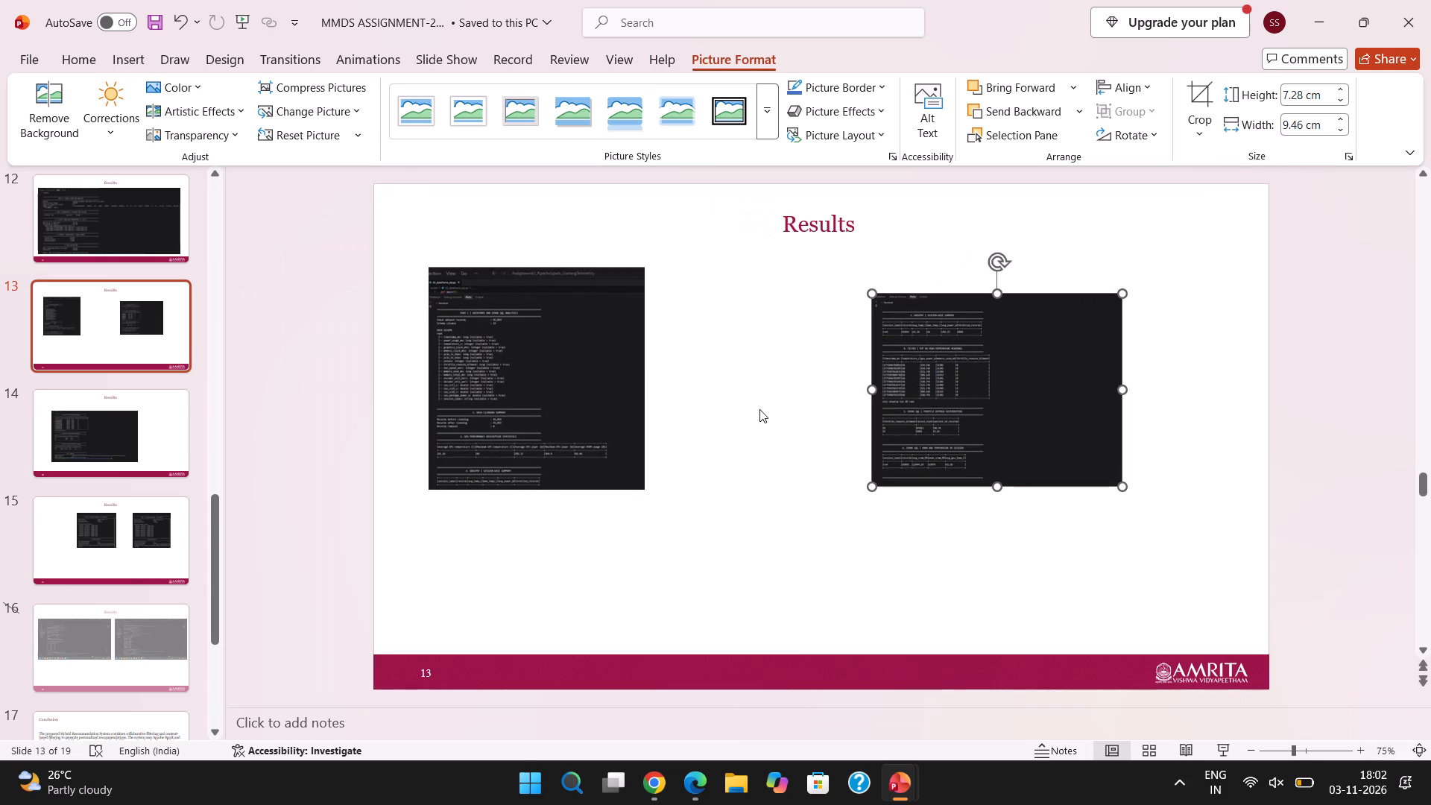
Reposition the left screenshot on slide 13 and enlarge it proportionally to about 16.03 cm by 15.52 cm.
left_click_drag(519, 397, 571, 425)
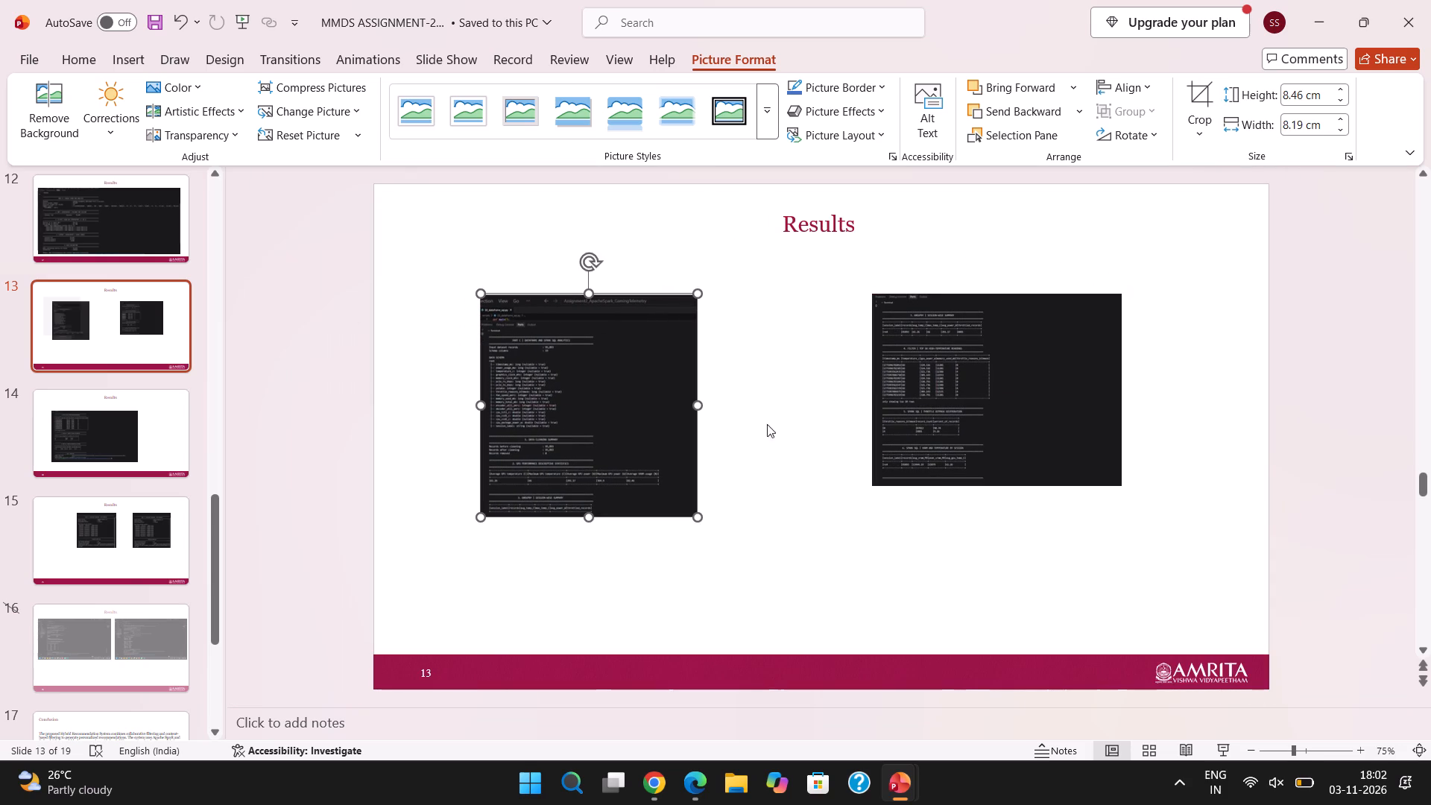
left_click(607, 448)
left_click_drag(694, 513, 828, 566)
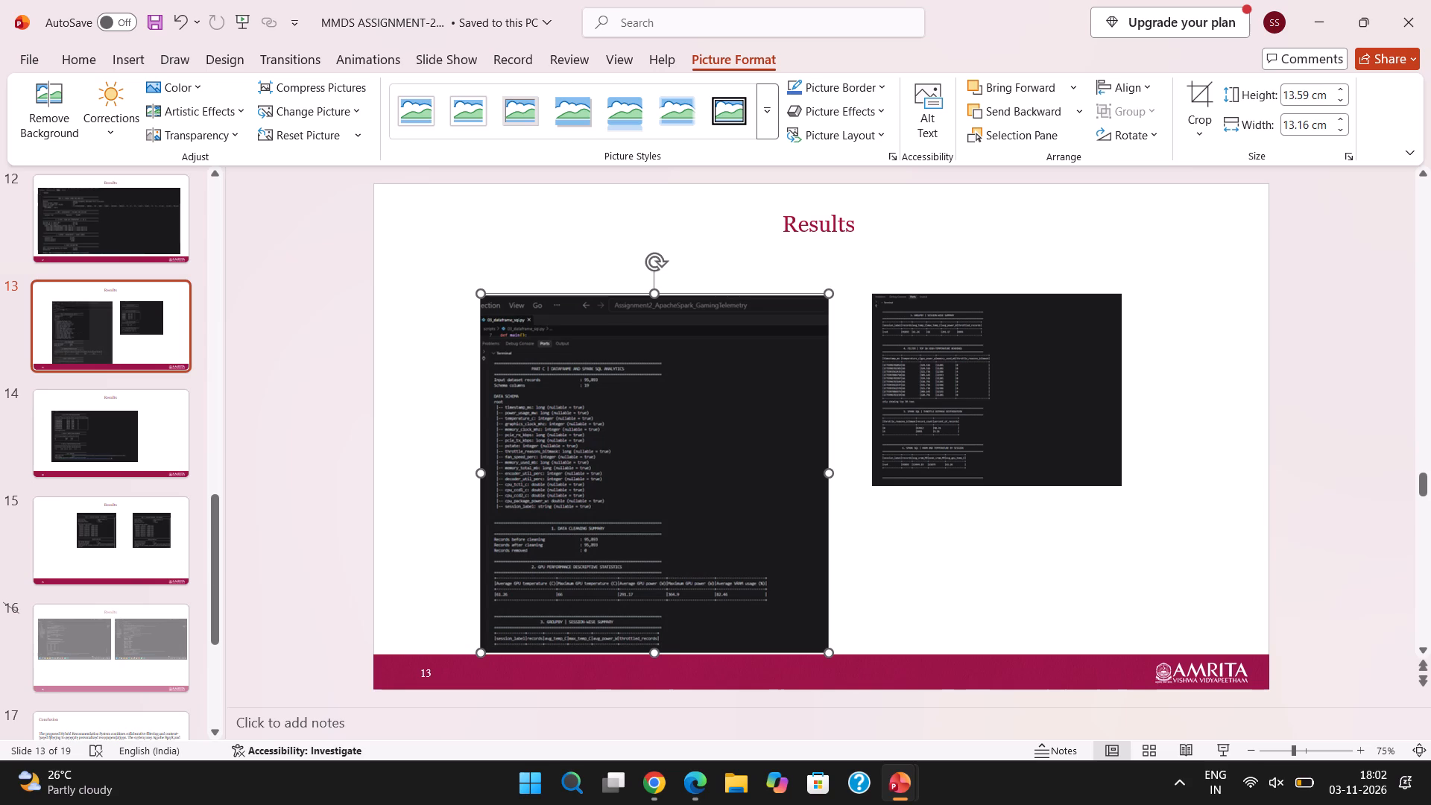
left_click_drag(480, 295, 446, 271)
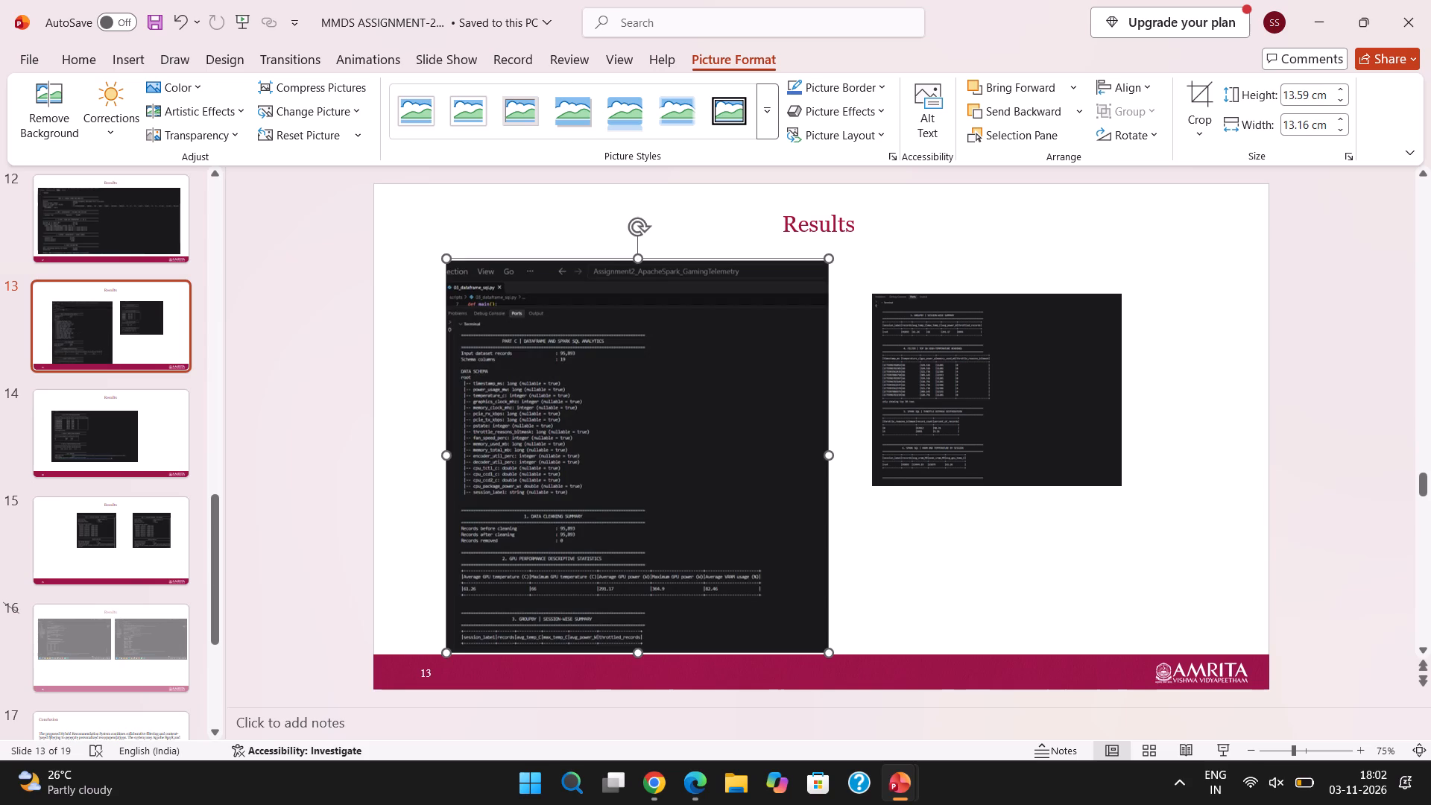
left_click_drag(445, 261, 417, 260)
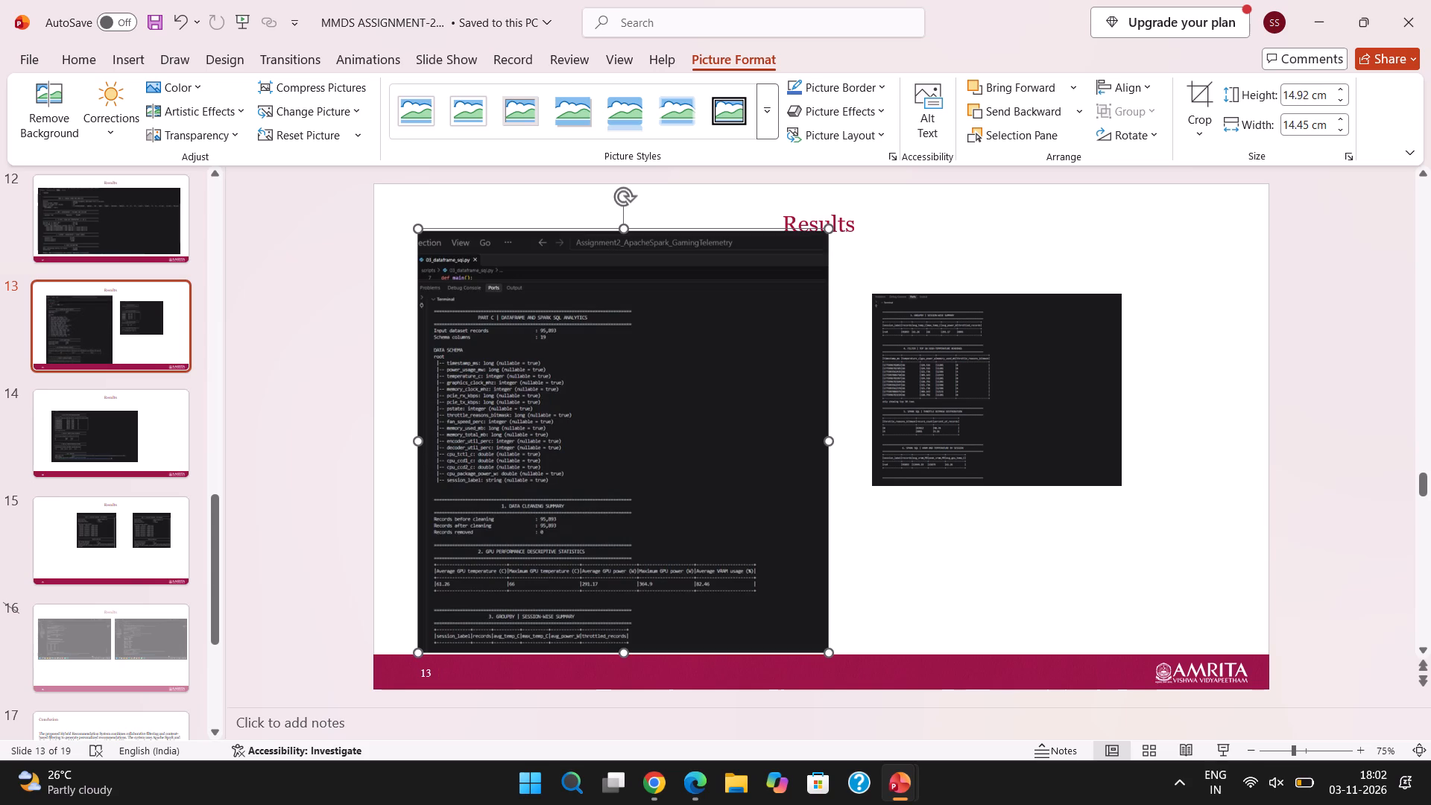
Move the Results title on slide 13 up so it clears the enlarged left screenshot.
left_click(853, 224)
left_click_drag(853, 224, 867, 213)
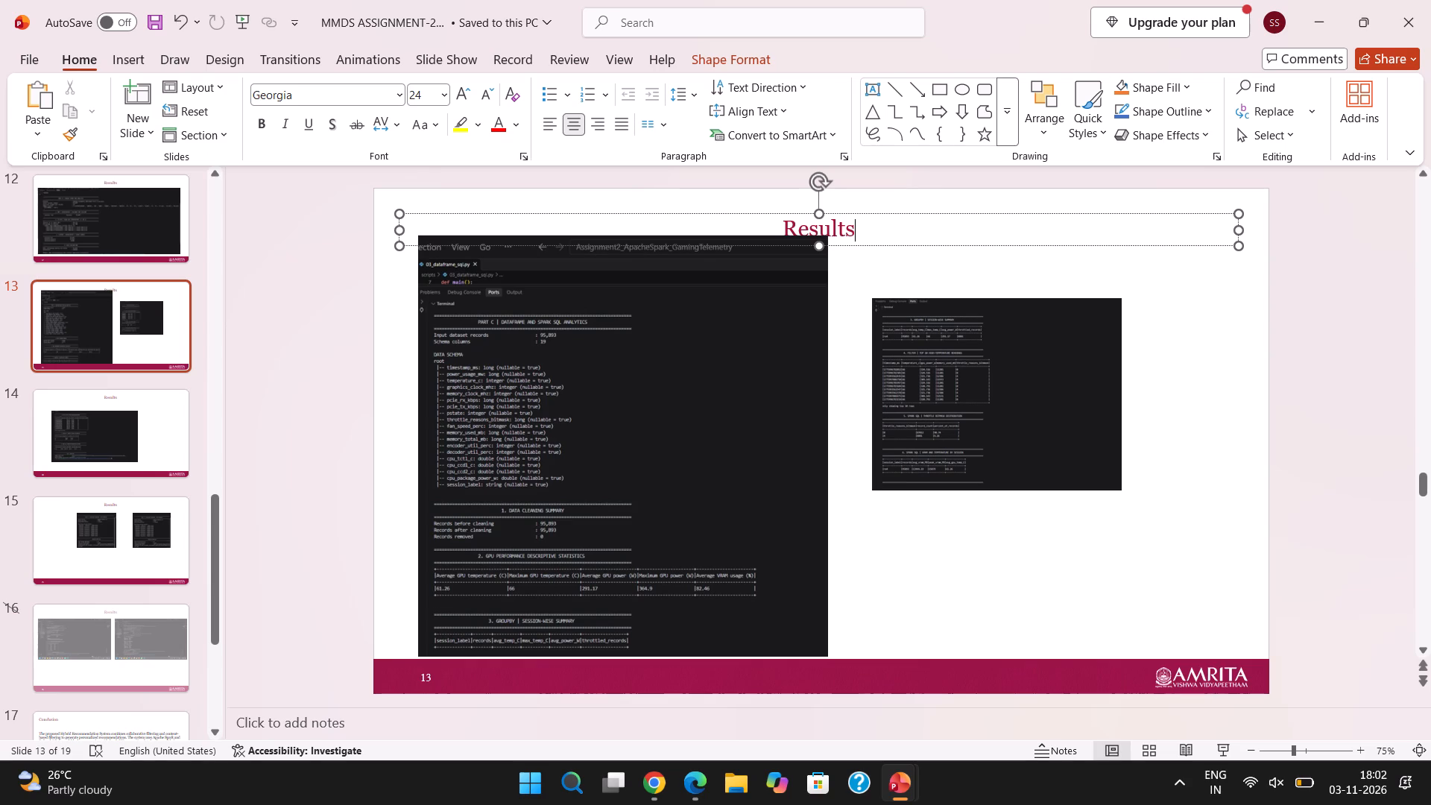
left_click_drag(867, 213, 871, 213)
left_click(871, 213)
left_click_drag(871, 213, 871, 203)
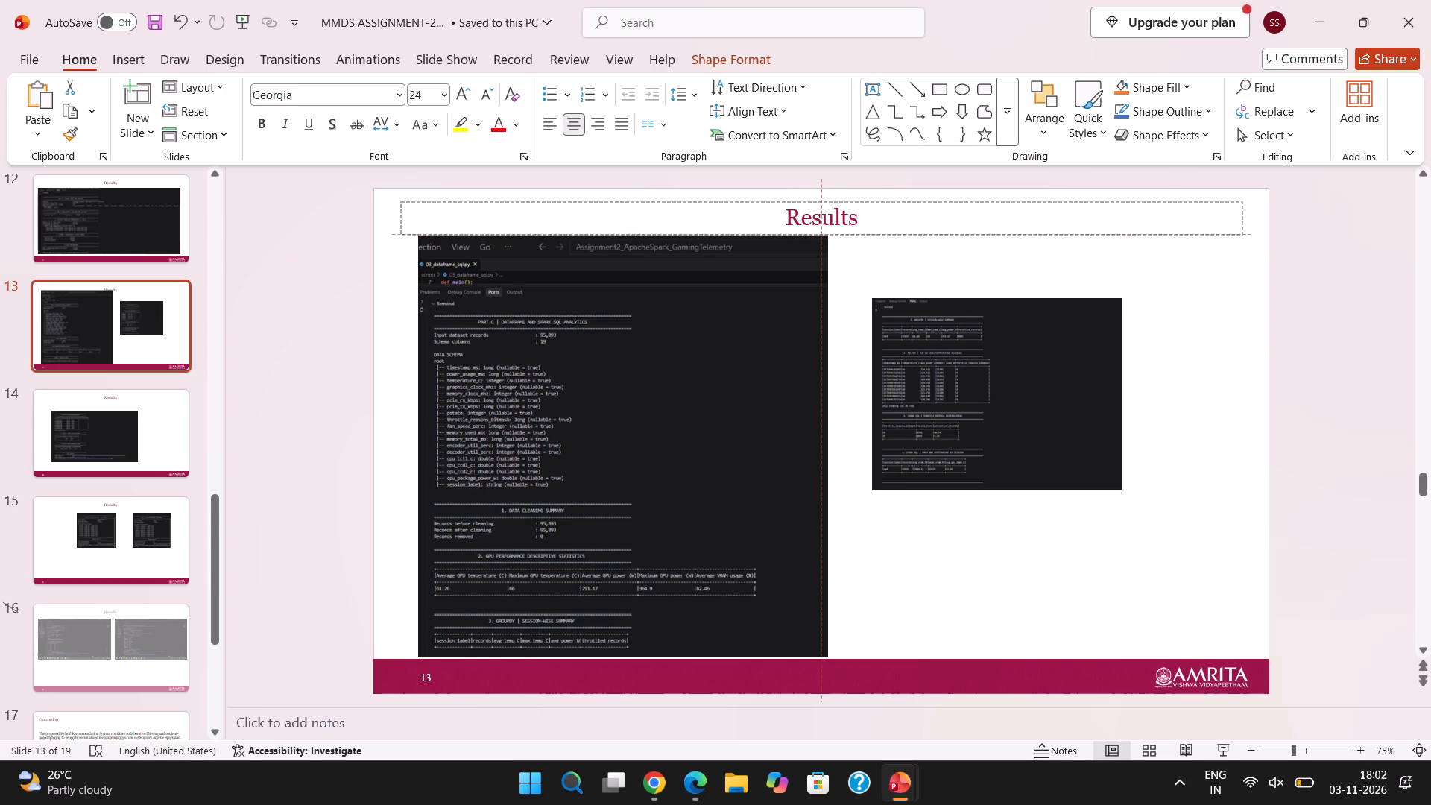
left_click_drag(871, 203, 871, 199)
Enlarge the right screenshot on slide 13 to about 12 cm by 15.6 cm, extending it to the slide's right edge.
left_click(942, 400)
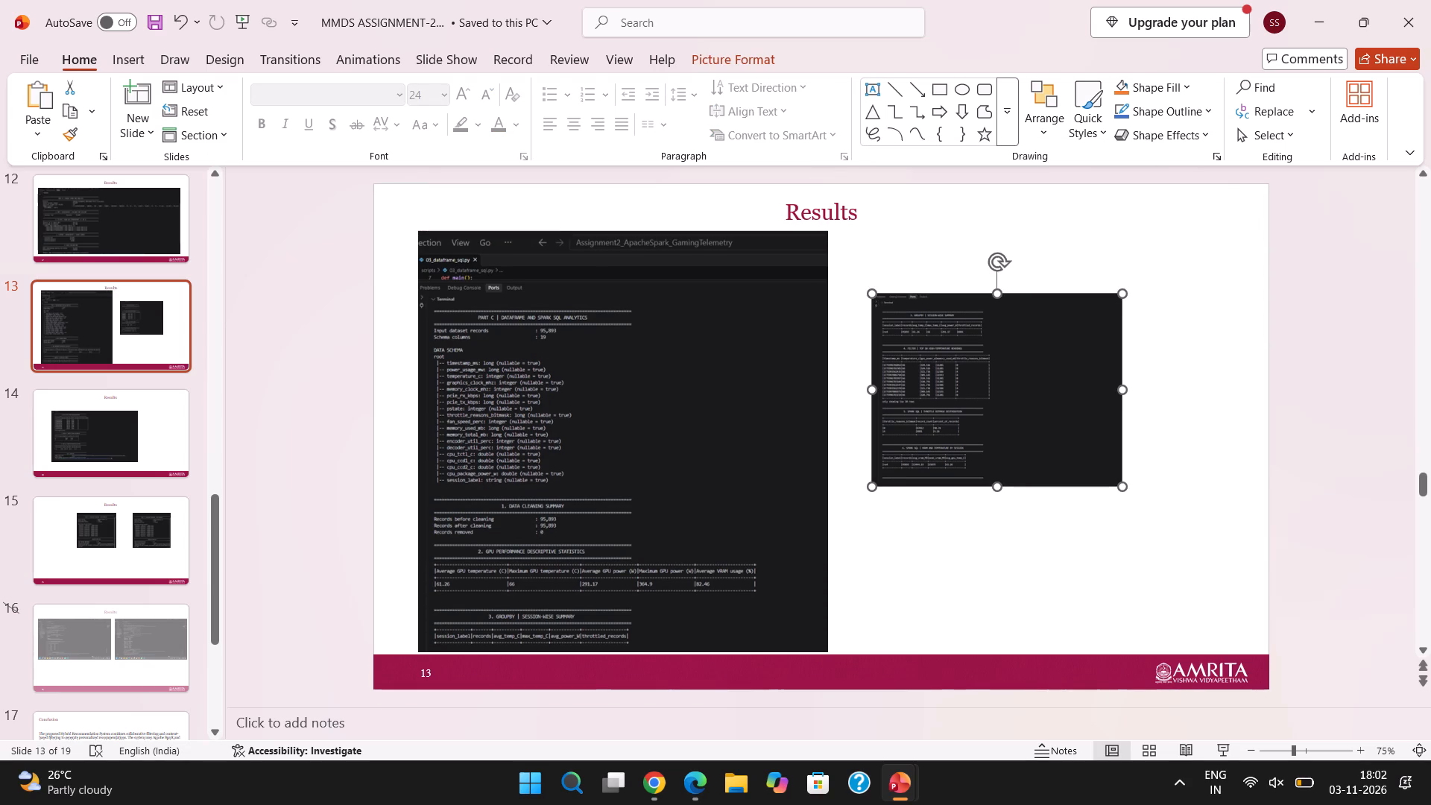
left_click_drag(877, 297, 863, 238)
left_click_drag(1105, 426, 1137, 476)
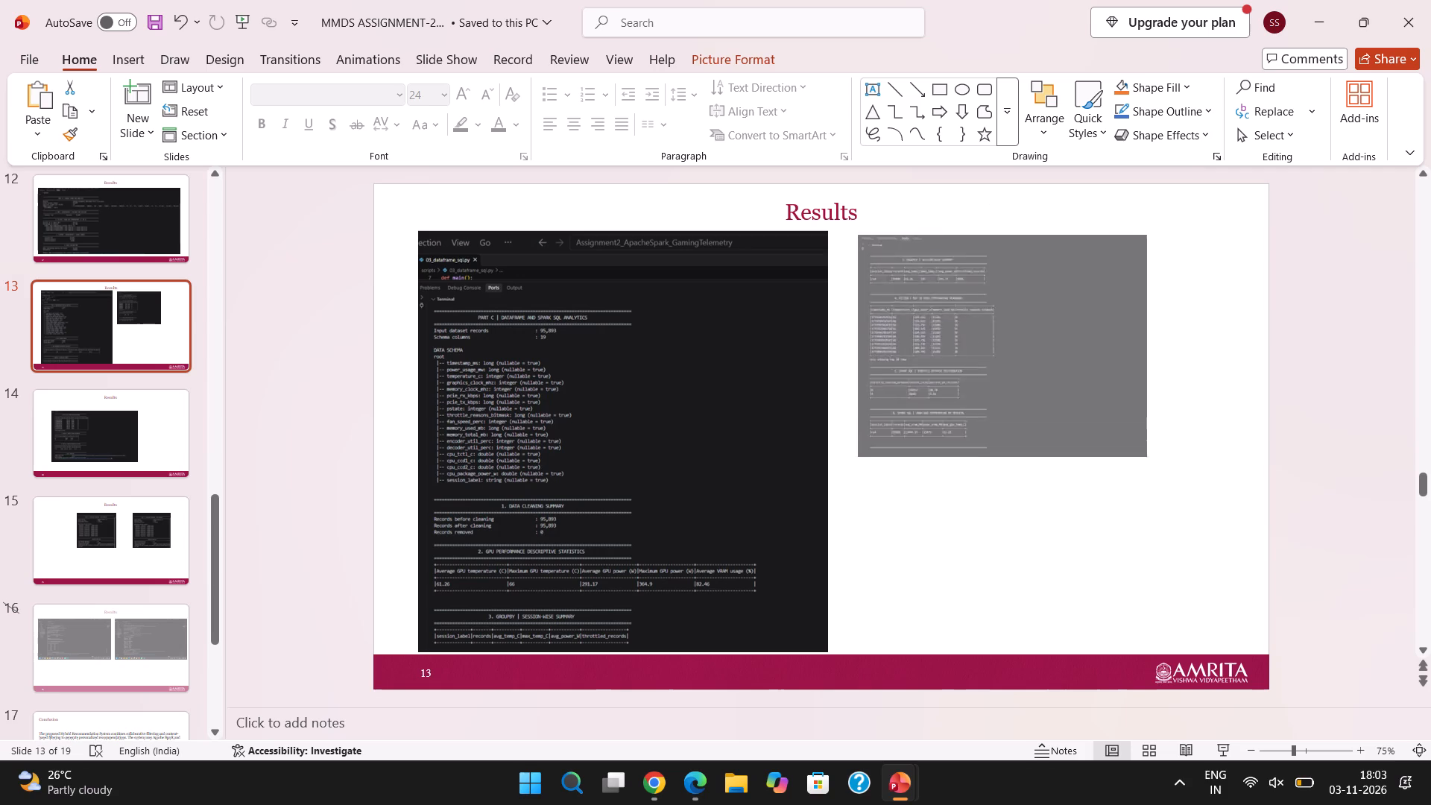
left_click_drag(1137, 476, 1098, 552)
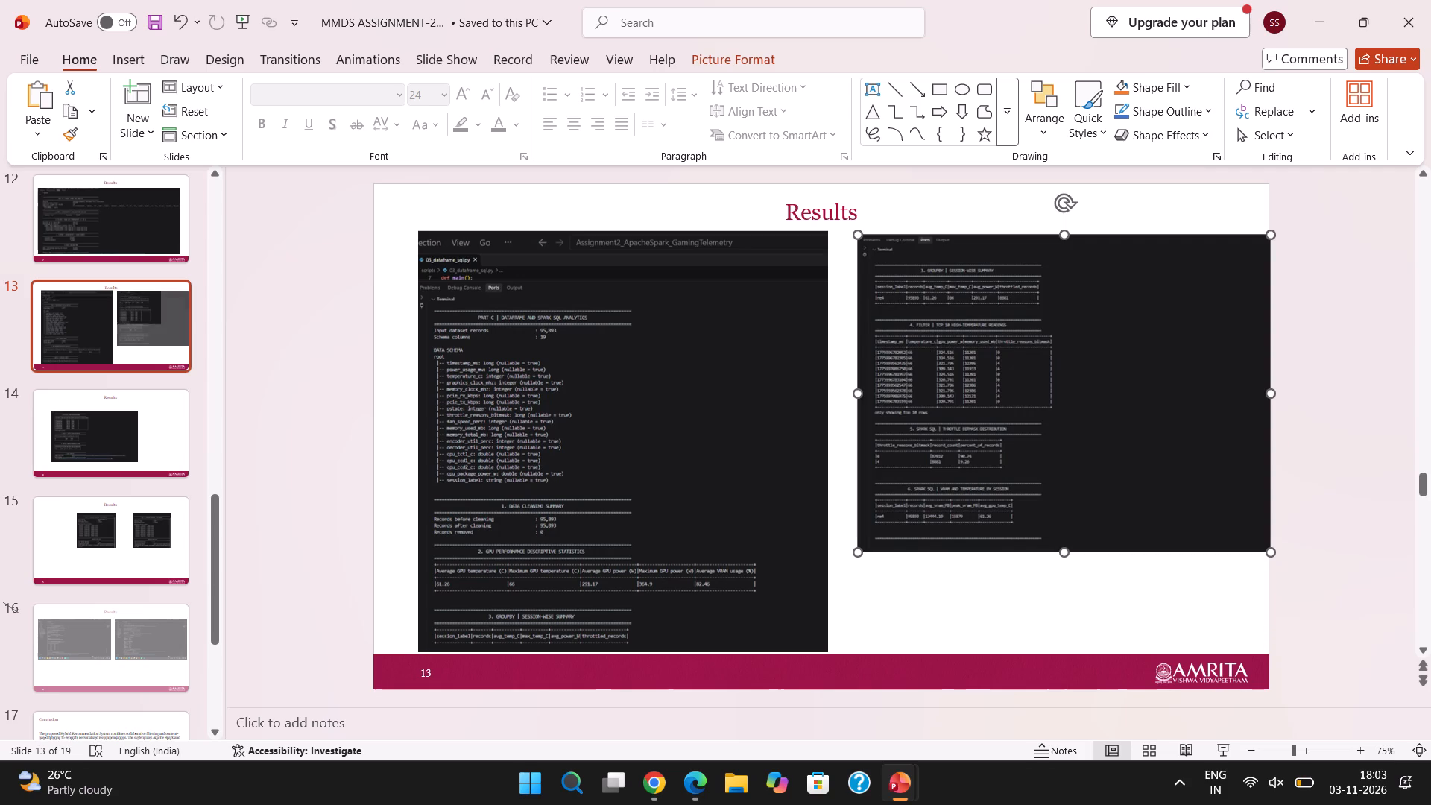
Shrink the left screenshot on slide 13 and shift it slightly down, keeping it between the title and the footer band.
left_click(653, 455)
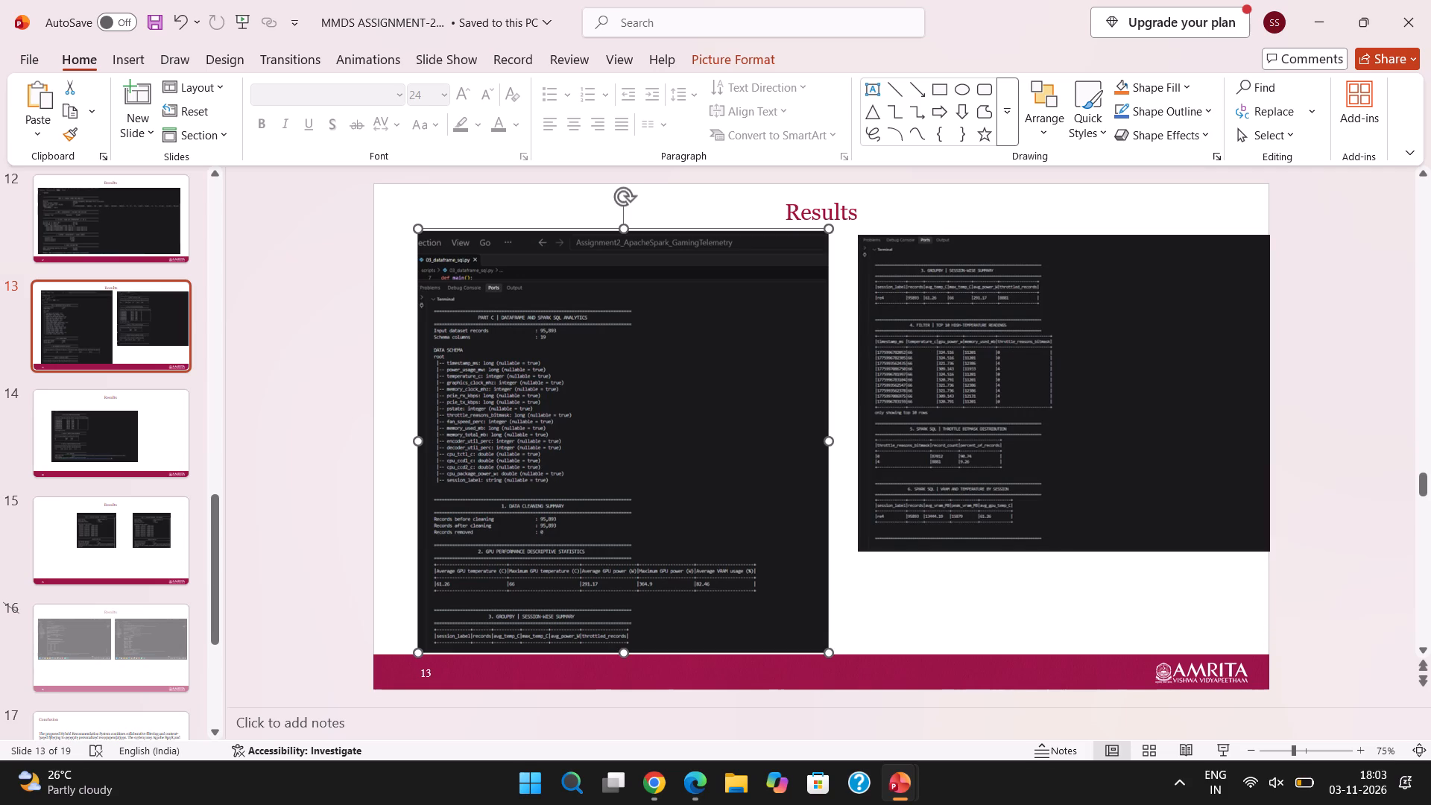
left_click_drag(826, 654, 766, 534)
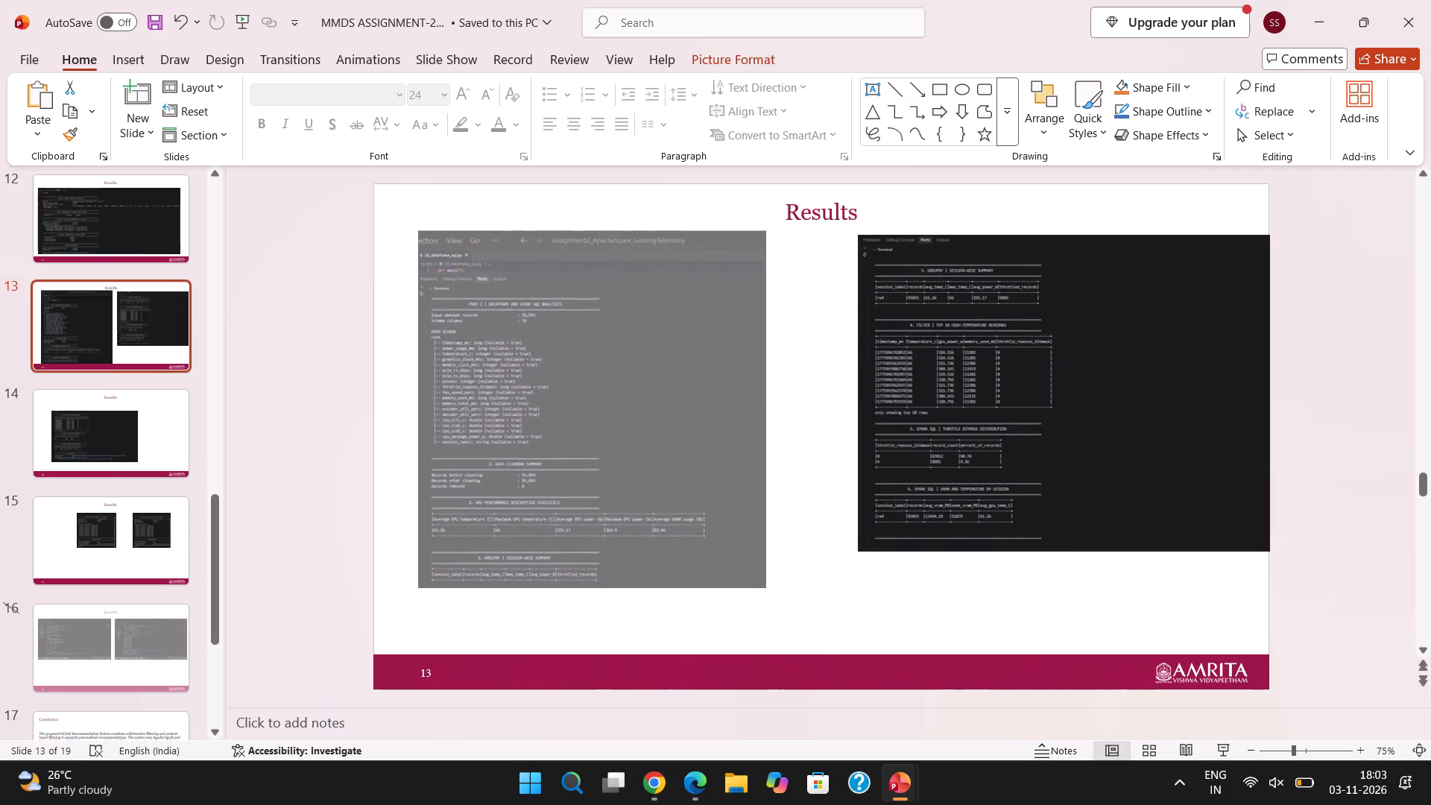
left_click_drag(766, 534, 765, 534)
left_click_drag(659, 476, 666, 496)
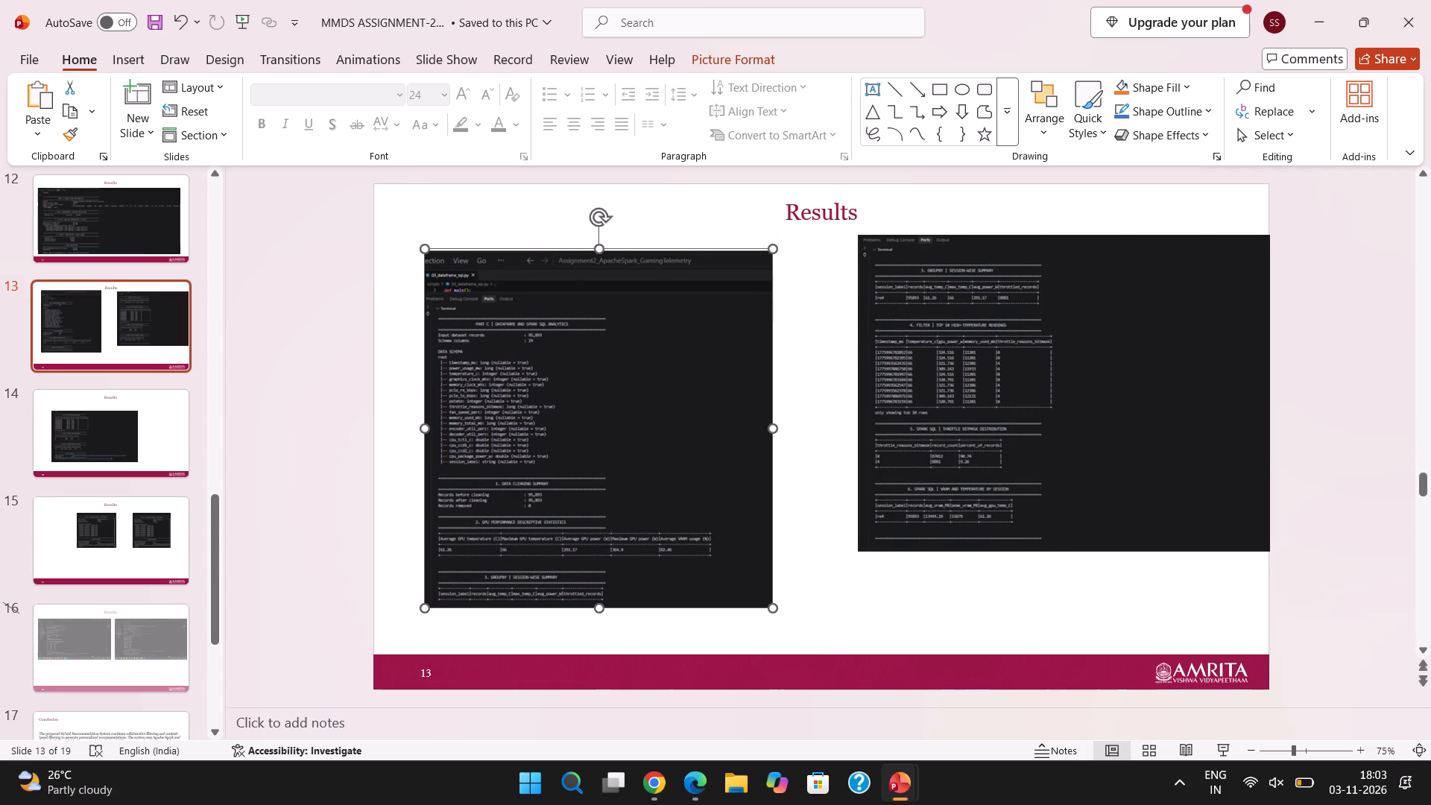
Move the right screenshot off the slide's edge, widen it to about 16.53 cm, and match its top and bottom edges to the left screenshot.
left_click(959, 458)
left_click_drag(959, 458, 934, 489)
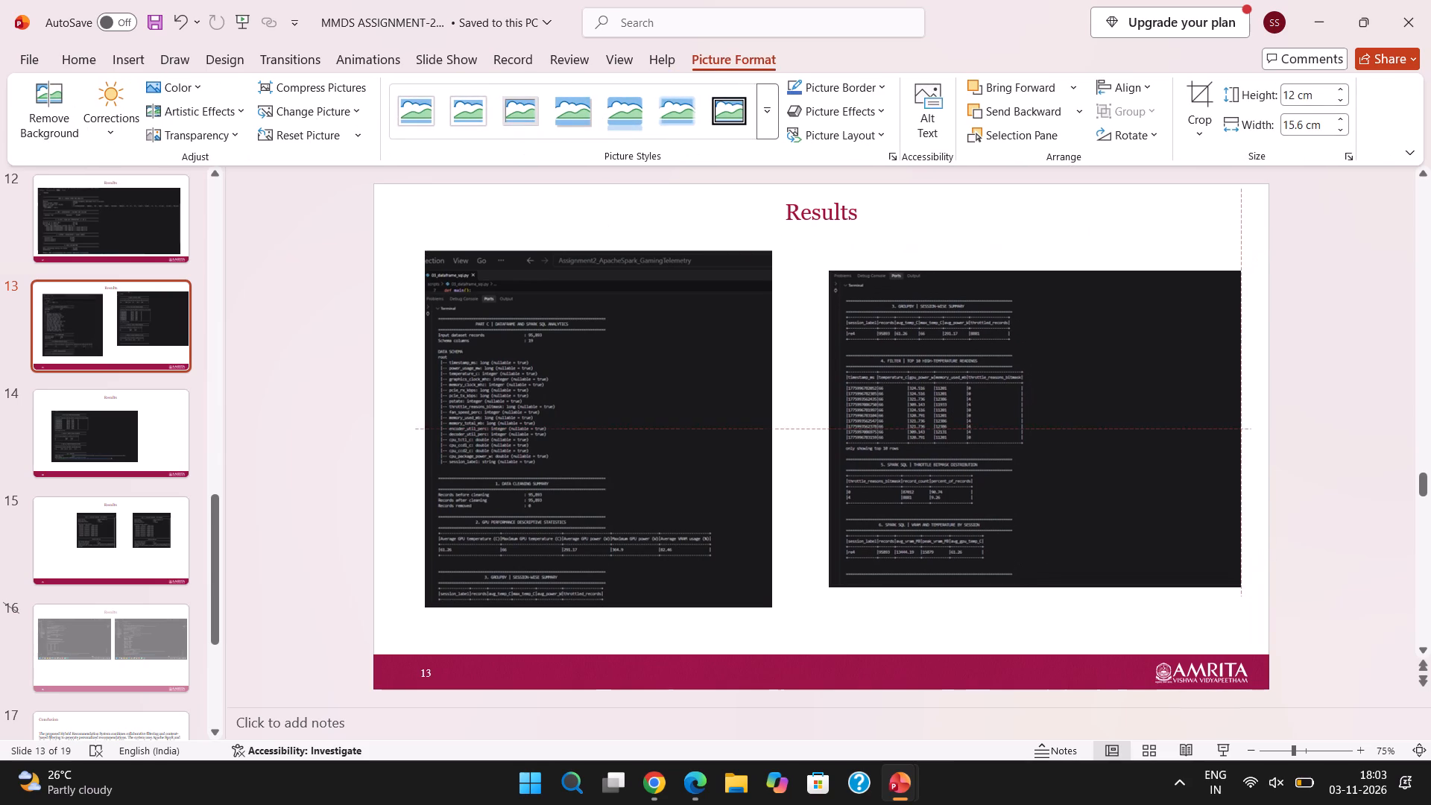
left_click_drag(833, 274, 821, 268)
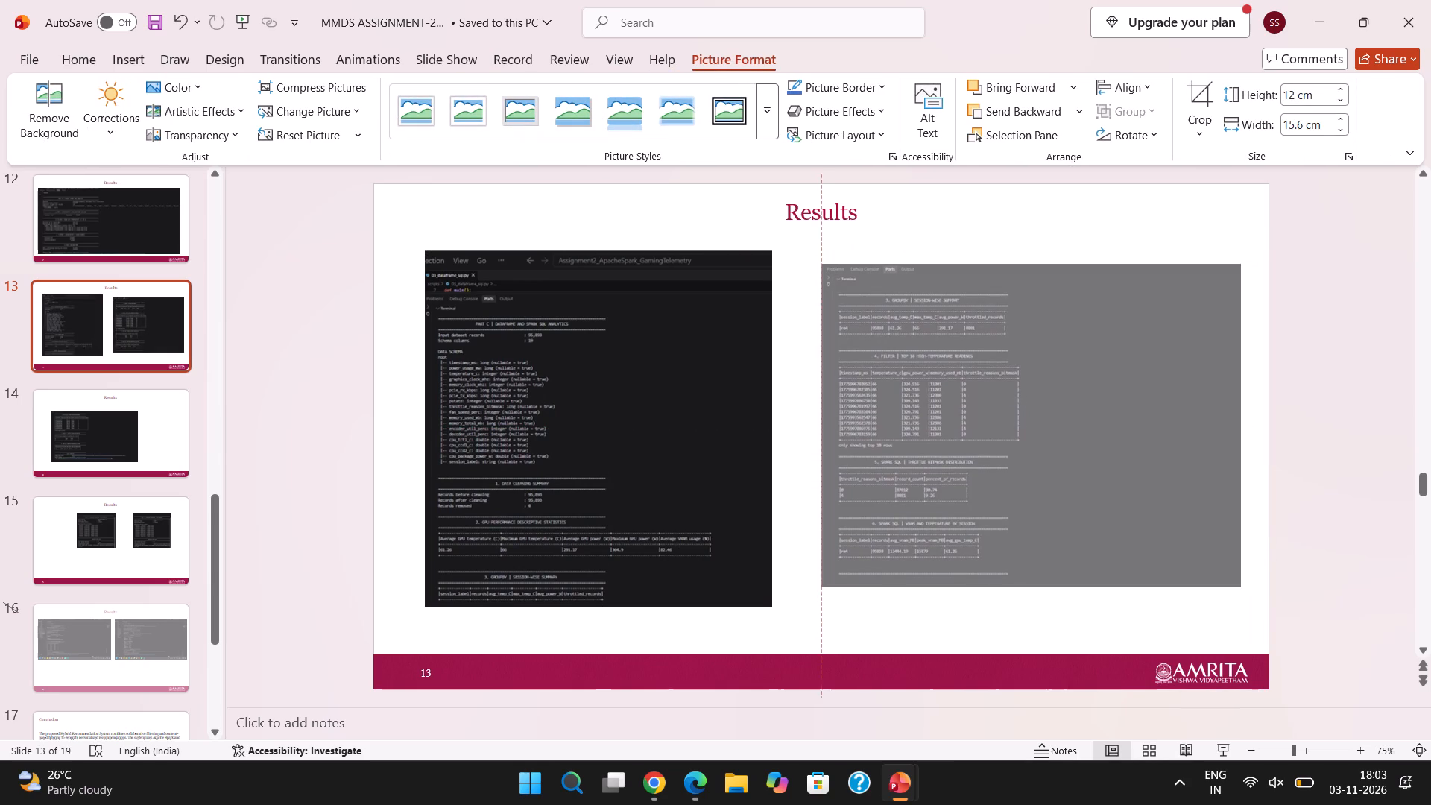
left_click_drag(821, 268, 804, 258)
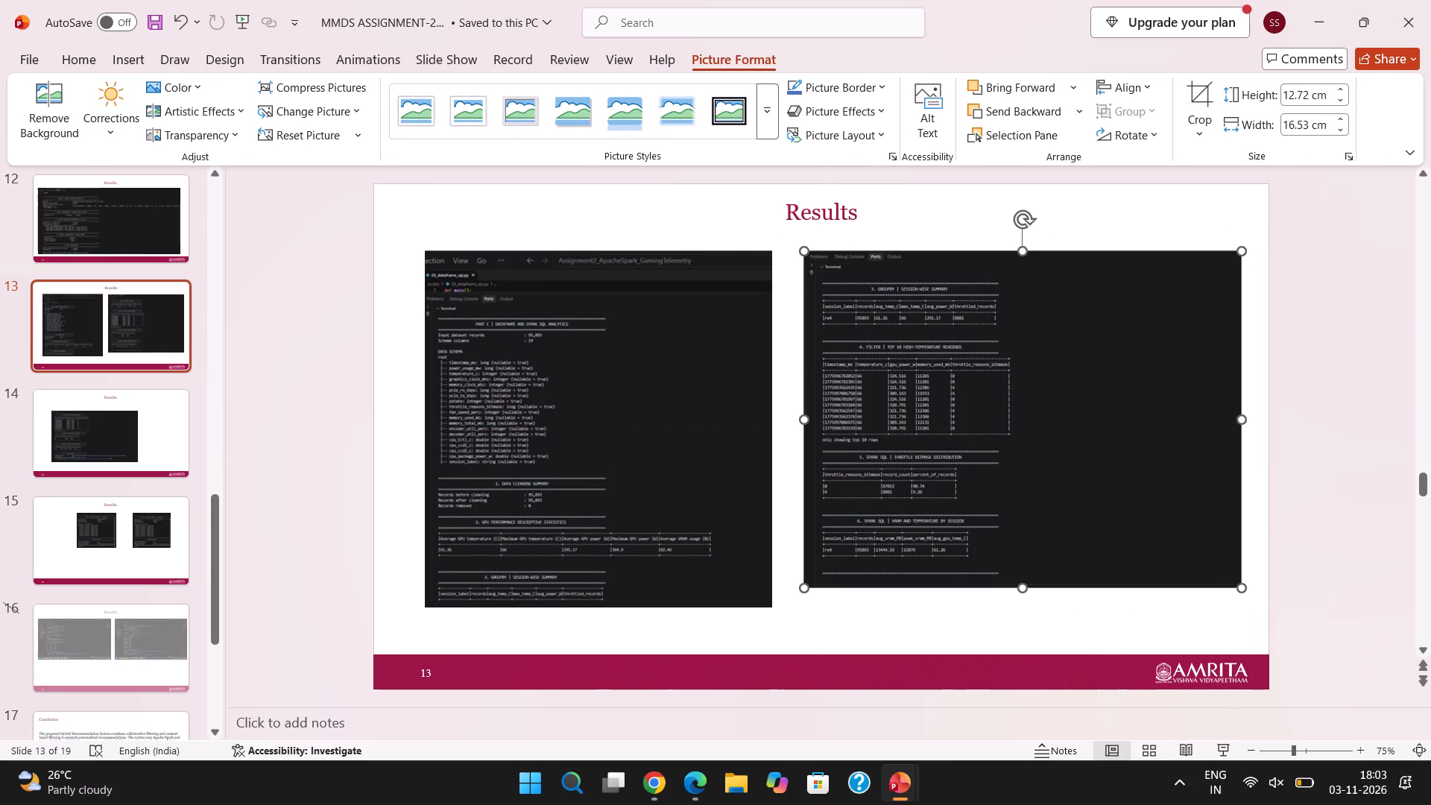
left_click_drag(1022, 590, 1024, 604)
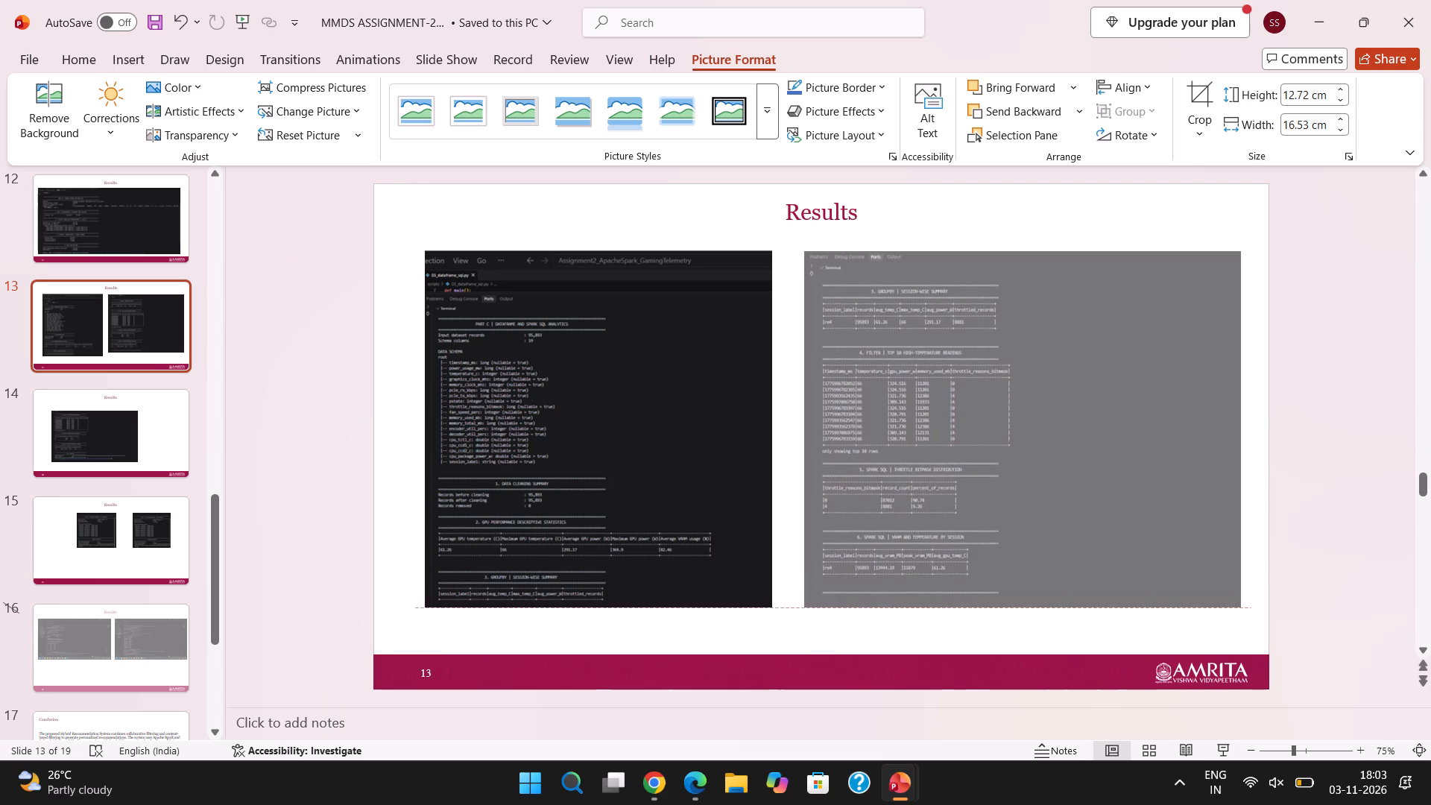
Finish resizing the right screenshot on slide 13 so its bottom edge lines up with the left screenshot.
left_click_drag(1024, 604, 1024, 604)
left_click(800, 617)
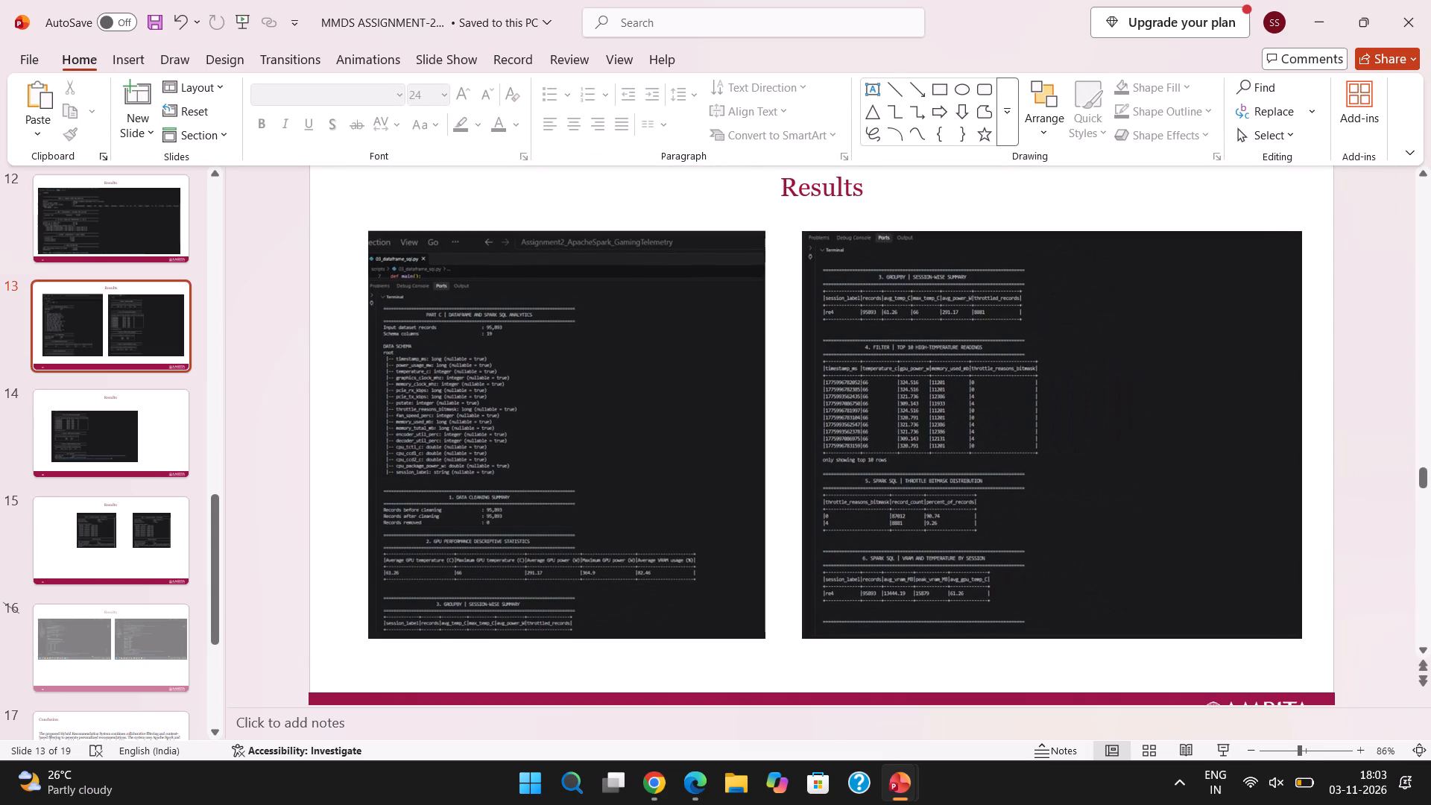
Enlarge the Spark SQL output screenshot on slide 14 and reposition it below the Results title, closer to the slide's centre.
left_click(121, 438)
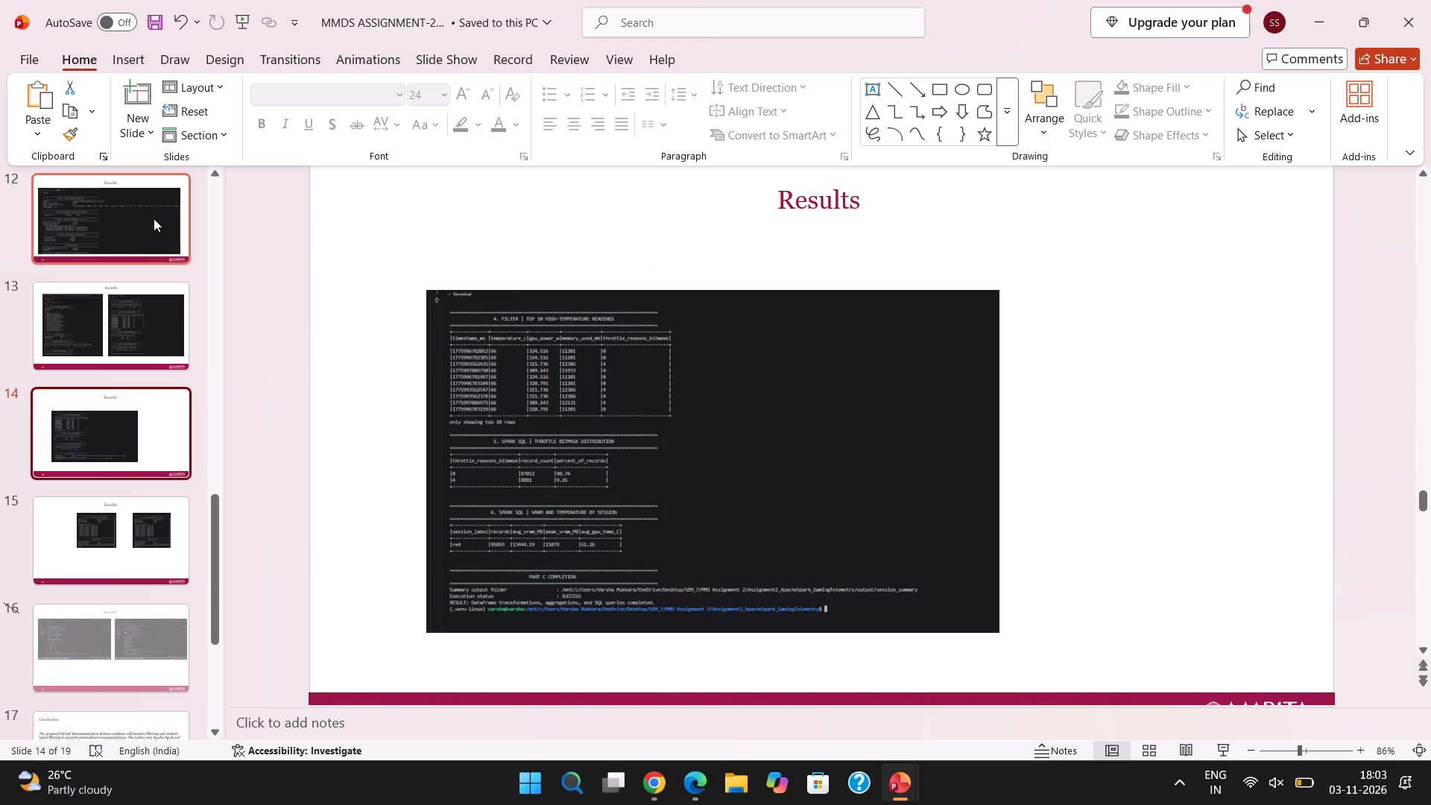
left_click(154, 218)
left_click(148, 312)
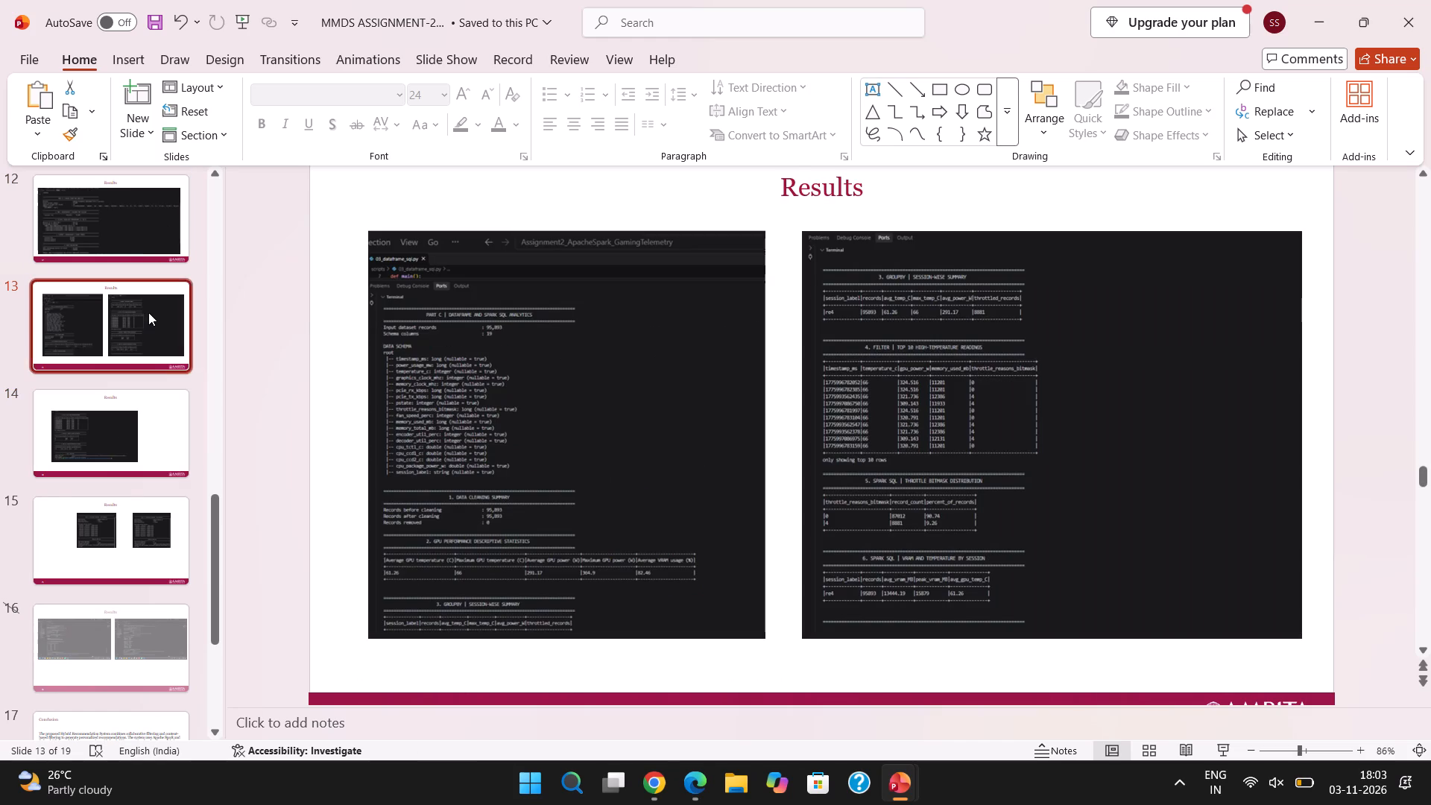
left_click(146, 420)
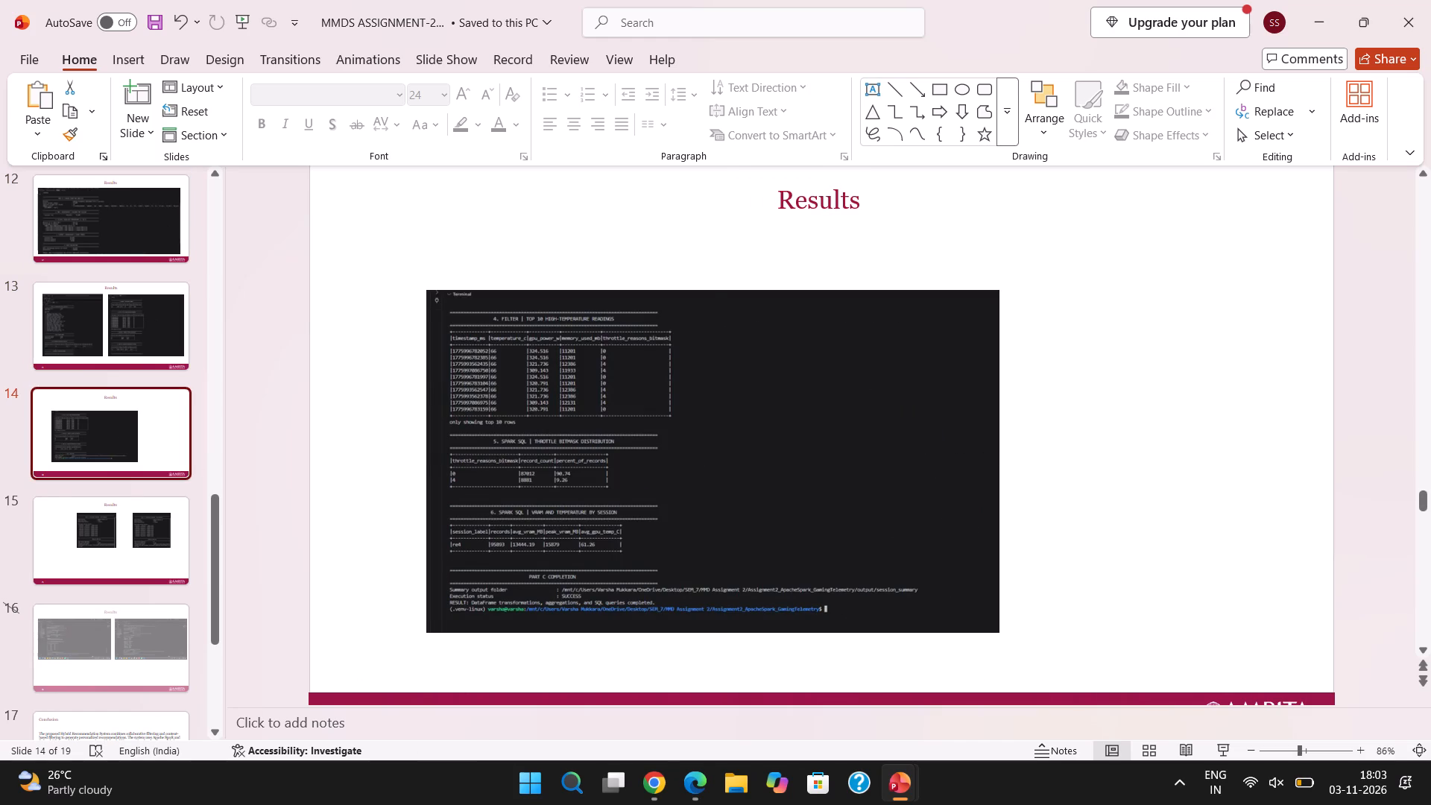
left_click(667, 373)
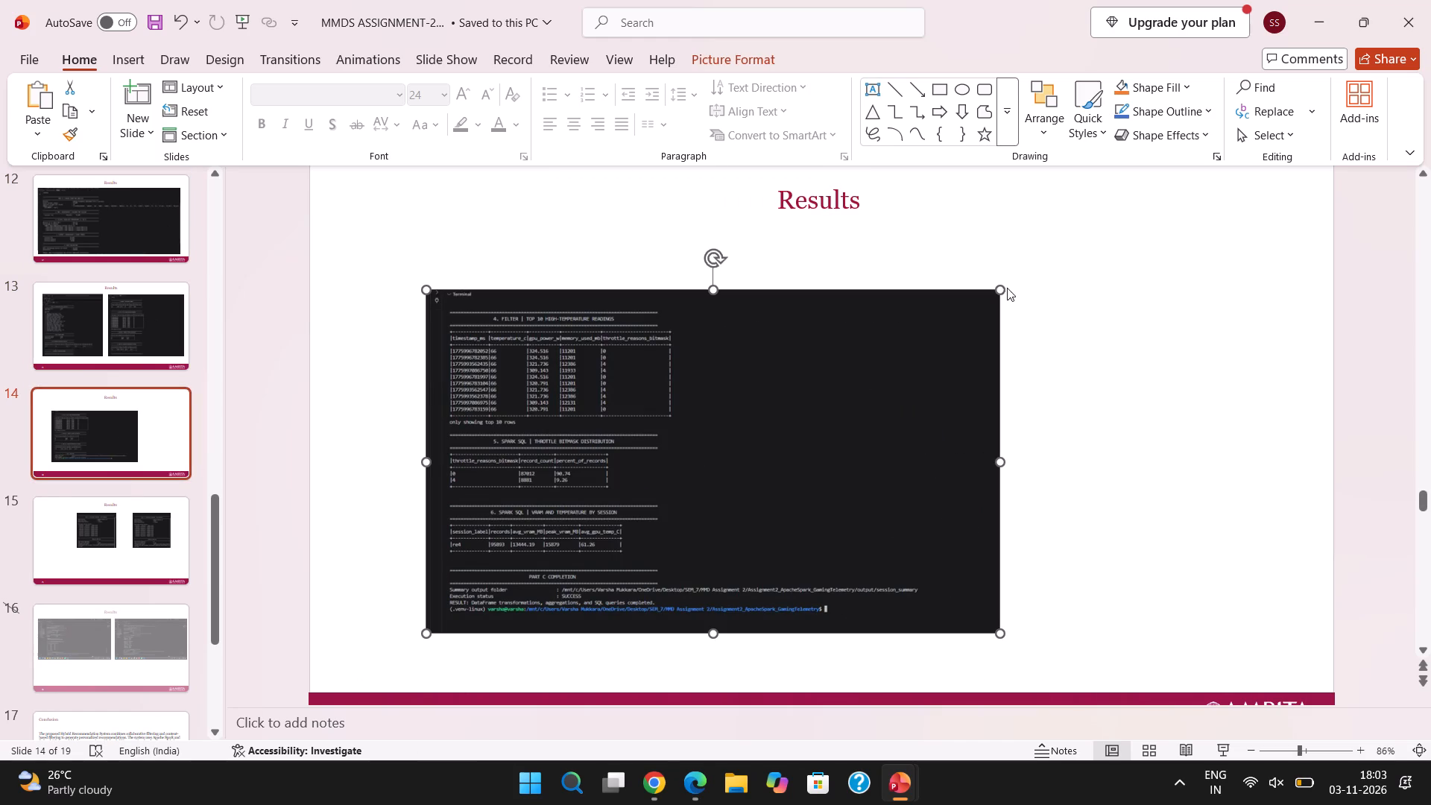
left_click_drag(1002, 288, 951, 279)
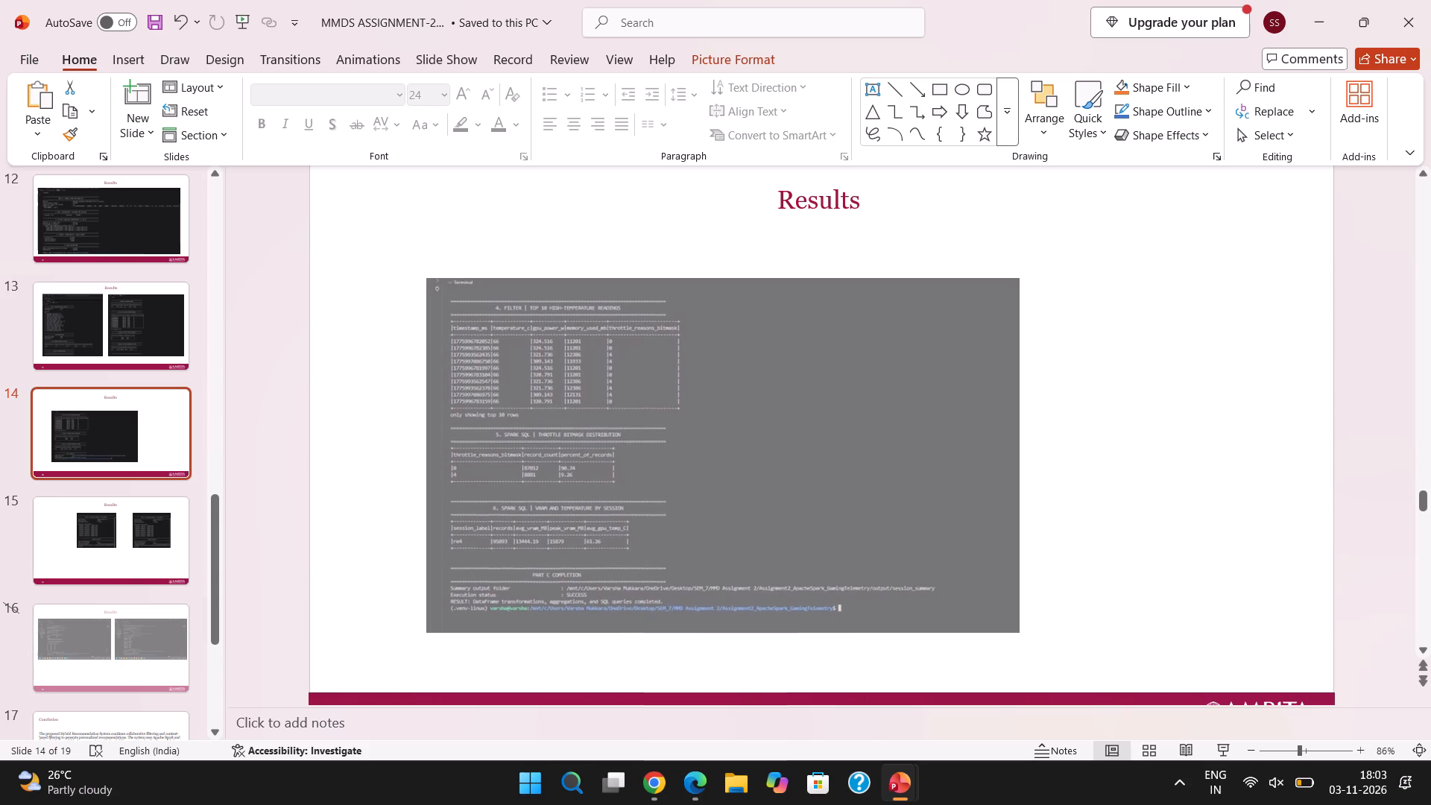
left_click_drag(951, 279, 1113, 230)
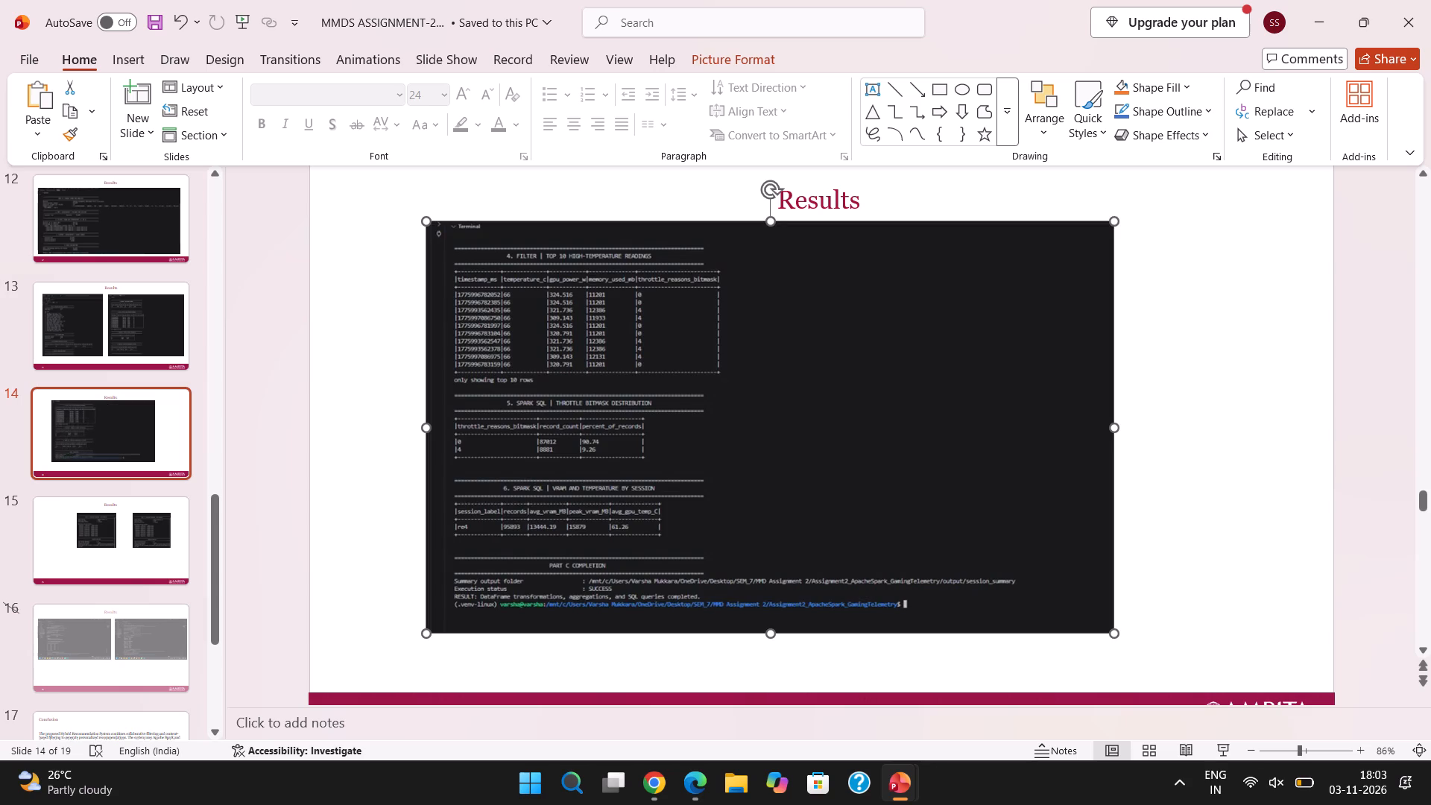
left_click(391, 450)
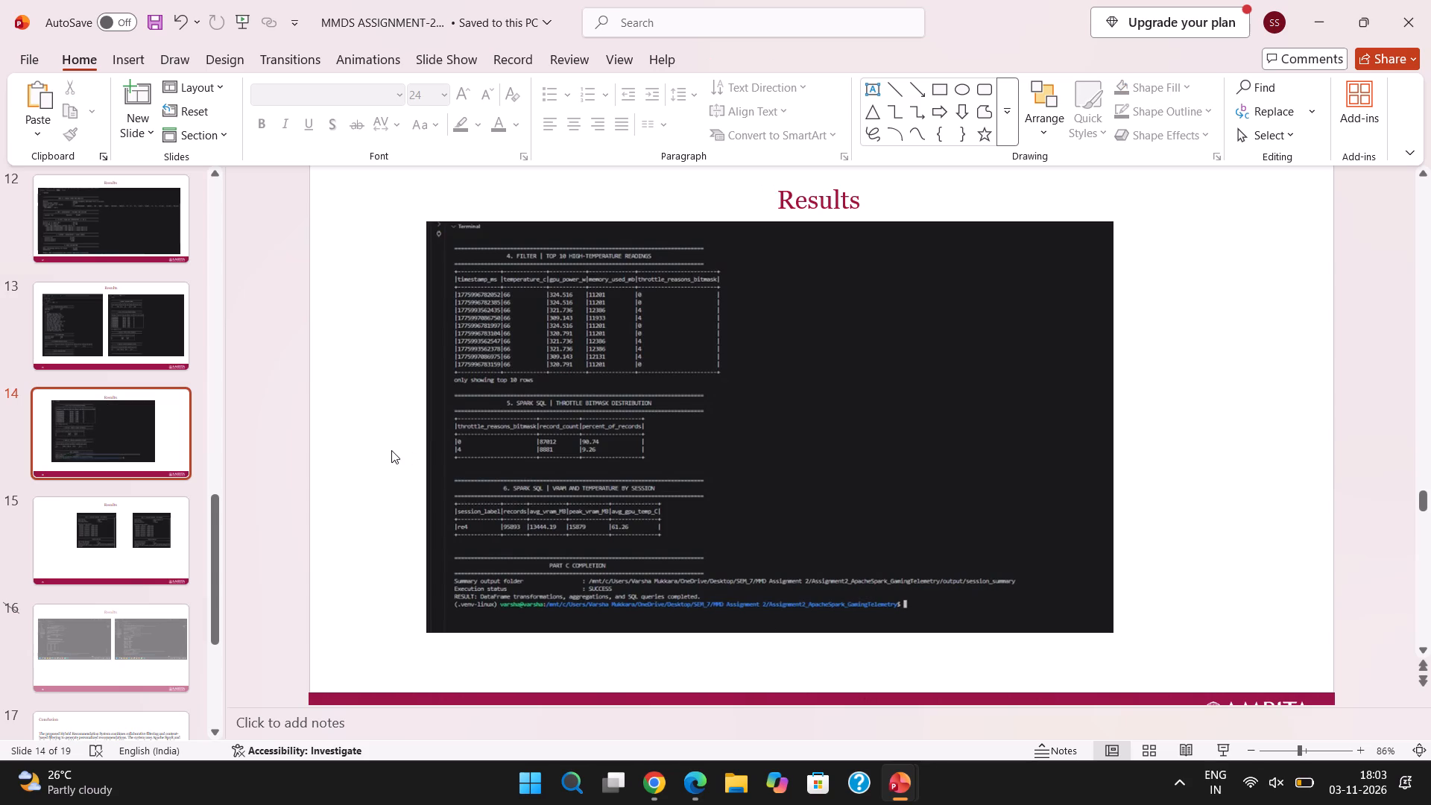
scroll(391, 450, "up", 1)
left_click(693, 388)
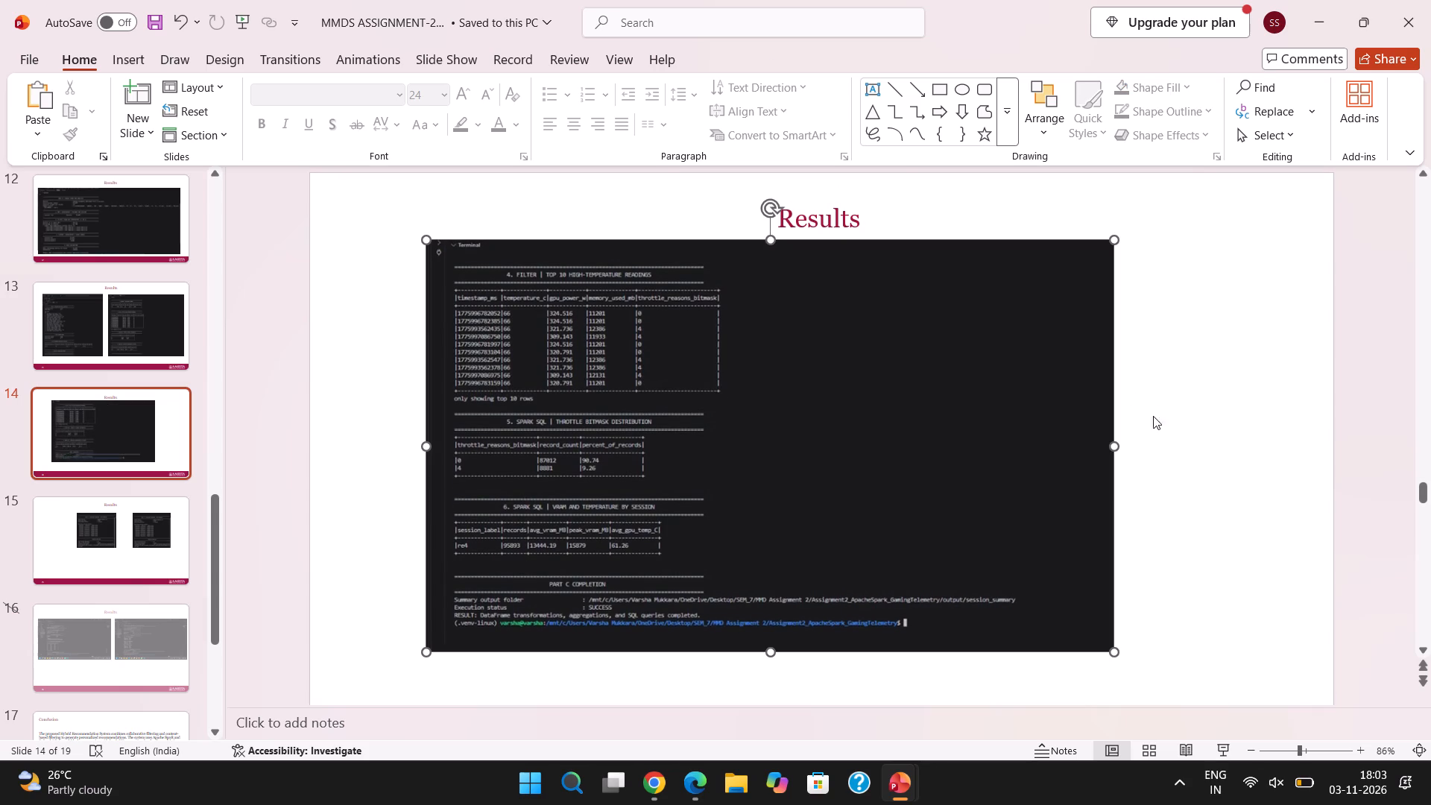
left_click_drag(953, 402, 1044, 415)
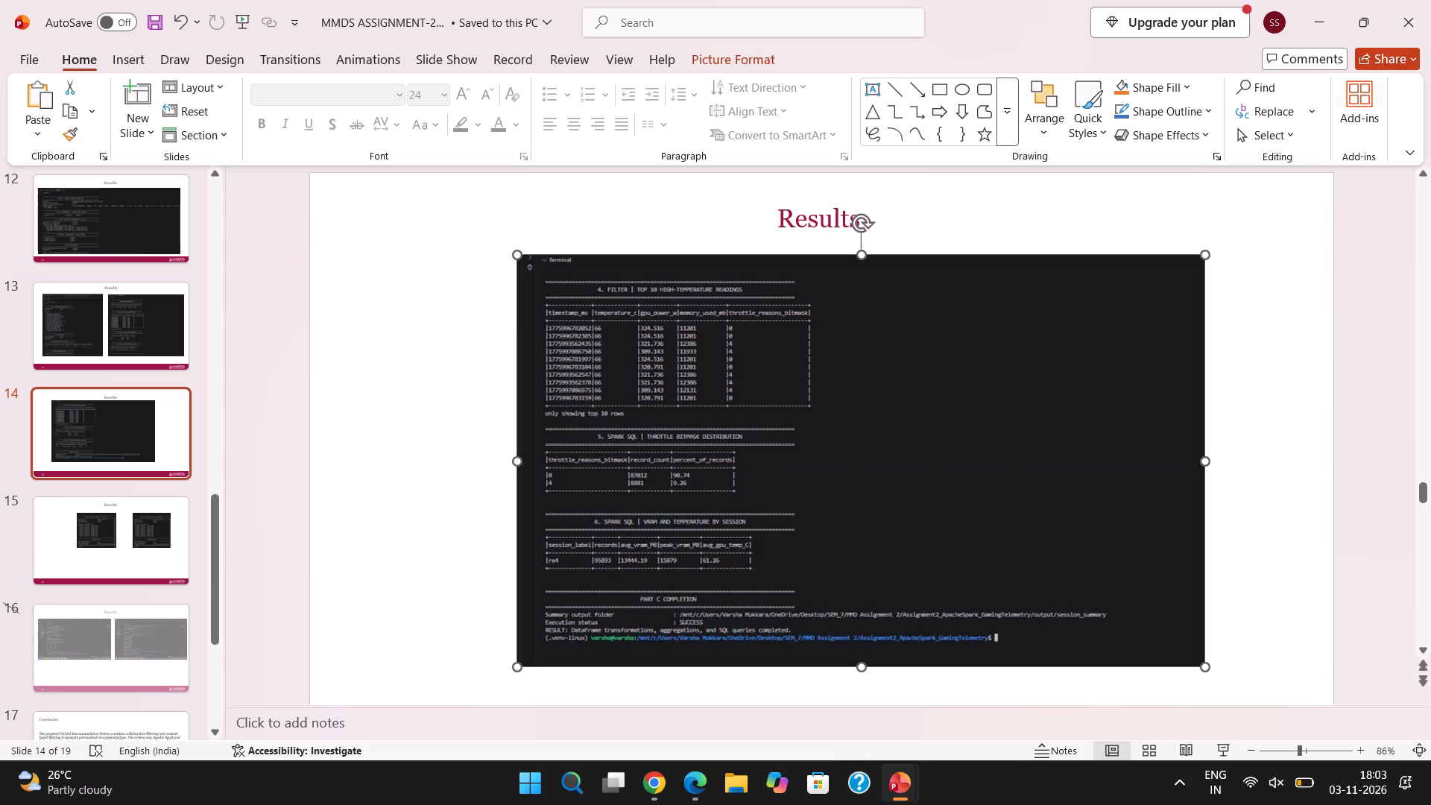
Move the left data producer screenshot on slide 15 toward the slide's left side and enlarge it to fill that half below the title.
left_click(126, 544)
left_click(726, 402)
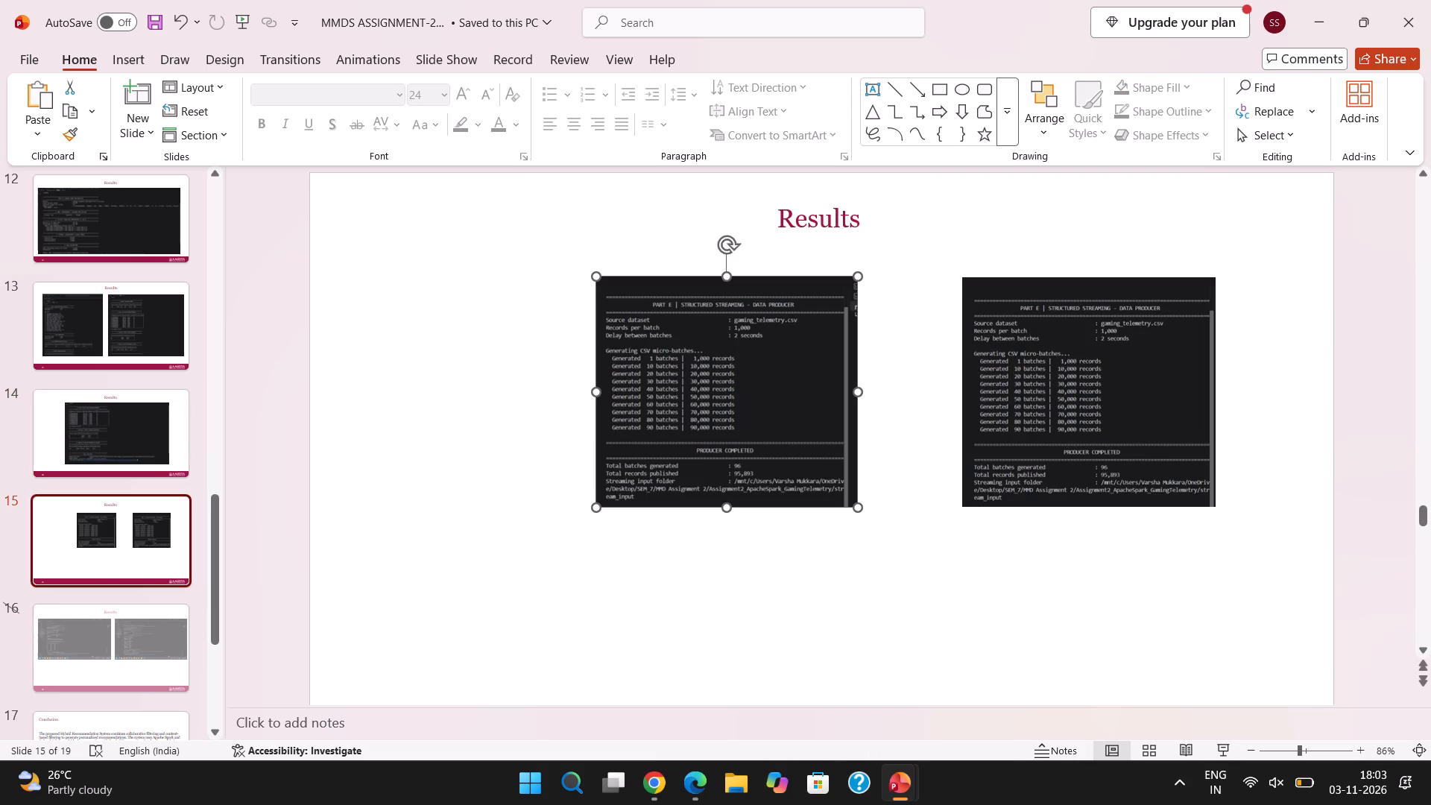
left_click(726, 402)
left_click_drag(726, 402, 561, 443)
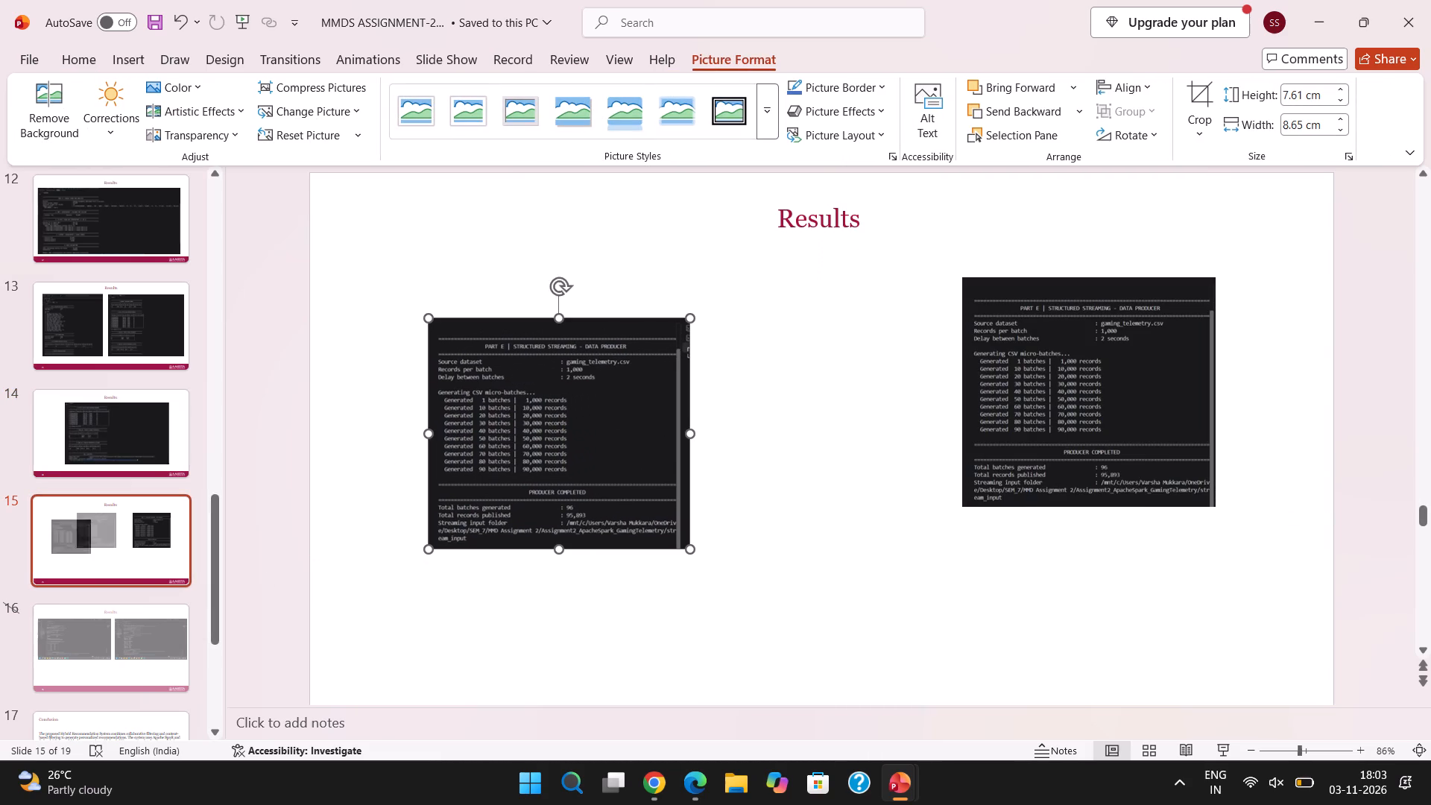
left_click(430, 320)
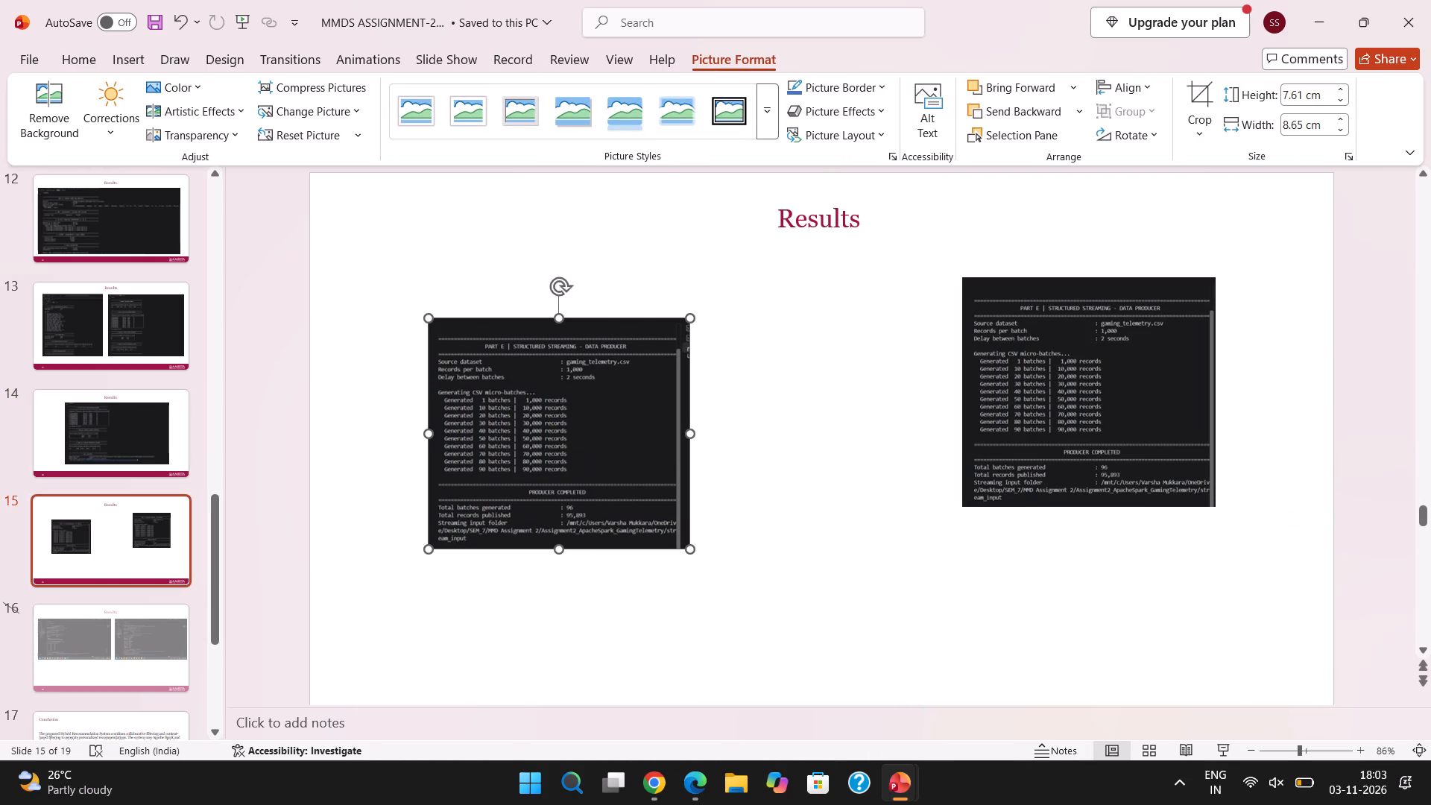
left_click_drag(433, 315, 370, 260)
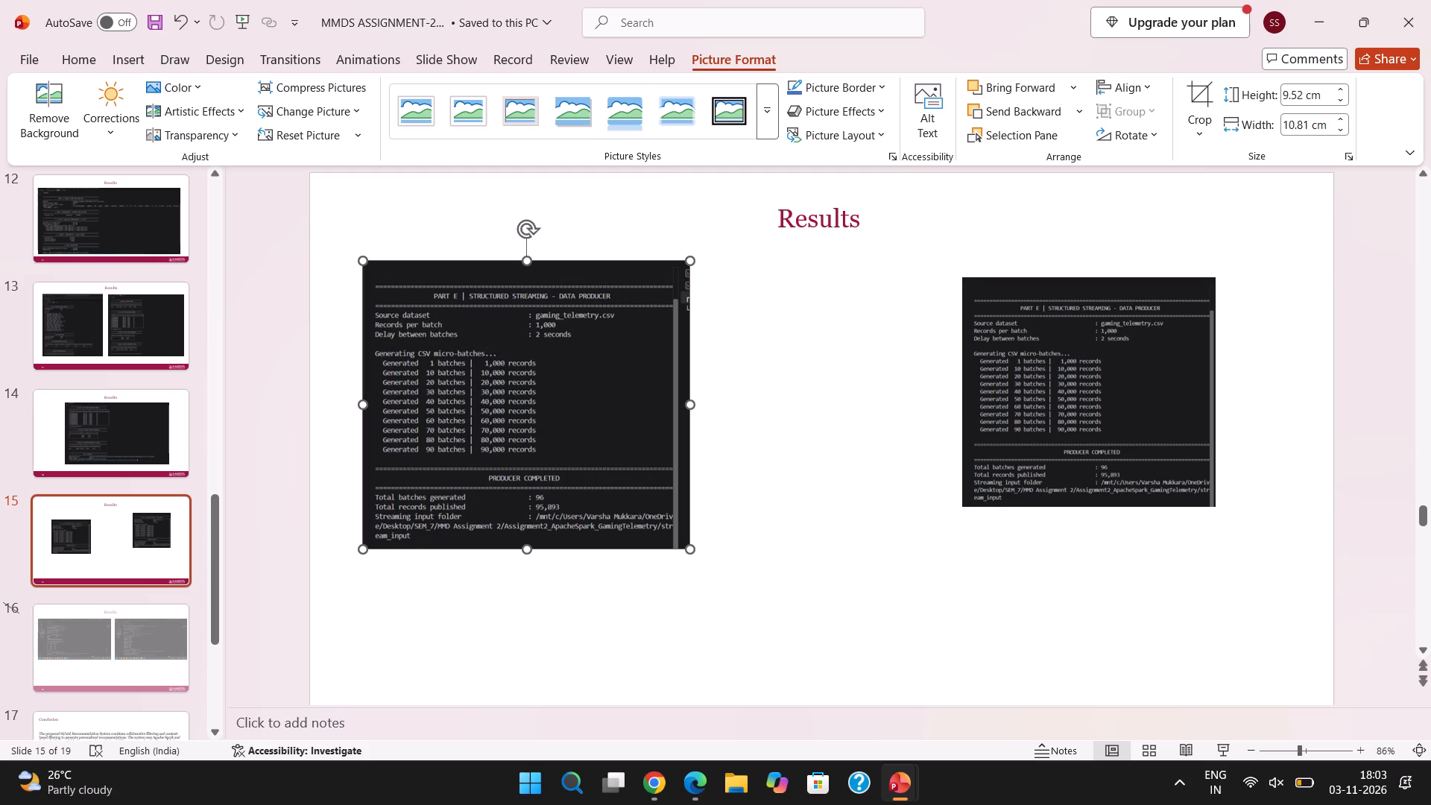
left_click_drag(692, 546, 699, 599)
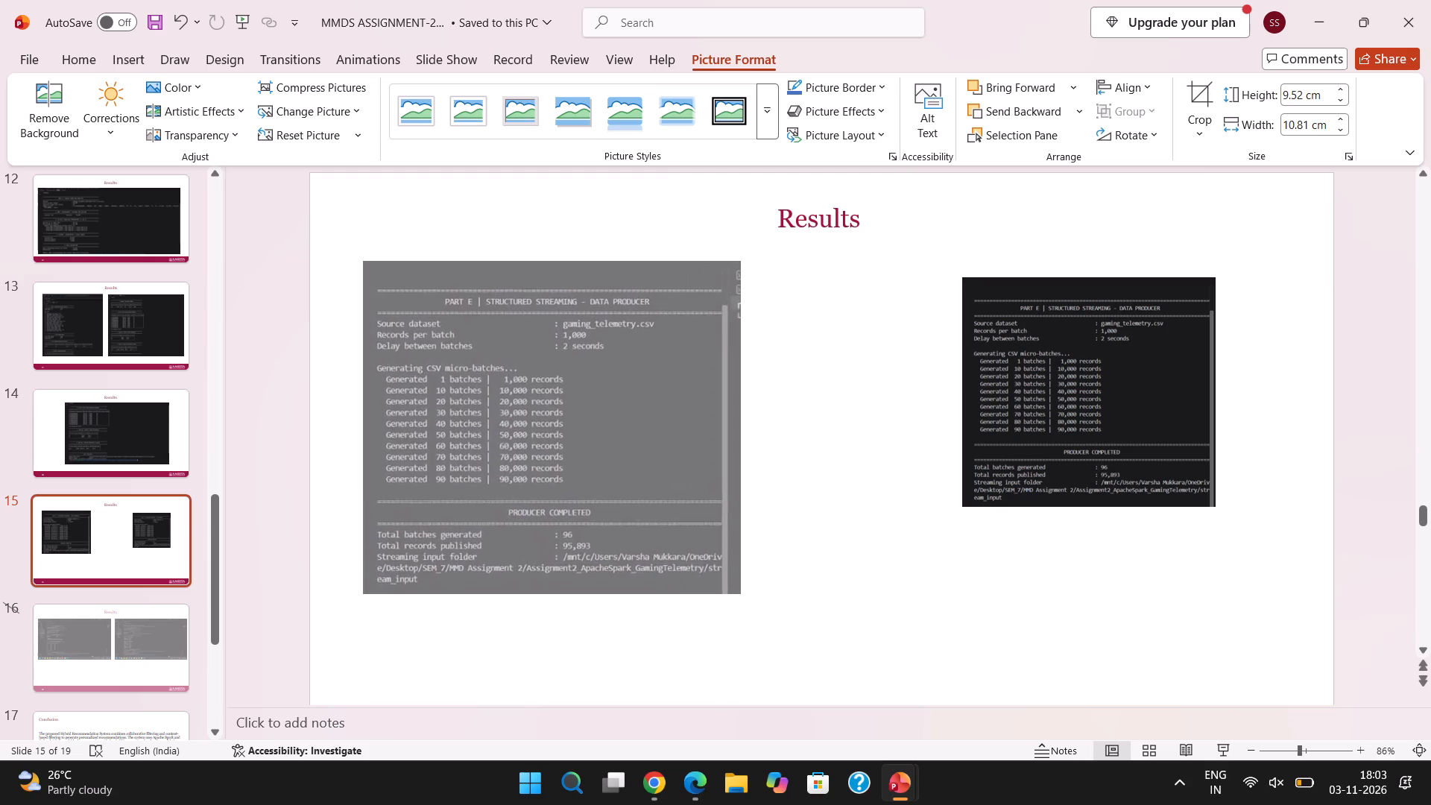
left_click_drag(699, 599, 700, 616)
Move the right screenshot on slide 15 closer to the left one and enlarge it to match its top and bottom edges.
left_click(1107, 410)
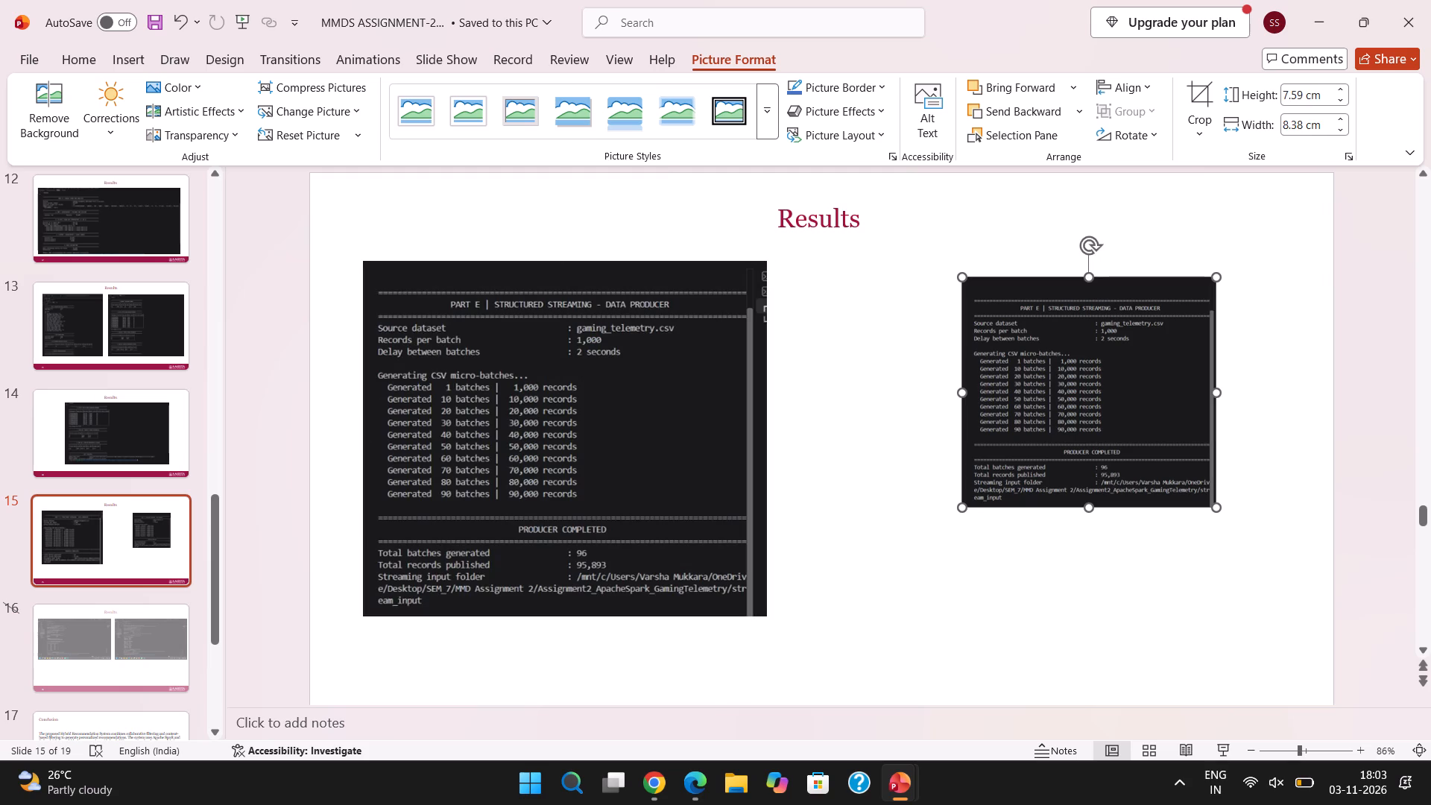
left_click_drag(1010, 335, 924, 384)
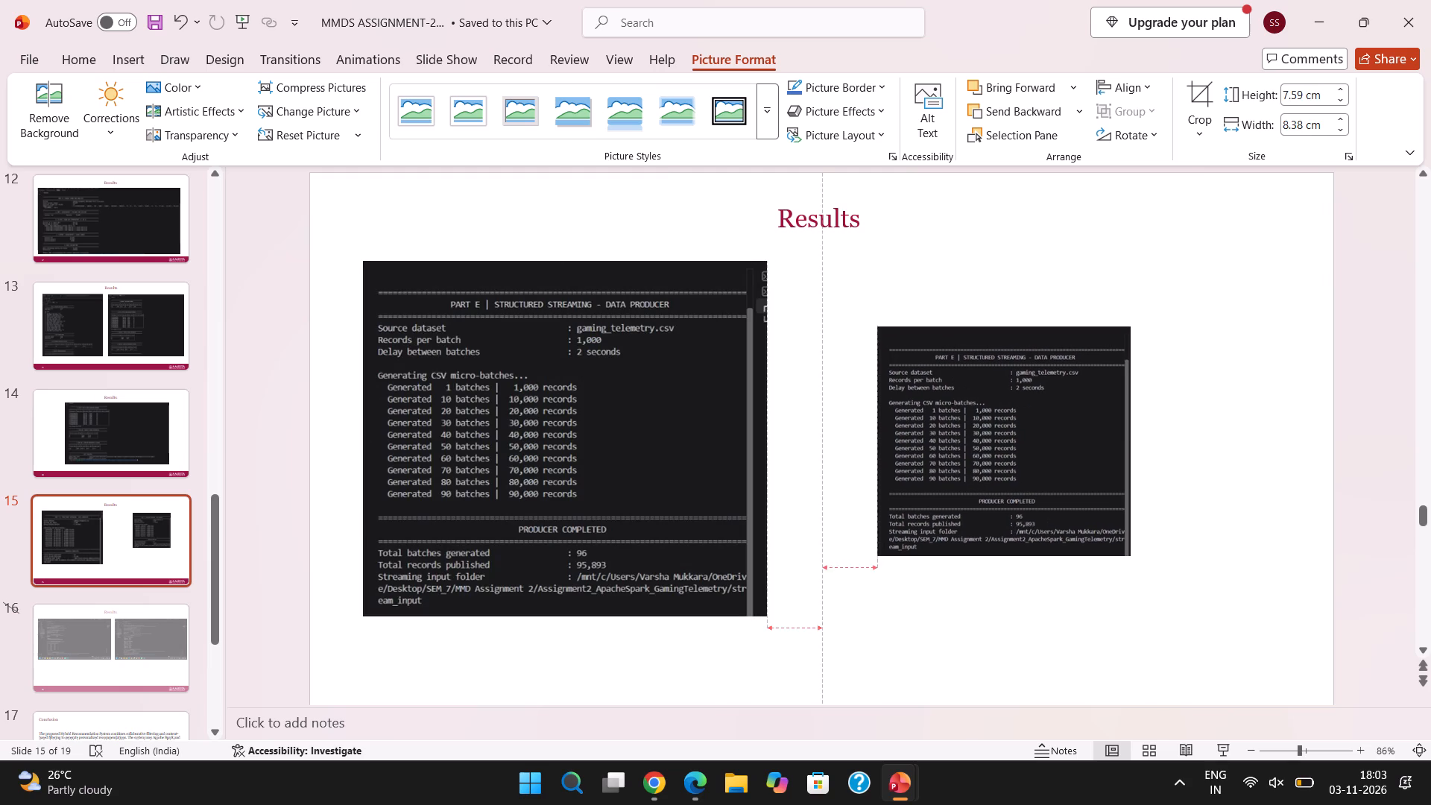
left_click_drag(924, 384, 923, 384)
left_click_drag(880, 327, 830, 280)
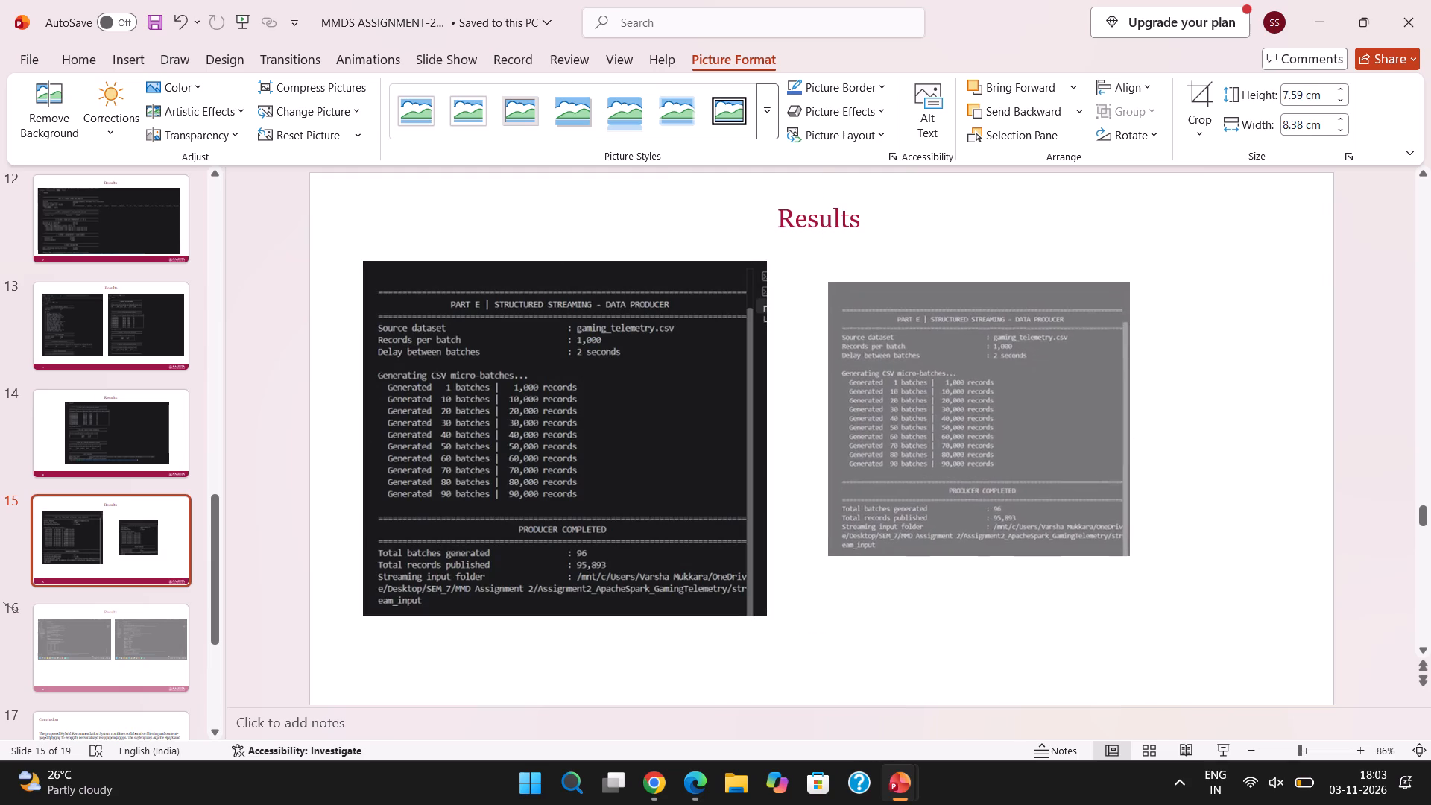
left_click_drag(830, 280, 806, 270)
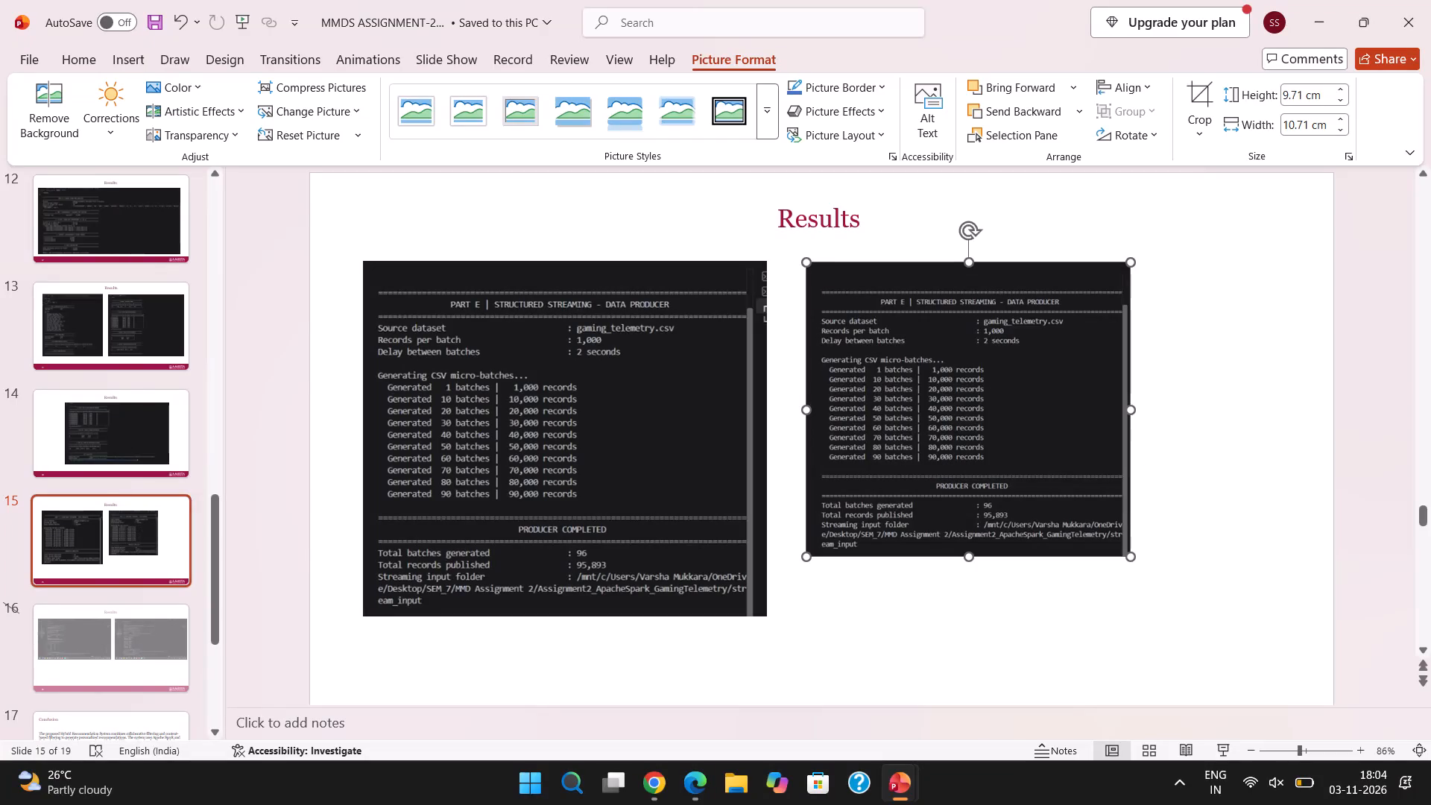
left_click_drag(1132, 558, 1169, 606)
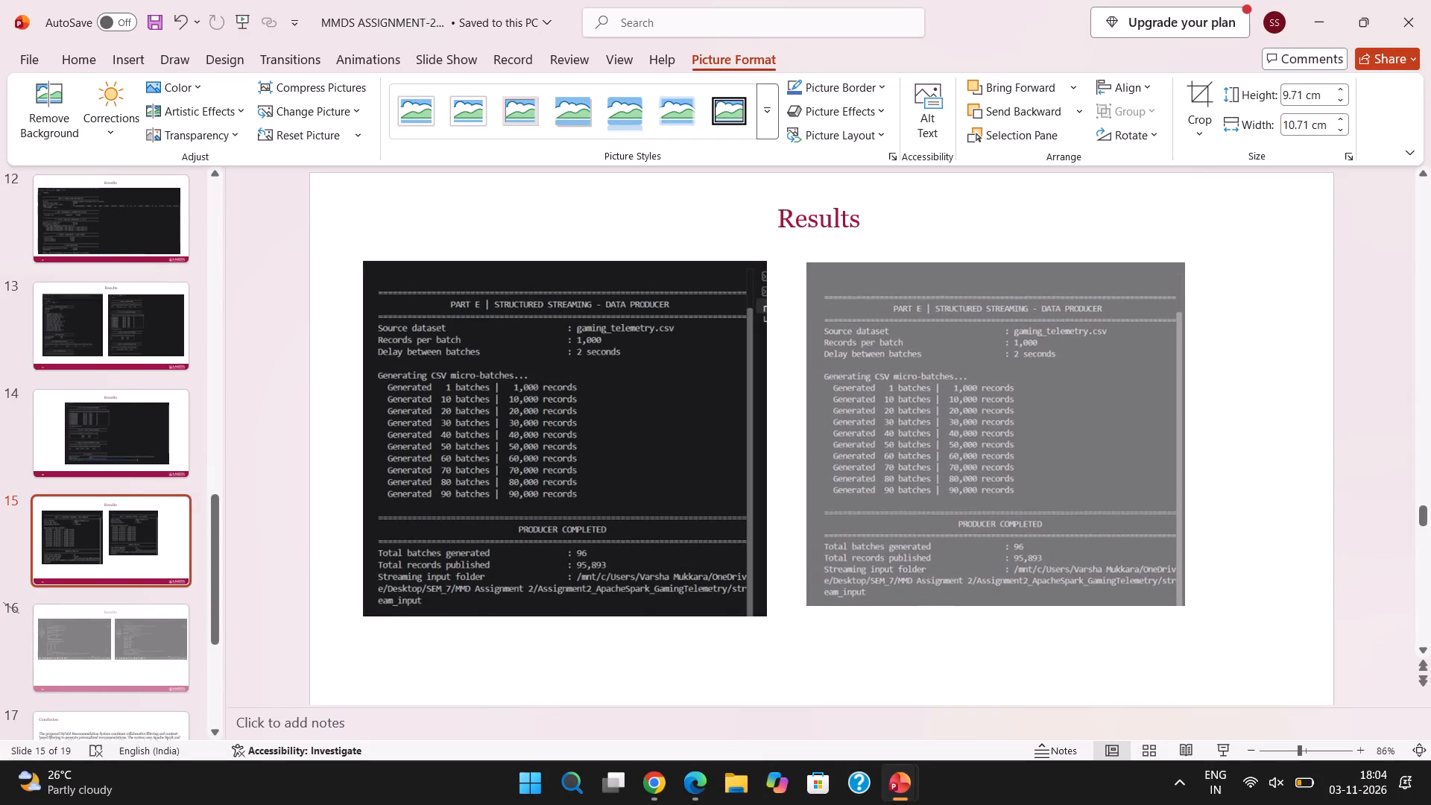
left_click_drag(1169, 606, 1171, 613)
left_click(1266, 386)
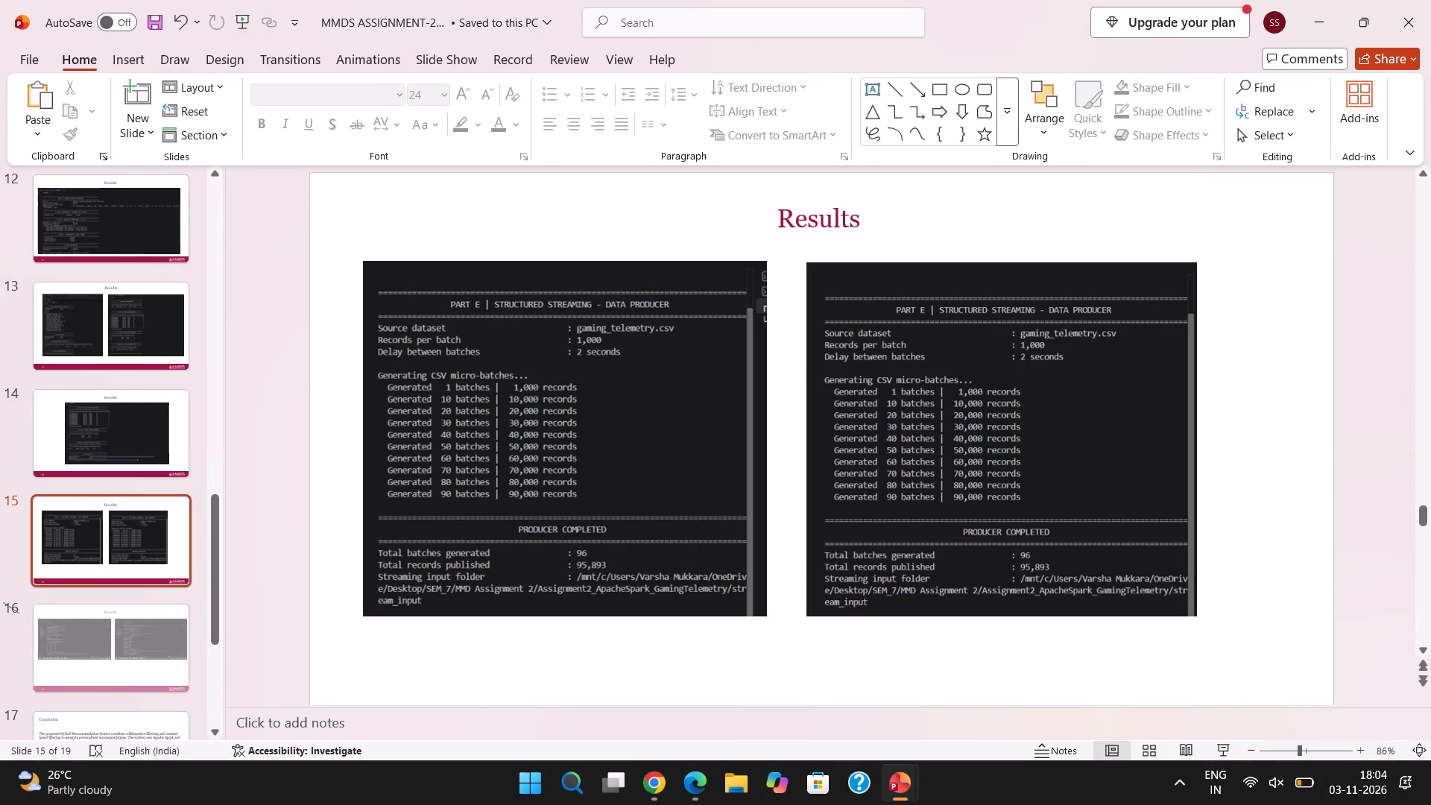
left_click(709, 664)
left_click(95, 628)
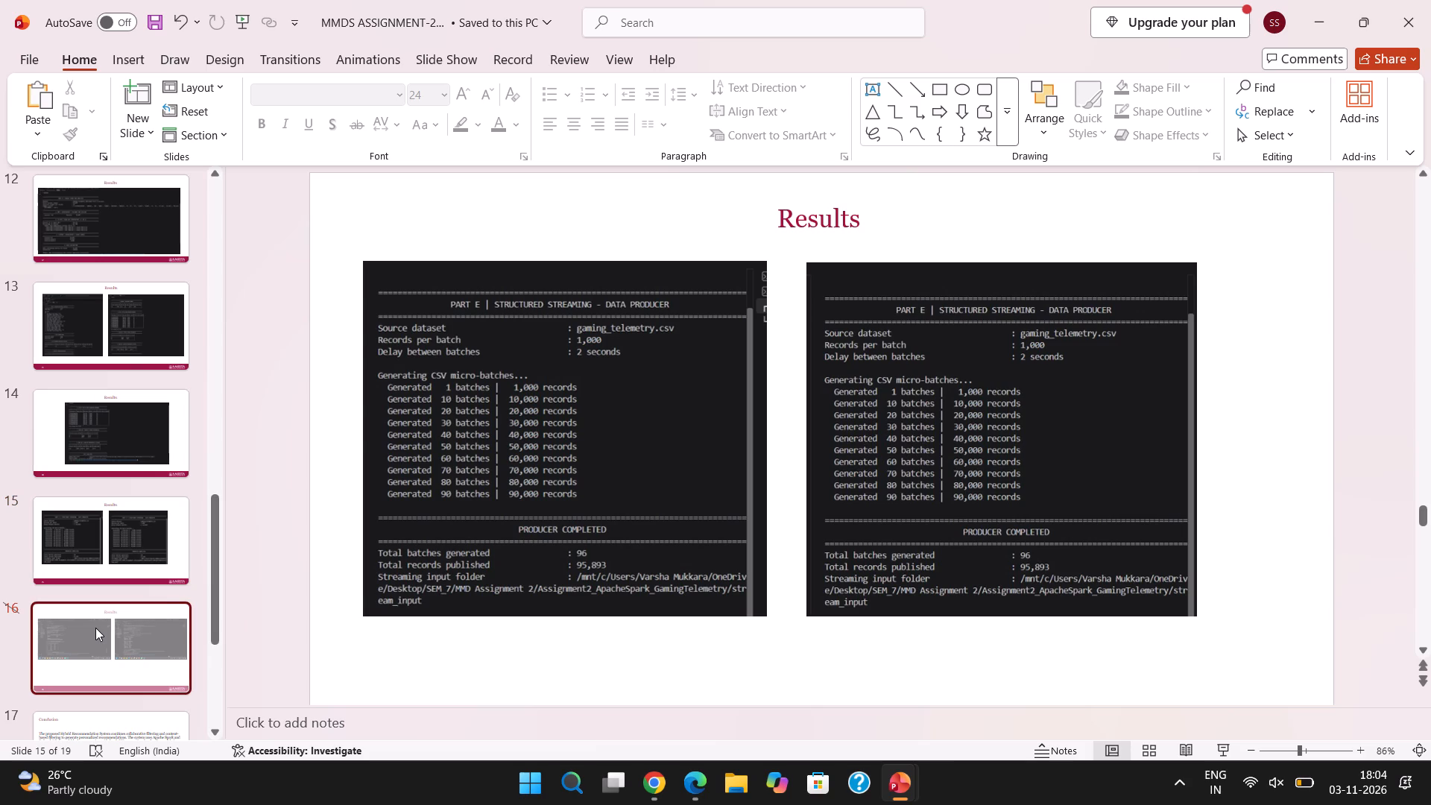
left_click(150, 510)
left_click(156, 409)
scroll(156, 409, "up", 1)
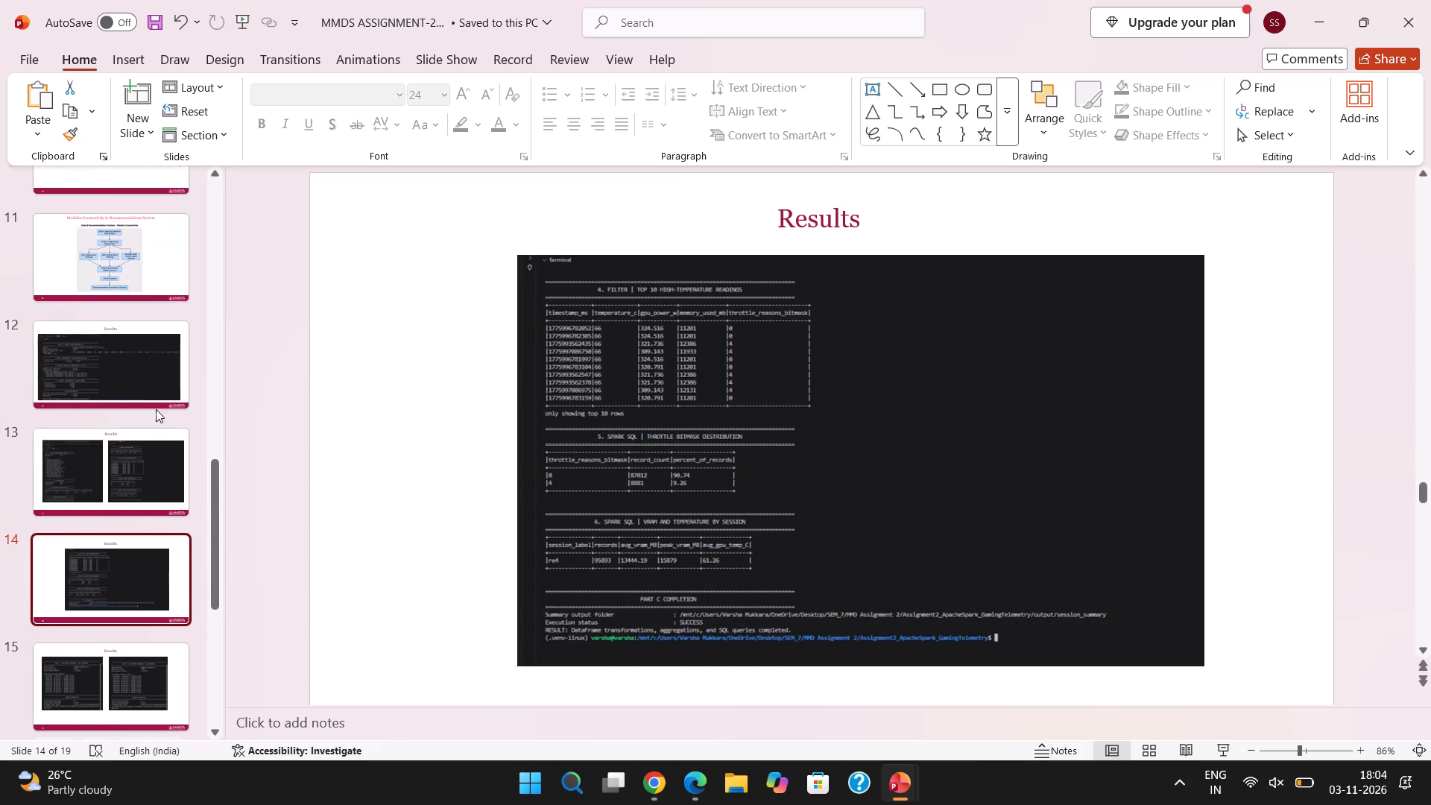
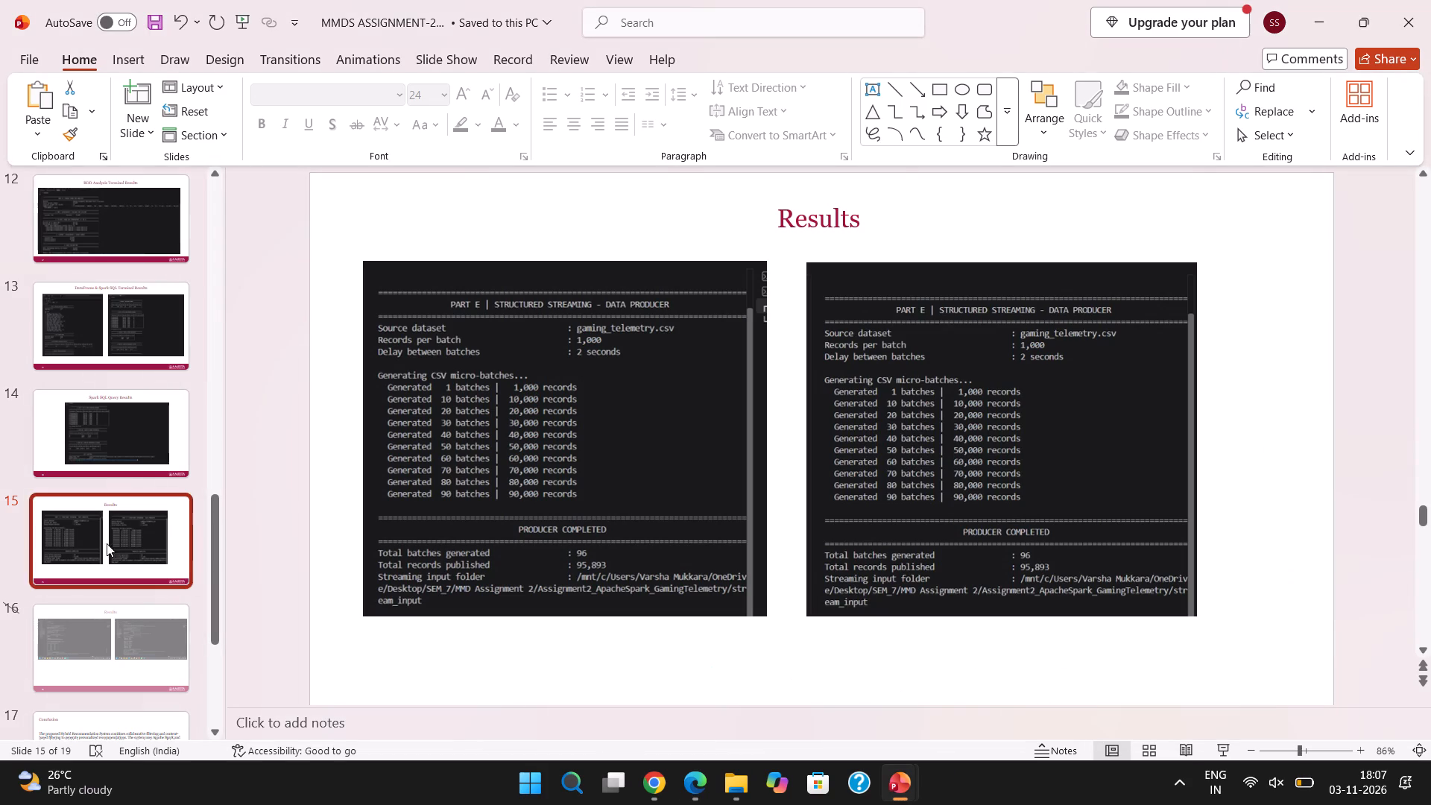
Replace the "Results" heading on slide 15 with ChatGPT's title "Structured Streaming Data Producer Results" and save the presentation.
left_click(839, 220)
key("ctrl+a")
key("ctrl+v")
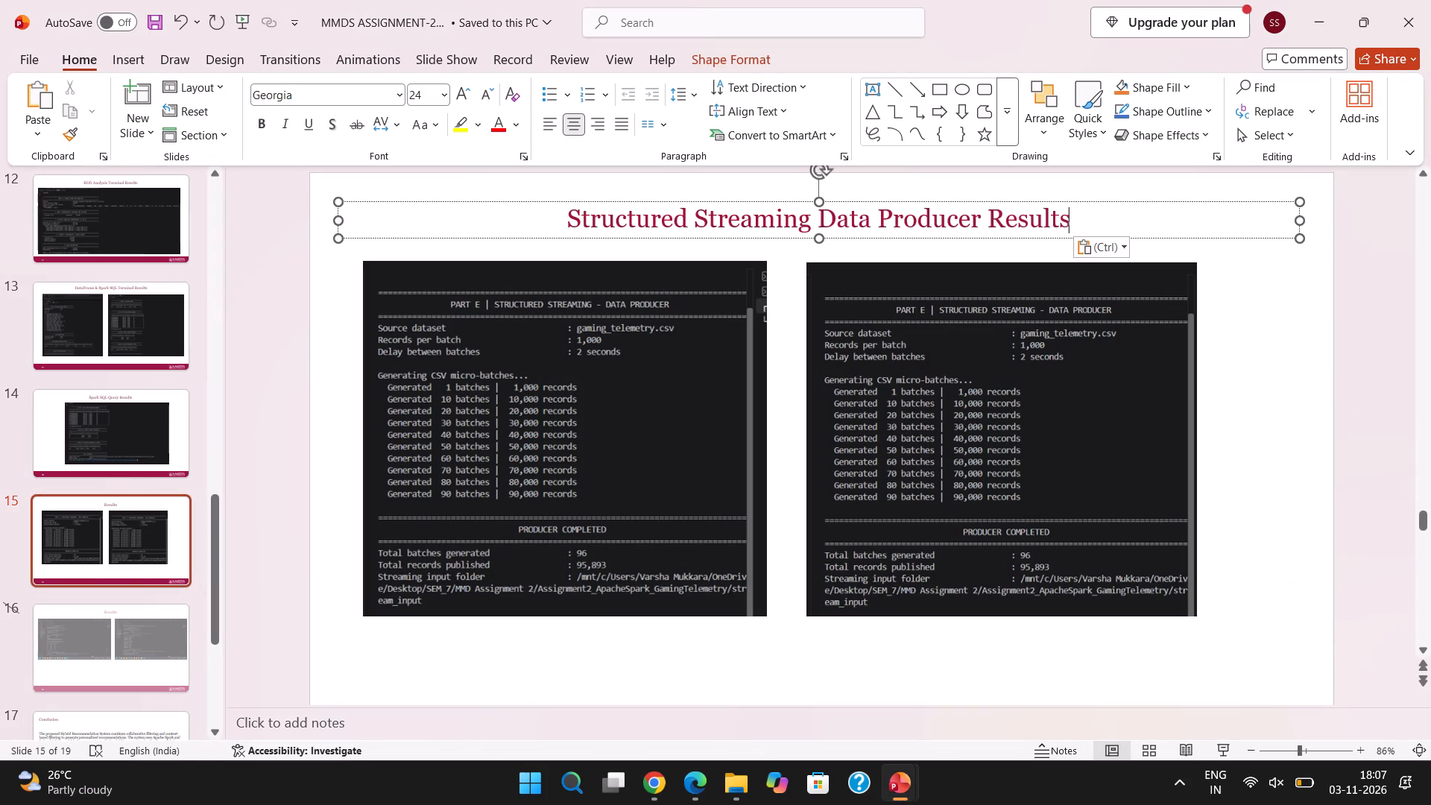
key("ctrl+s")
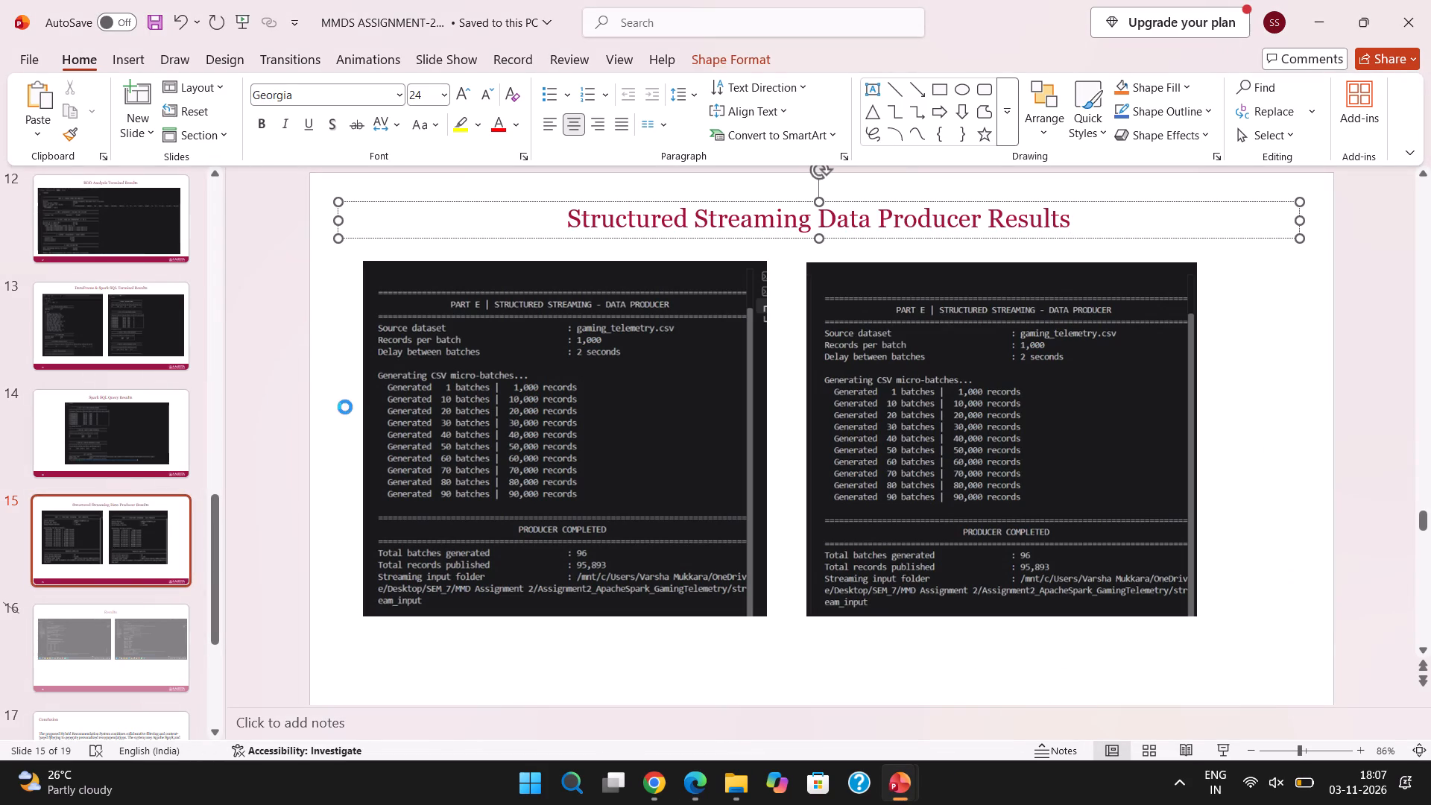
key("ctrl+s")
left_click(319, 415)
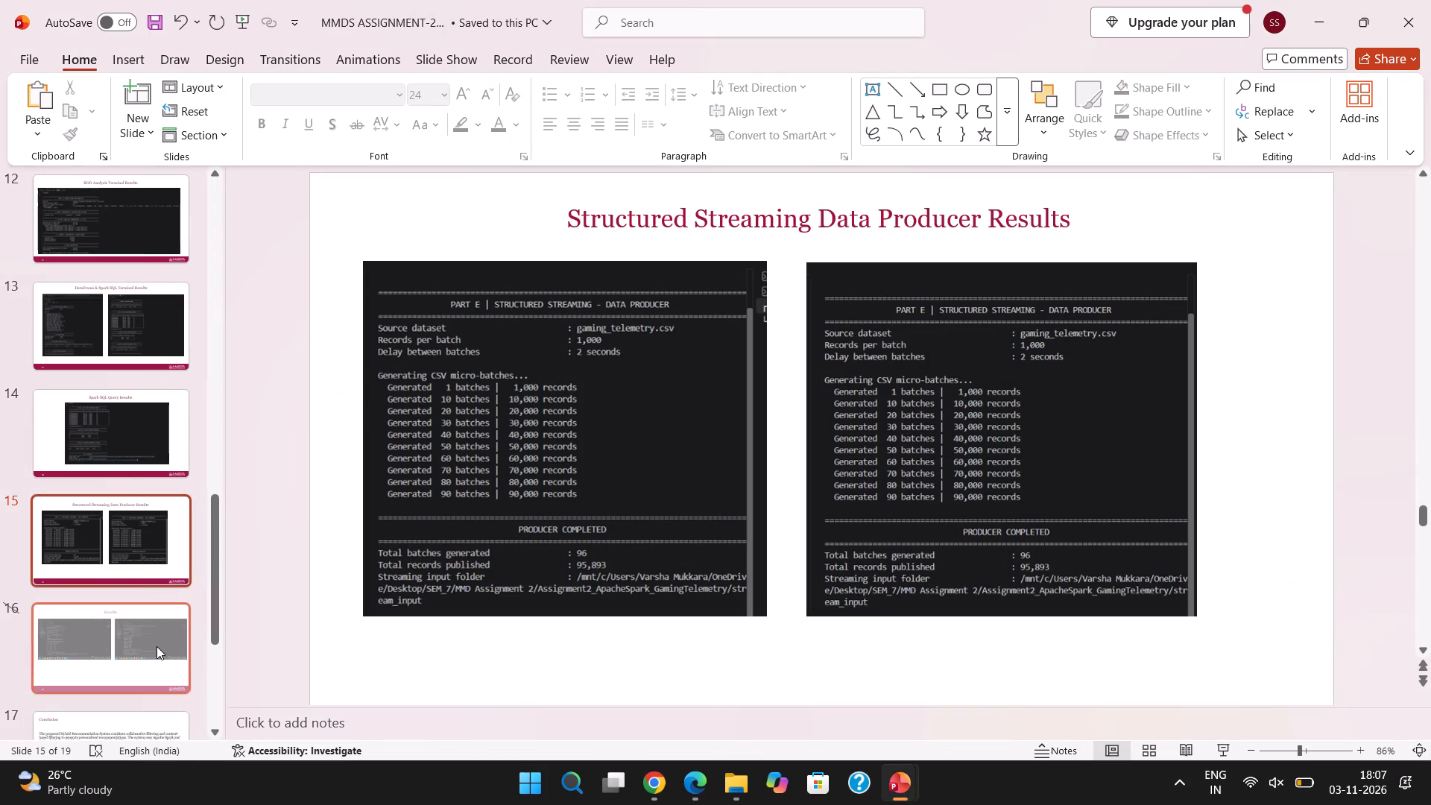
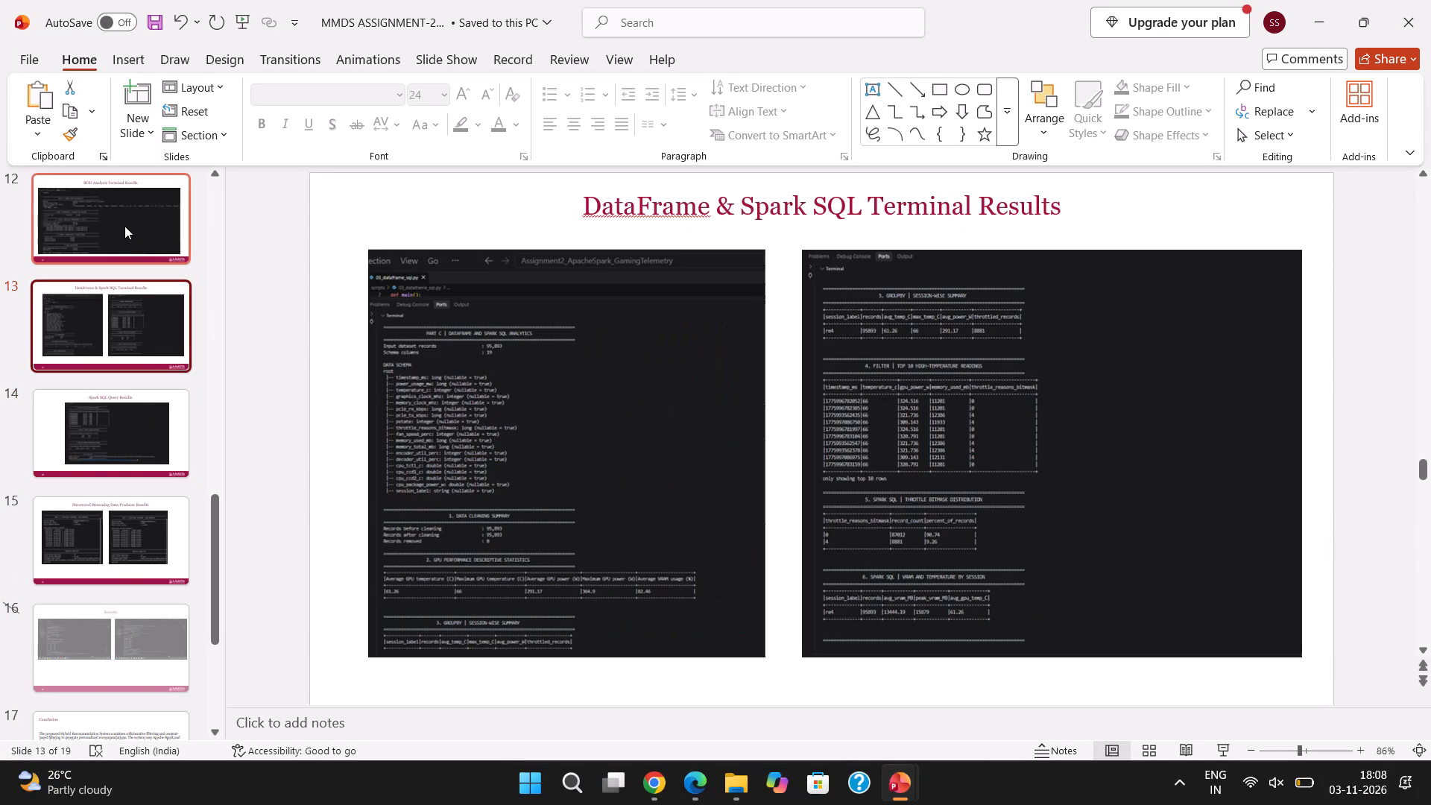
Review the retitled result slides 12 to 15, comparing their headings with the terminal screenshots they show.
left_click(124, 226)
scroll(124, 226, "up", 1)
left_click(115, 248)
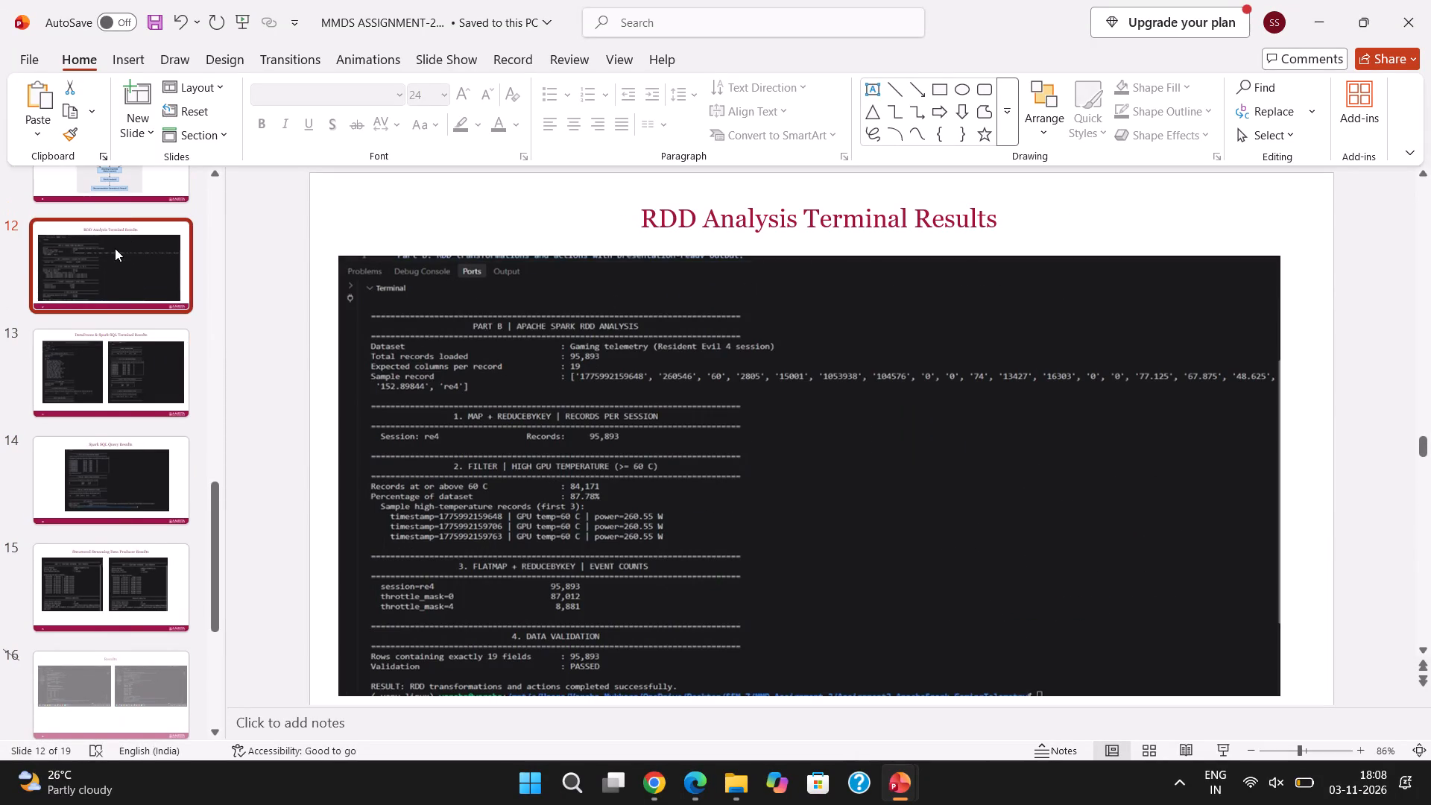
left_click(94, 373)
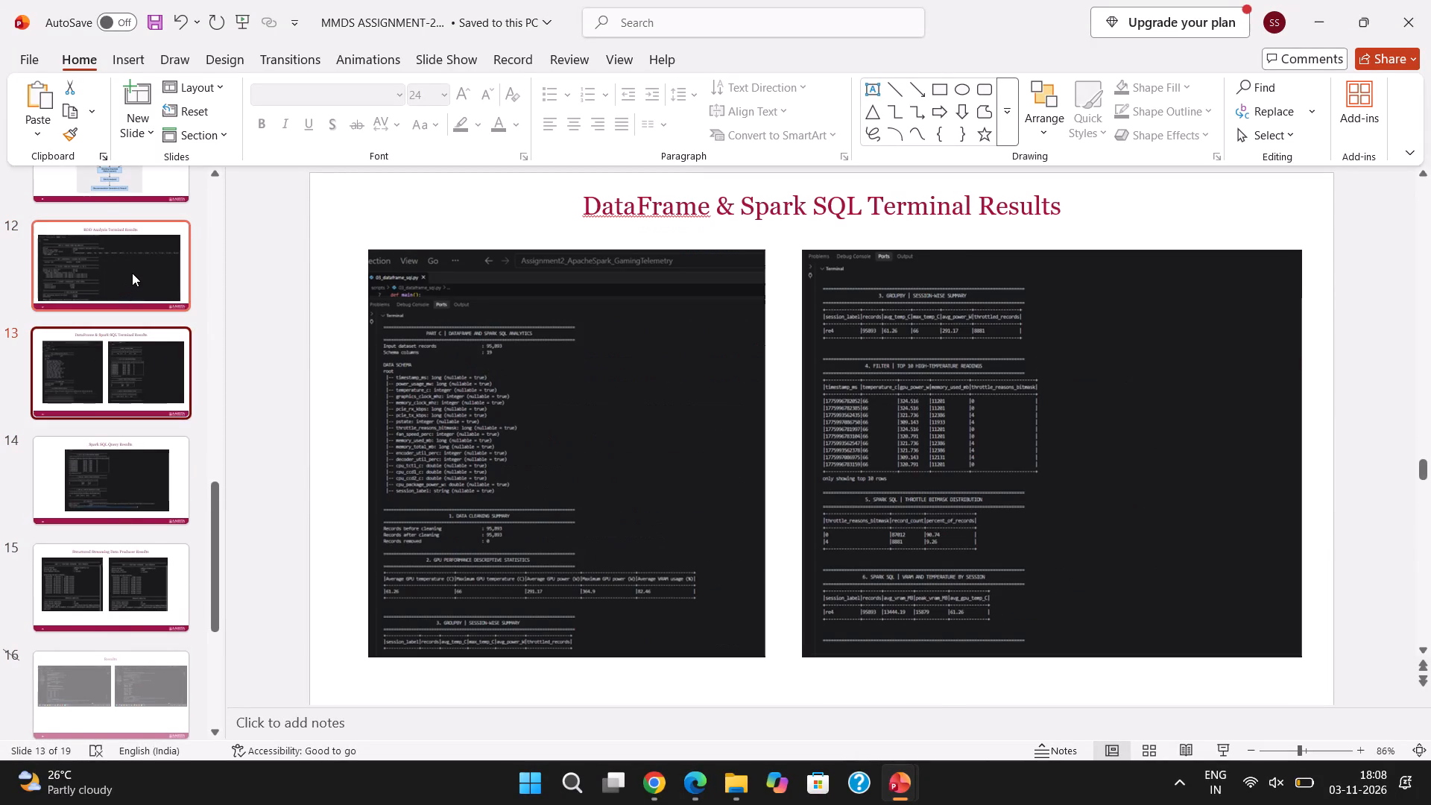
left_click(132, 273)
left_click(142, 362)
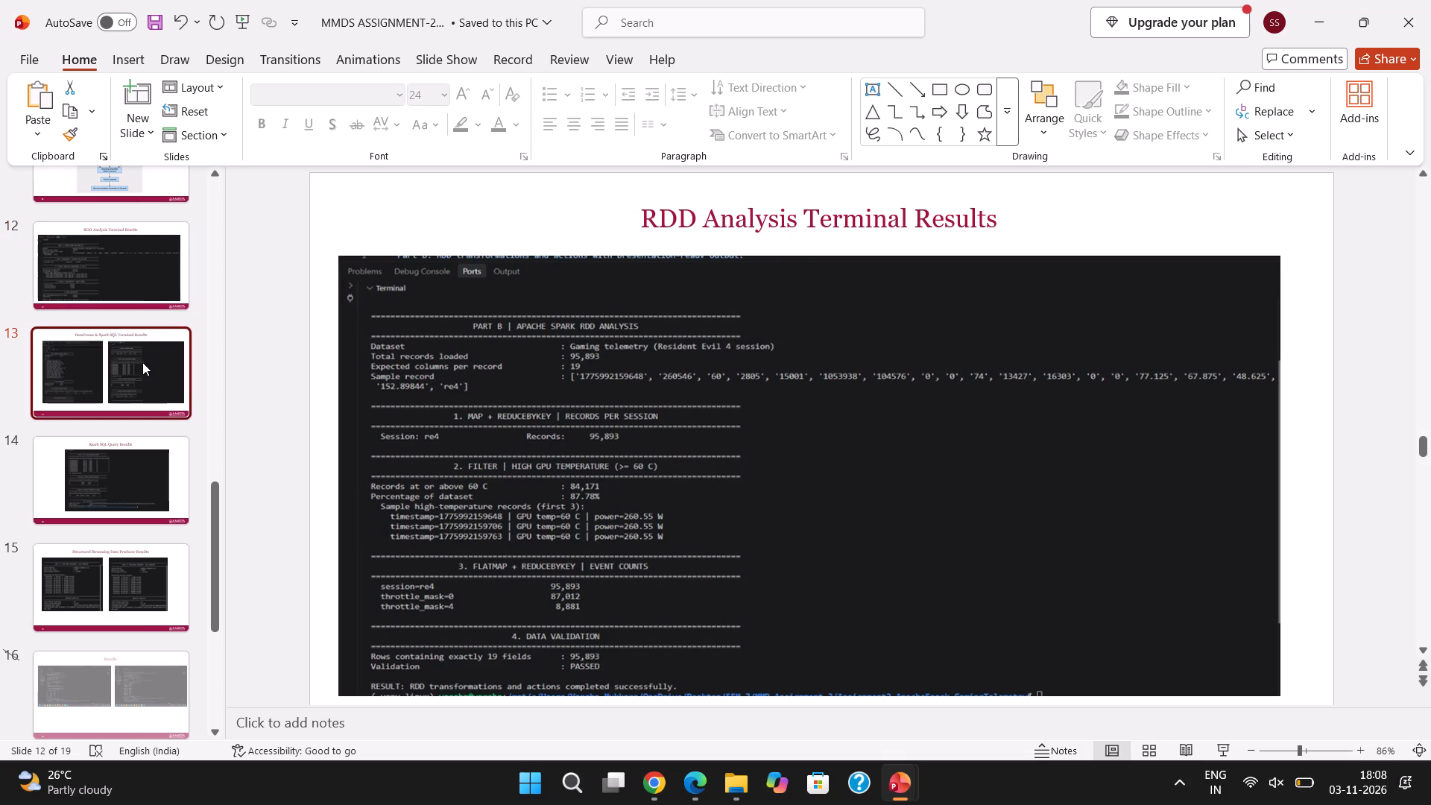
left_click(110, 377)
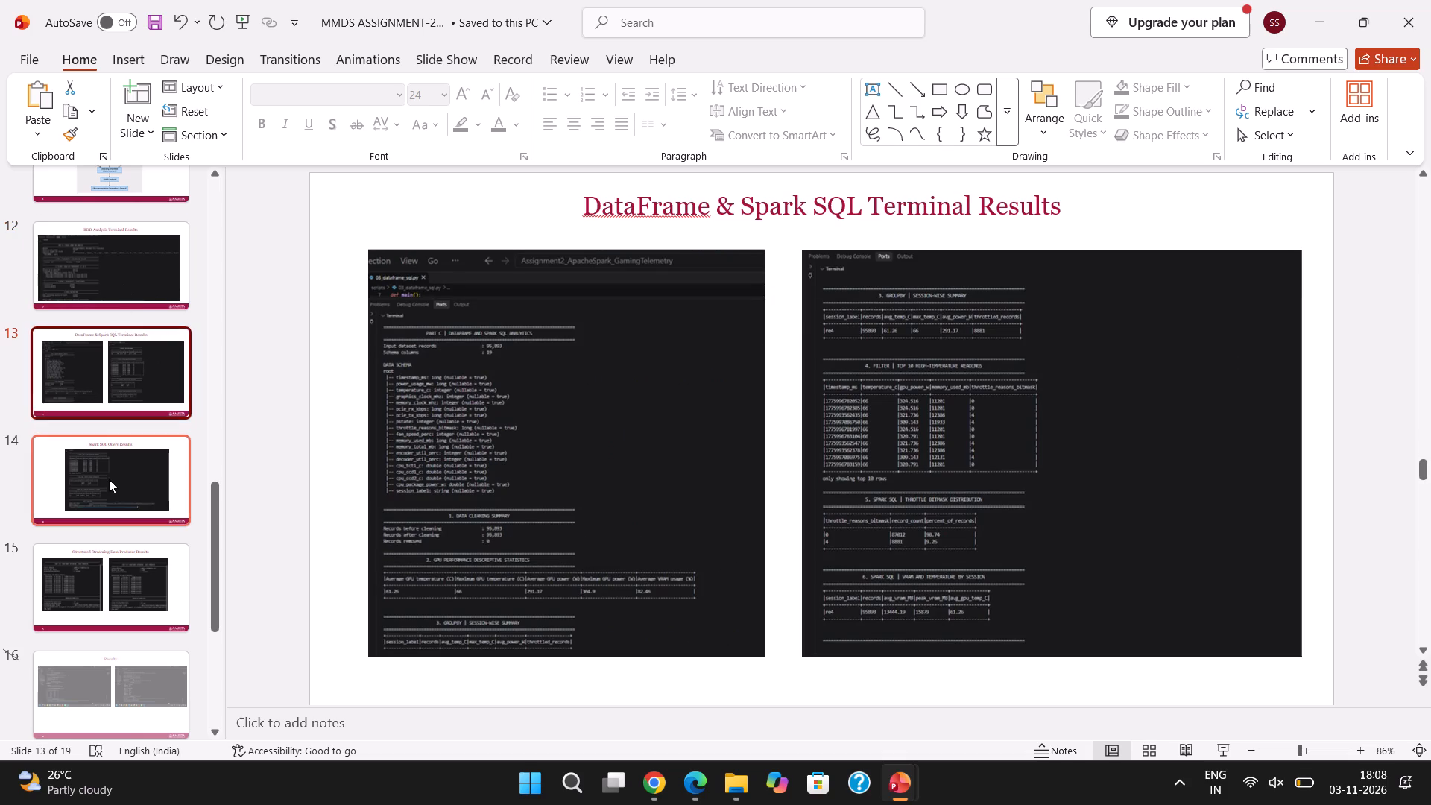
left_click(109, 479)
left_click(111, 569)
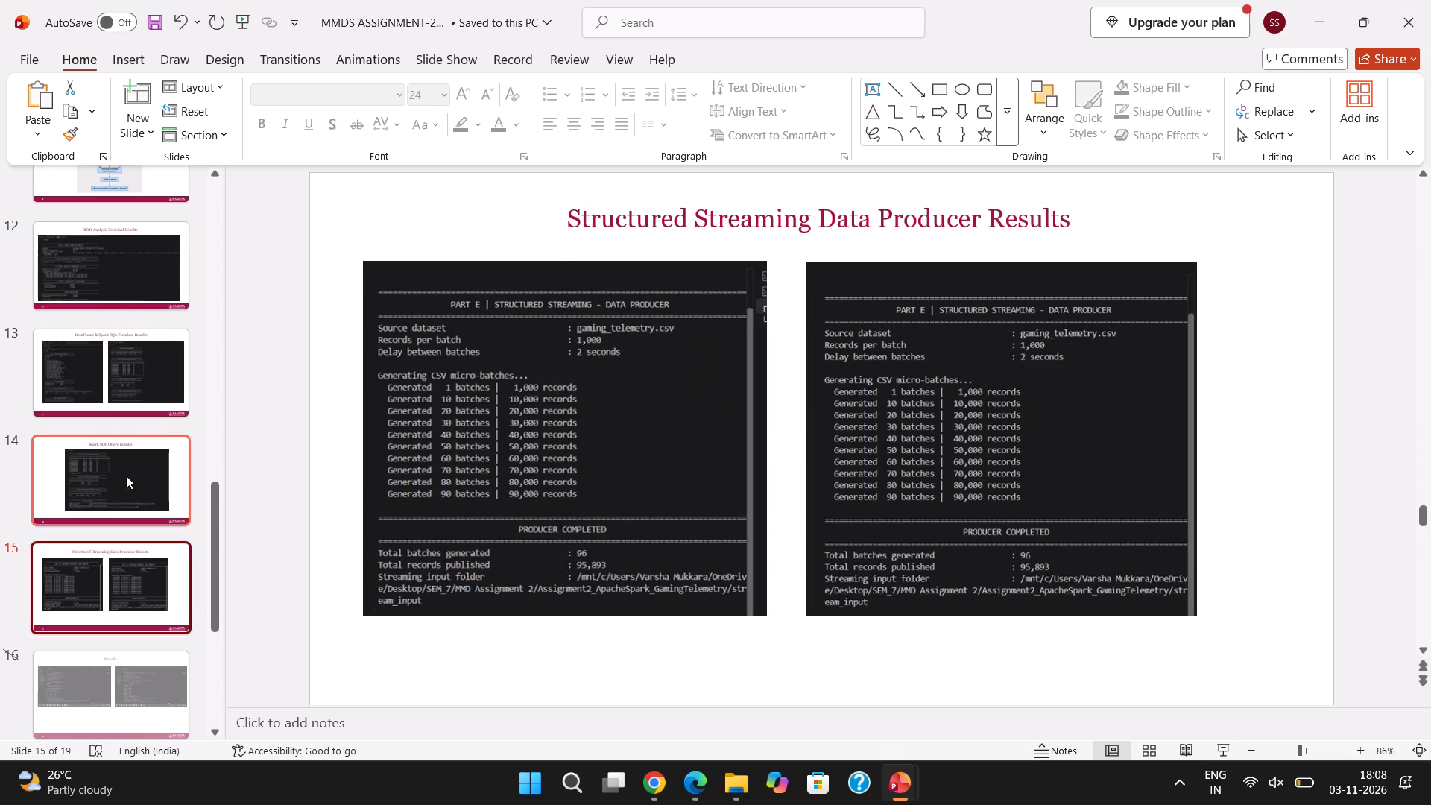
left_click(131, 452)
left_click(151, 382)
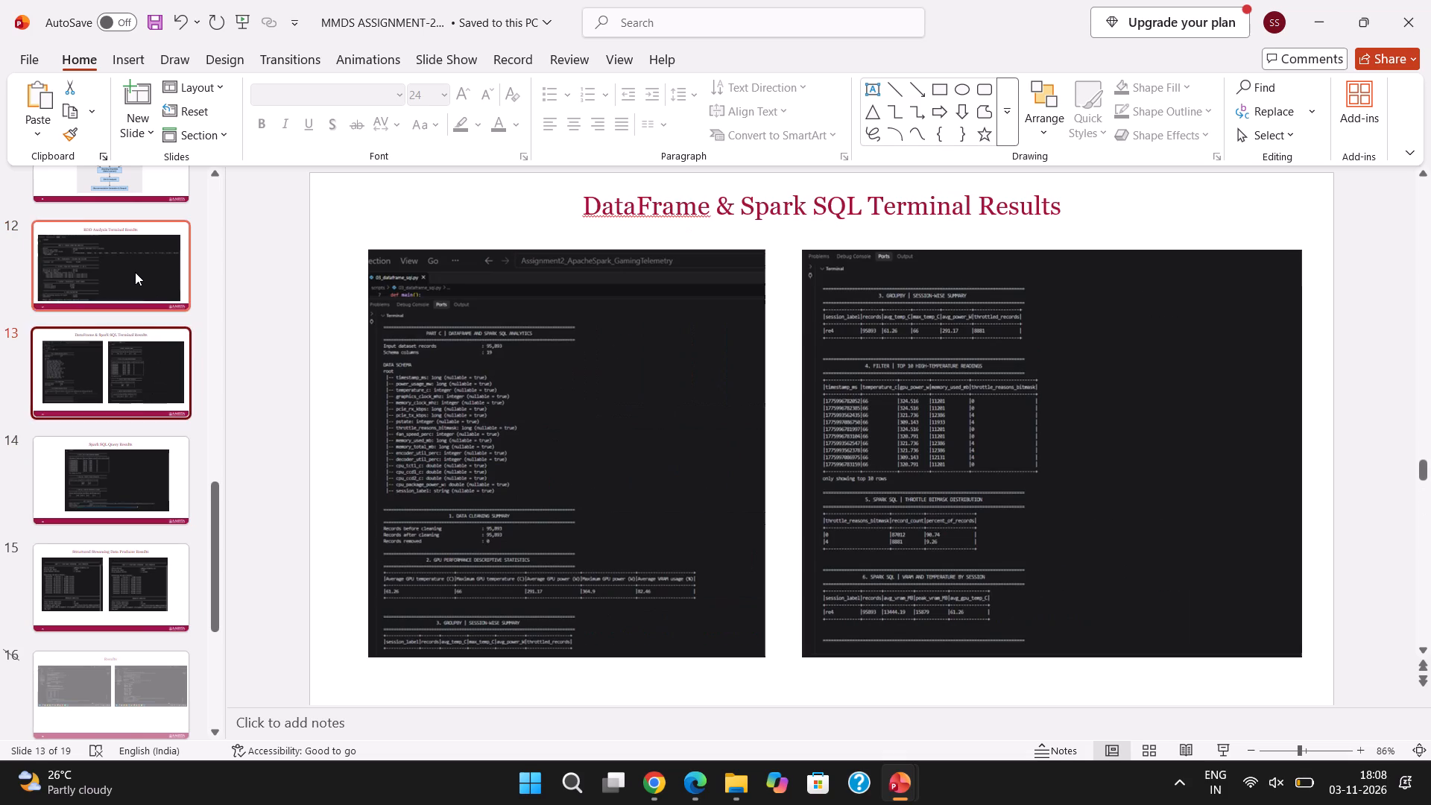
left_click(135, 271)
left_click(120, 356)
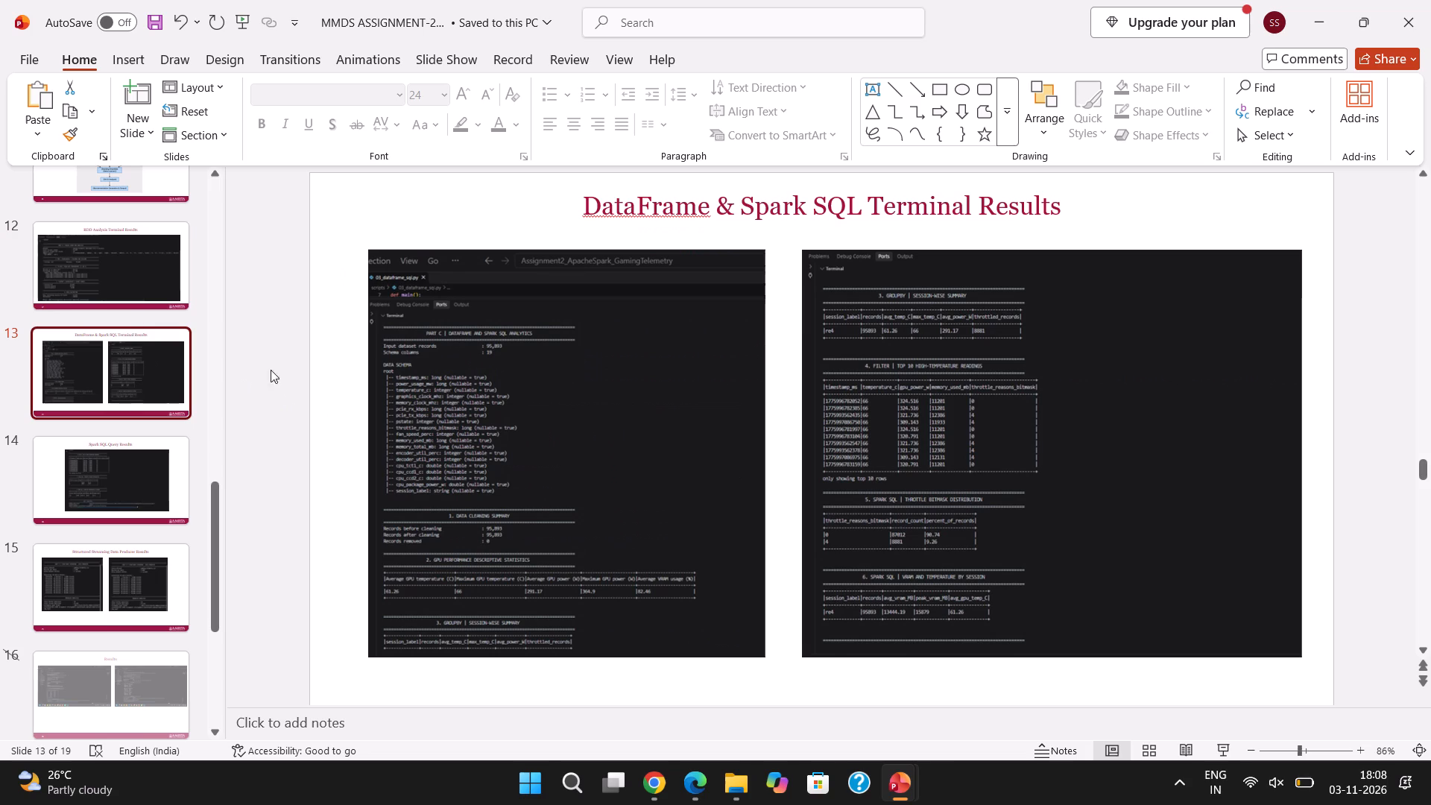
left_click(60, 365)
left_click(89, 467)
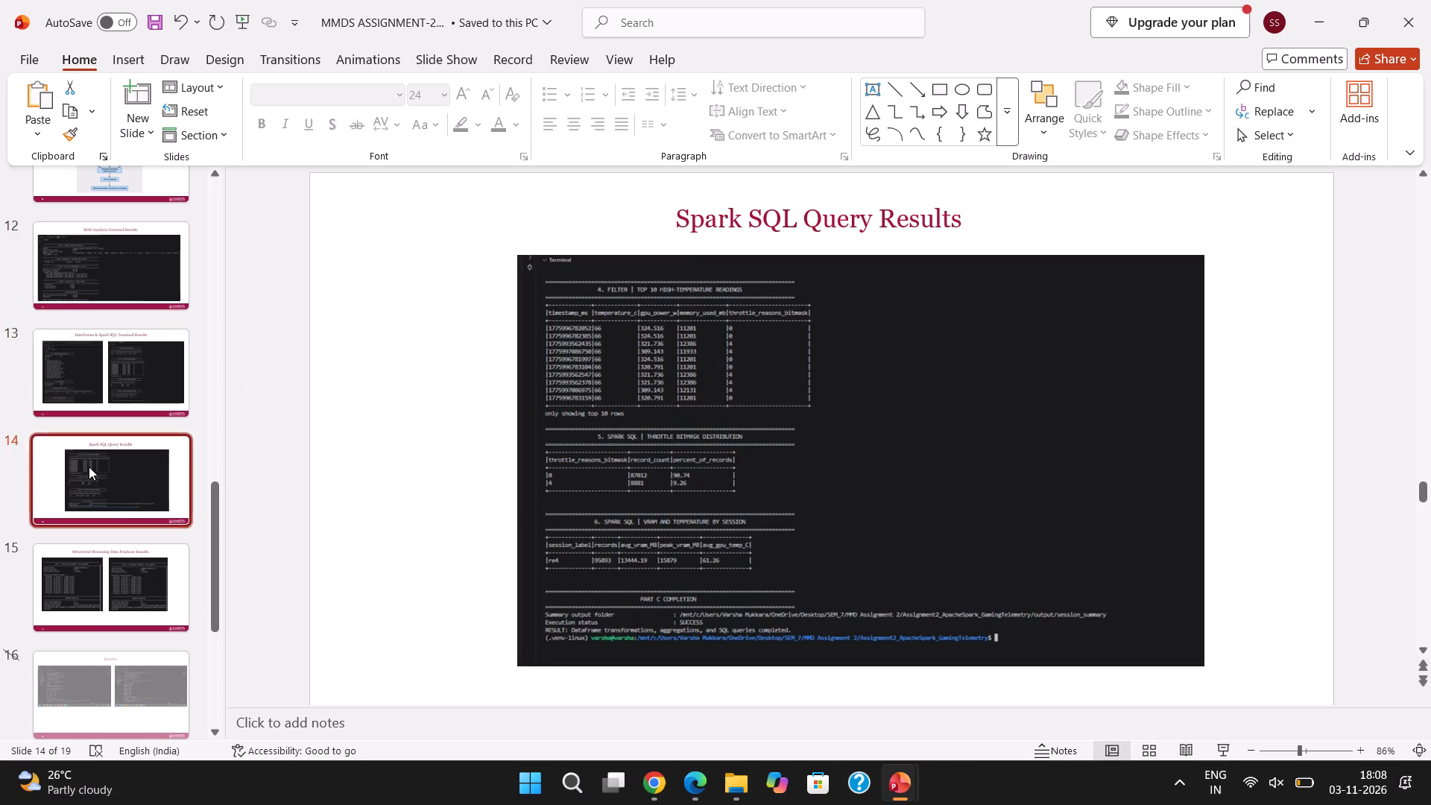
left_click(107, 562)
left_click(118, 492)
left_click(136, 364)
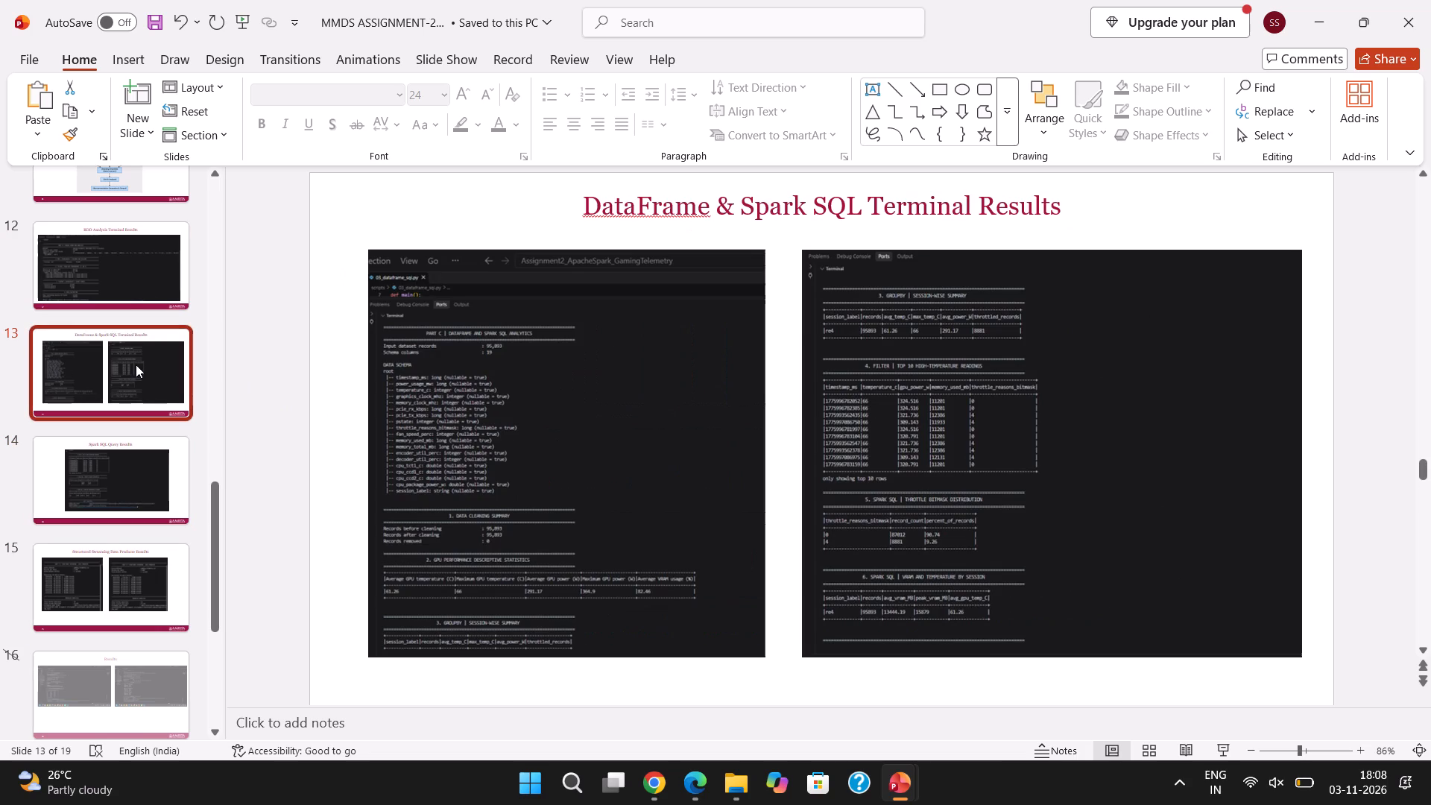
left_click(123, 290)
left_click(124, 411)
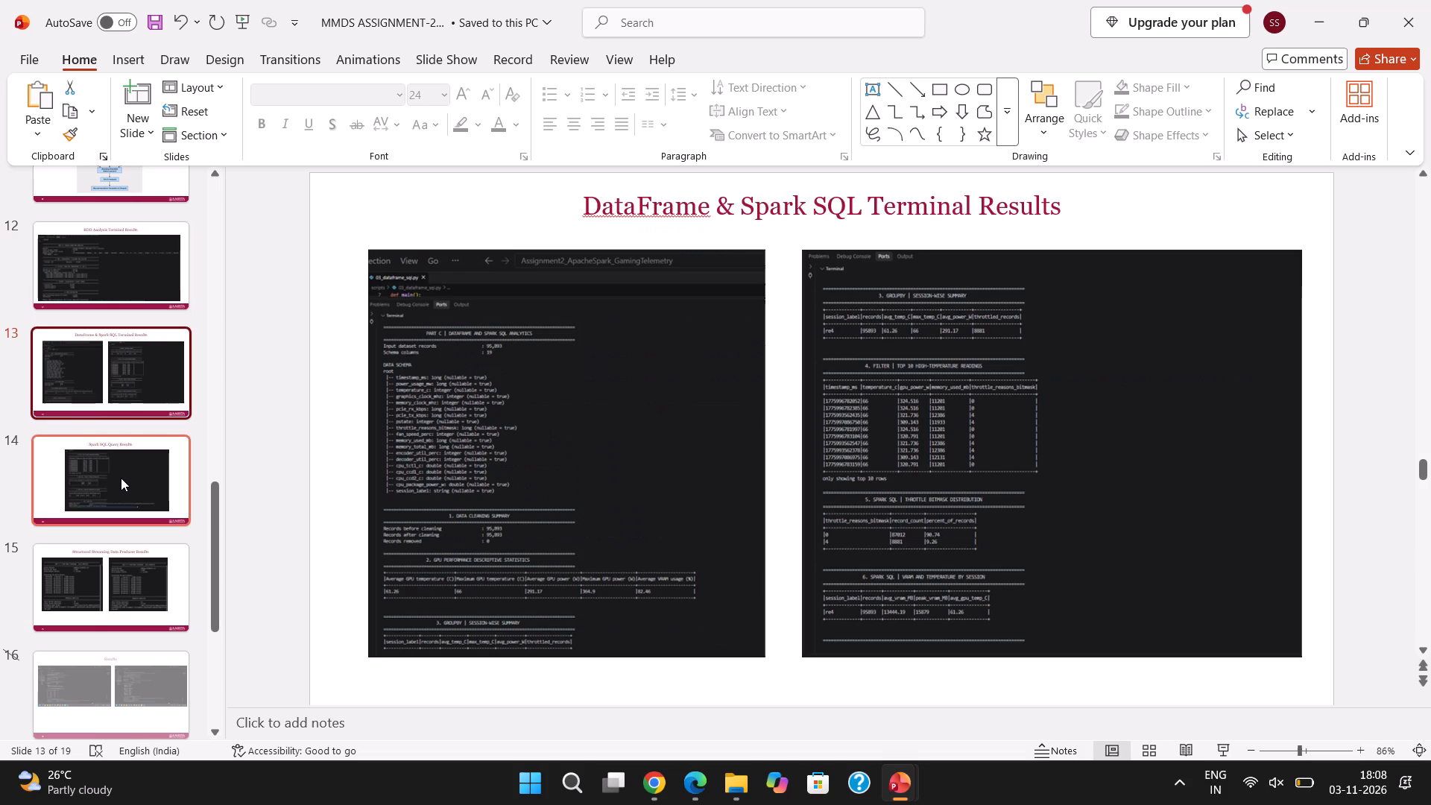
left_click(121, 478)
left_click(117, 555)
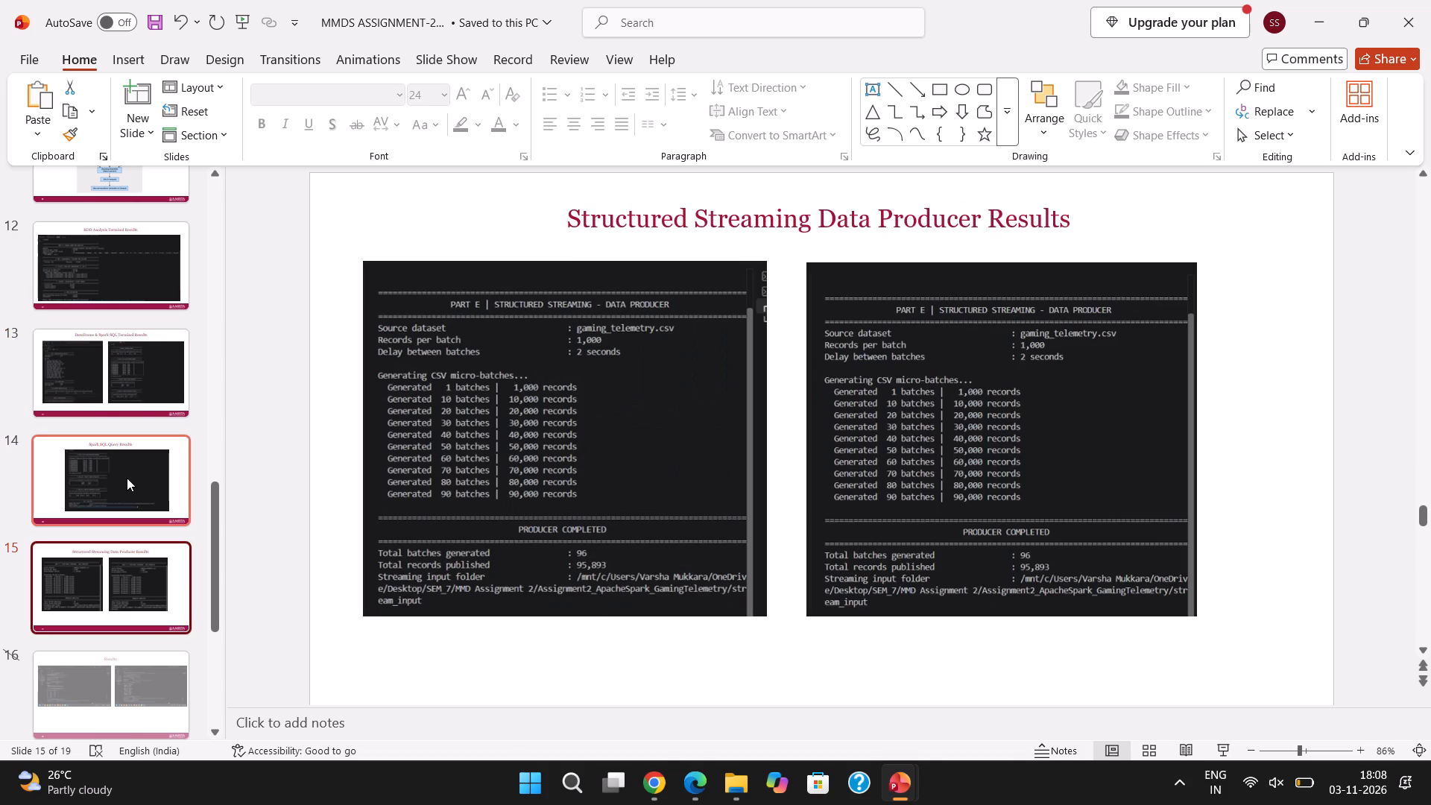
Save the presentation.
key("ctrl+s")
key("ctrl+s")
key("ctrl+s")
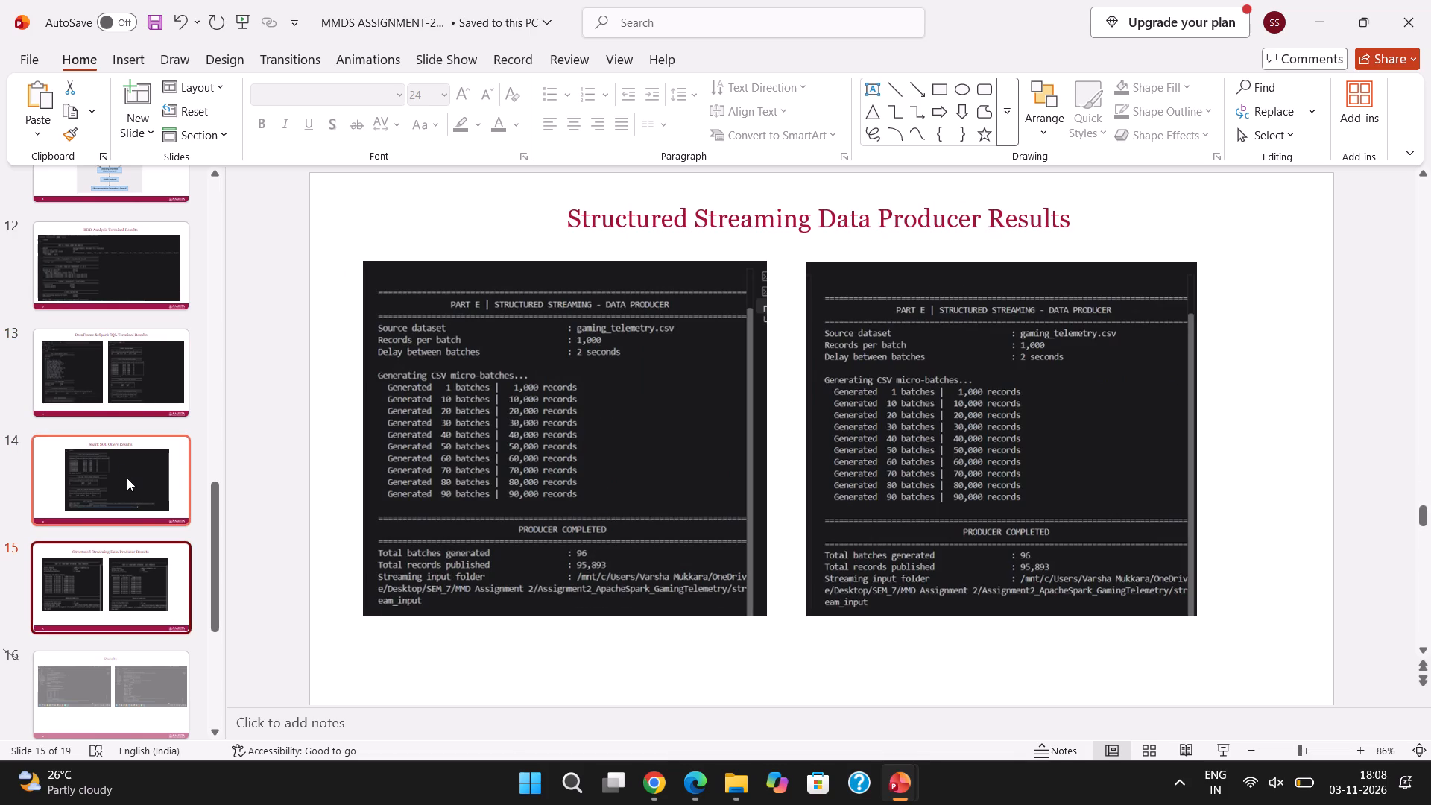
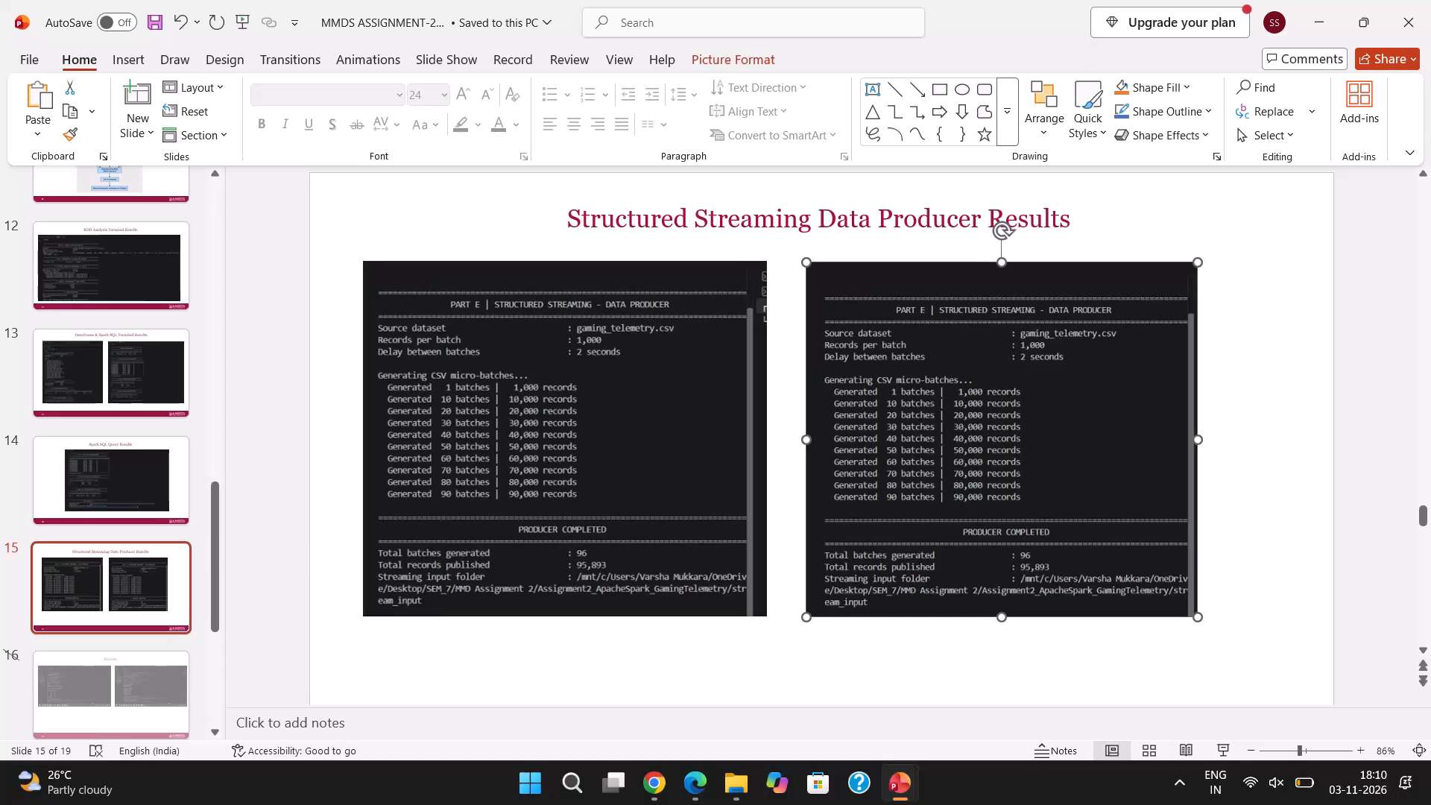
Delete the duplicate data producer terminal screenshot from slide 15.
key("Delete")
Enlarge the remaining data producer screenshot on slide 15 and centre it beneath the slide title.
left_click(585, 467)
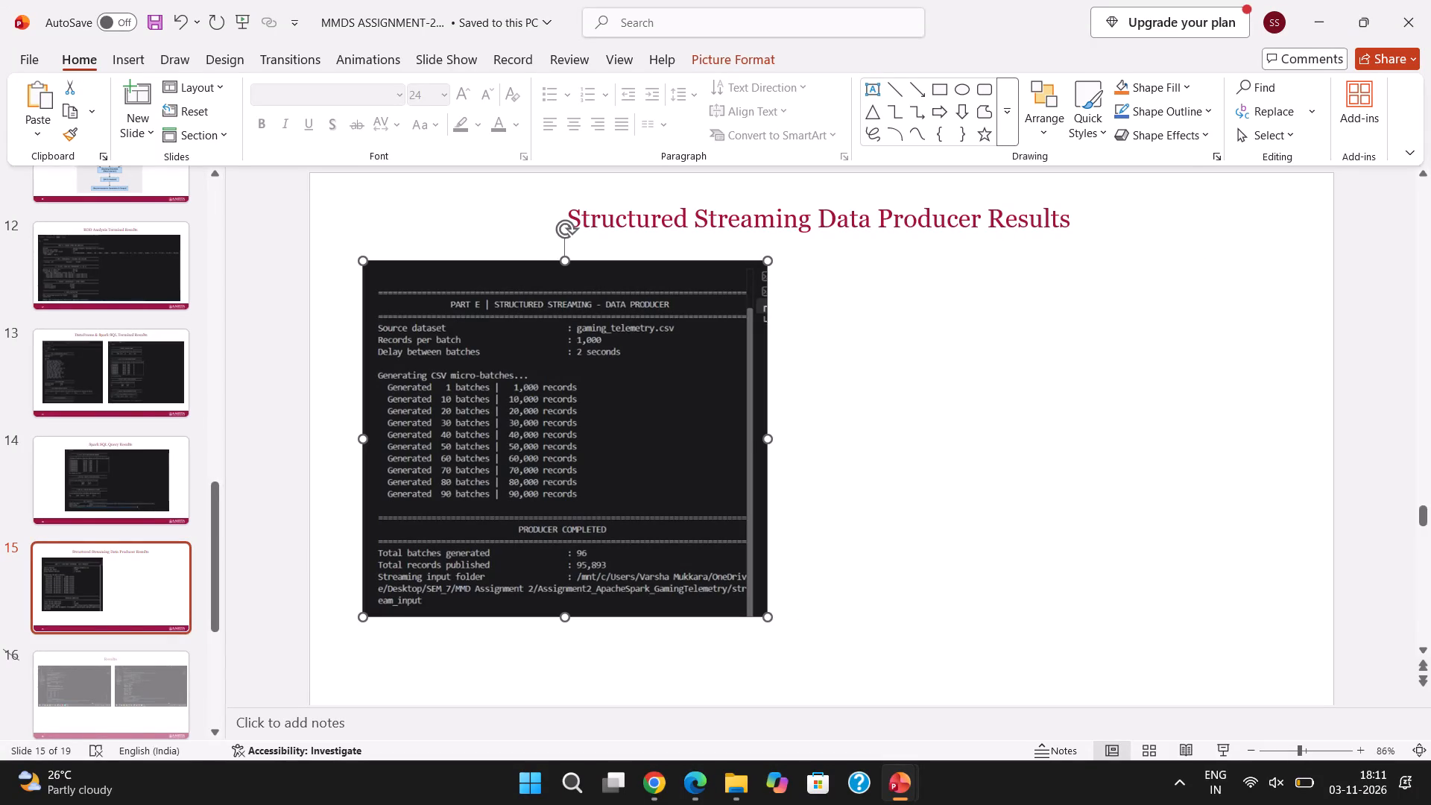
left_click_drag(767, 614, 847, 625)
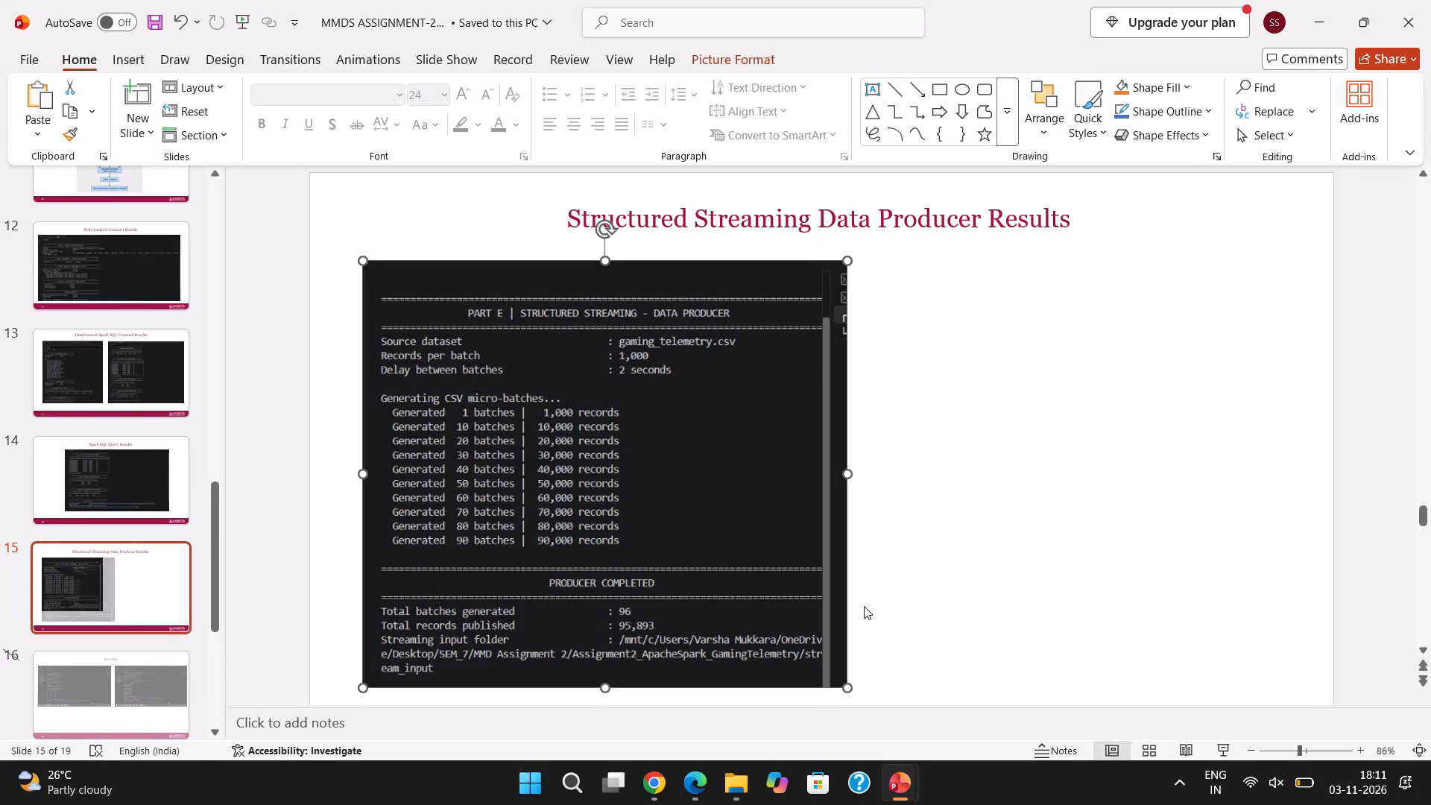
left_click_drag(794, 503, 996, 492)
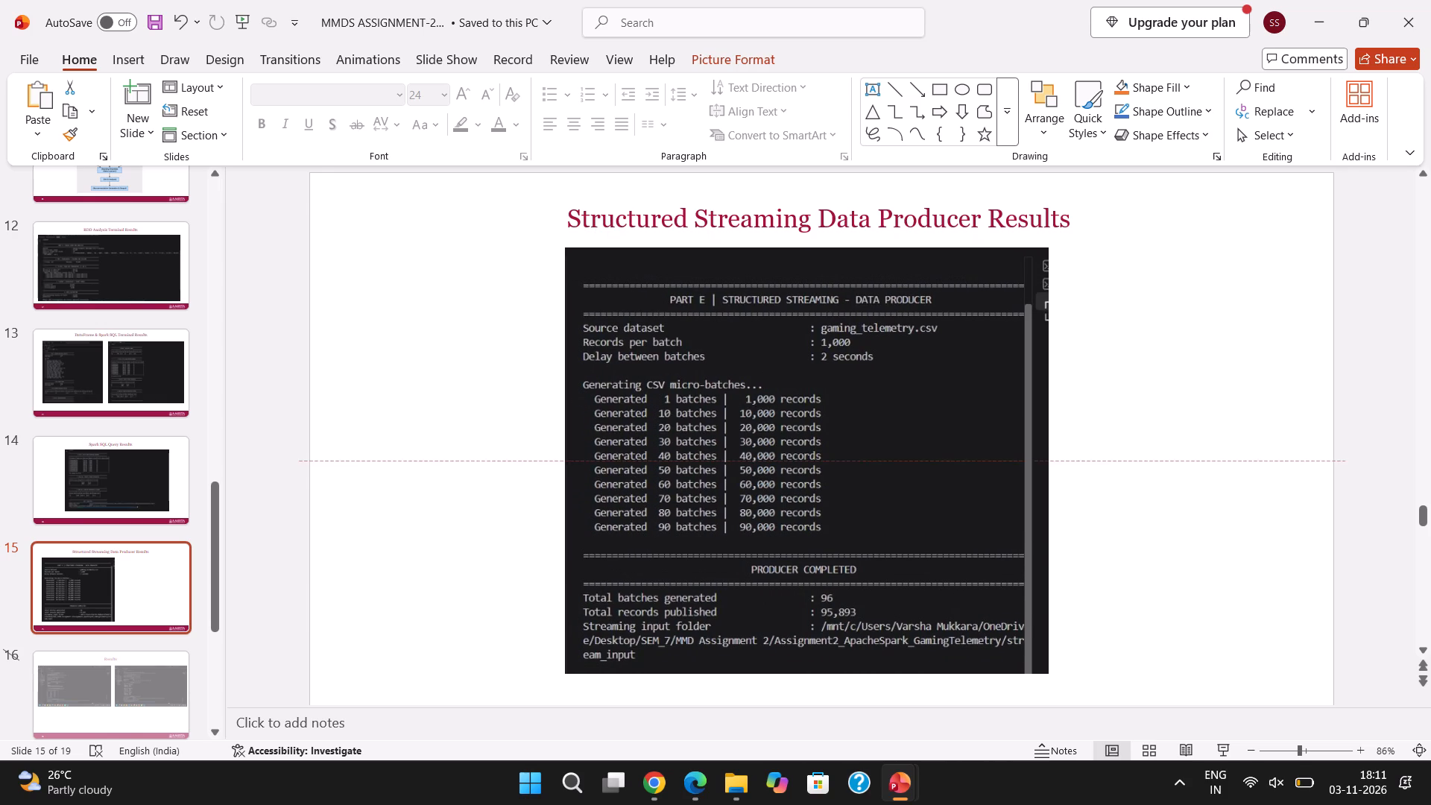
left_click_drag(996, 492, 996, 491)
left_click(1149, 440)
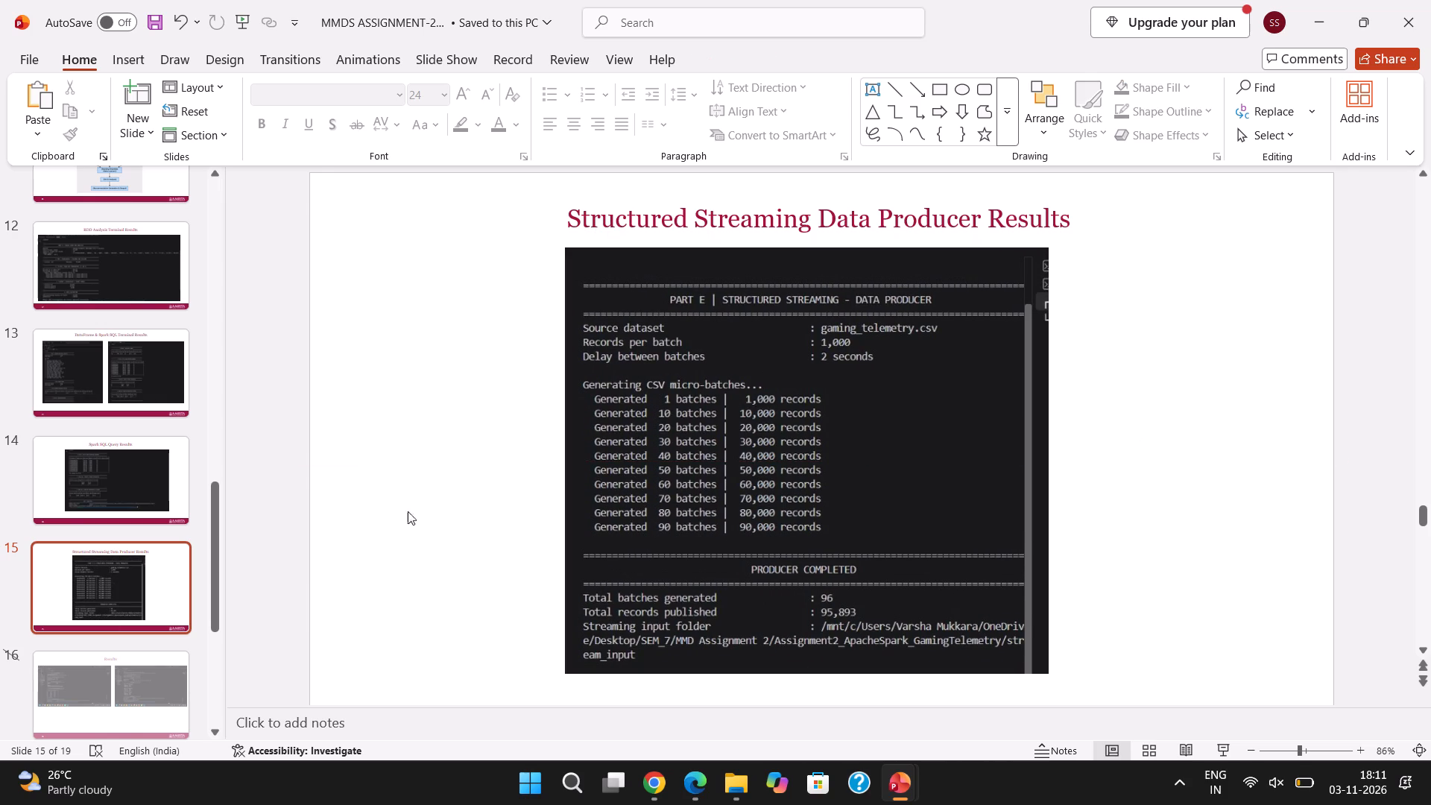
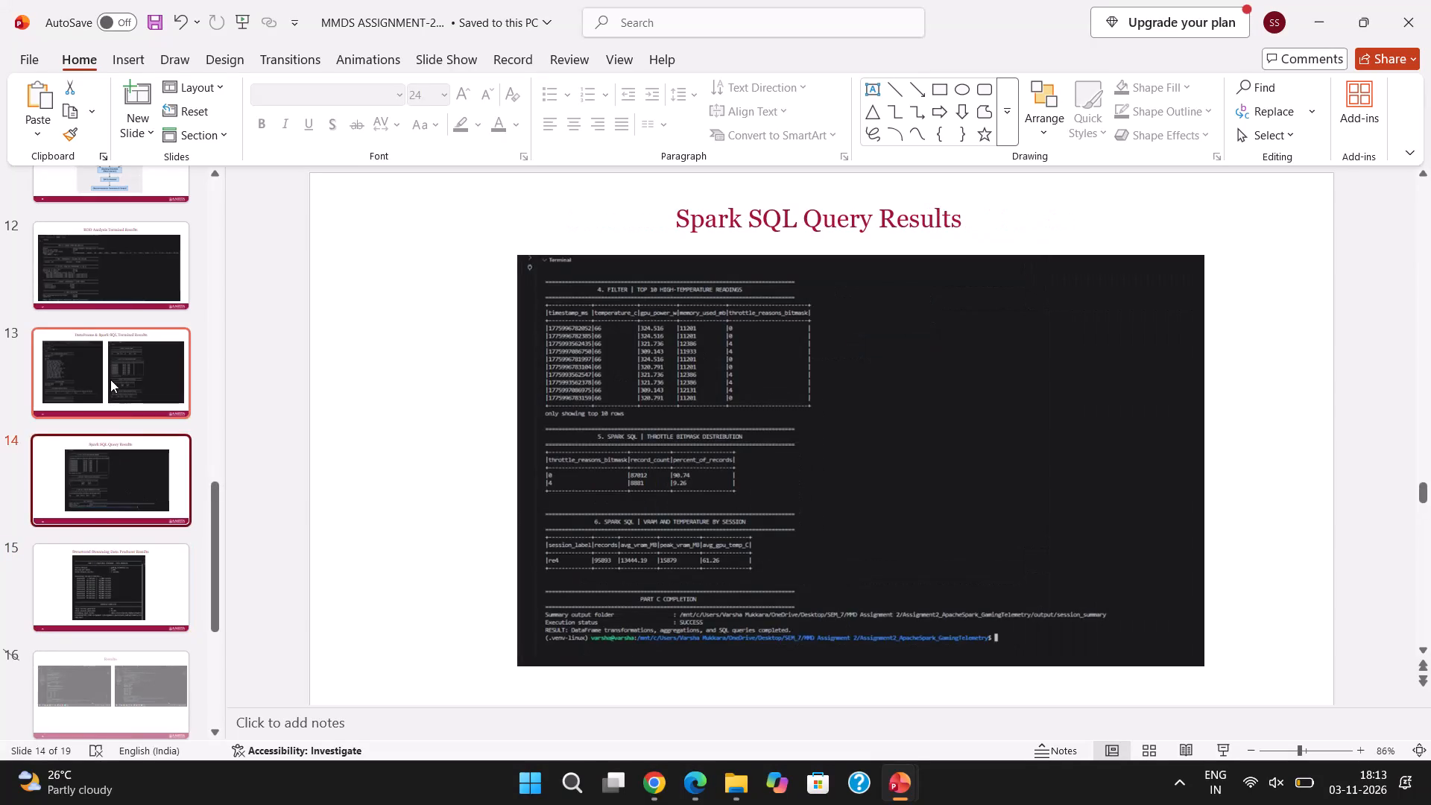
Widen the left-hand terminal screenshot on slide 13 slightly to narrow the gap between the two images.
left_click(110, 379)
left_click(834, 469)
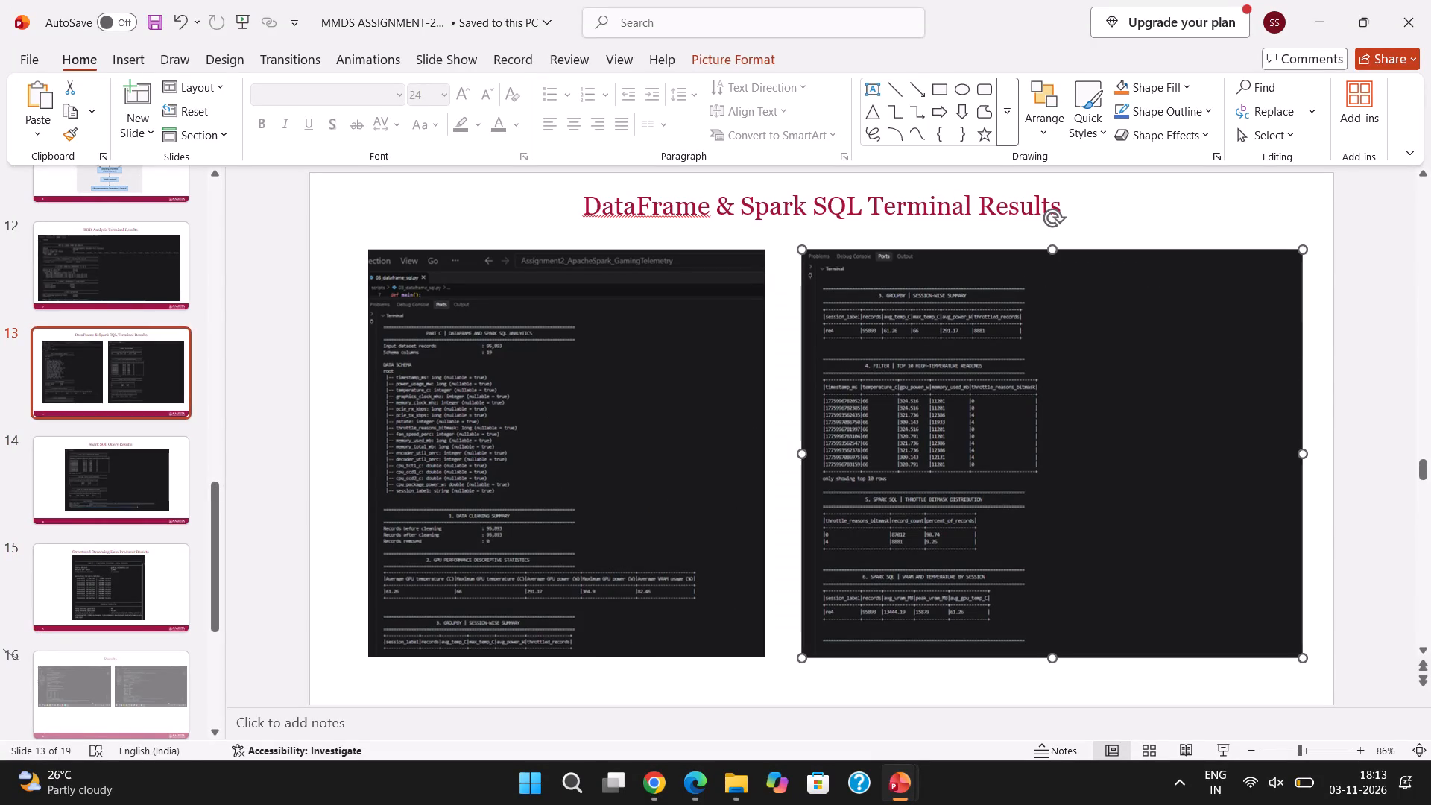
left_click(725, 426)
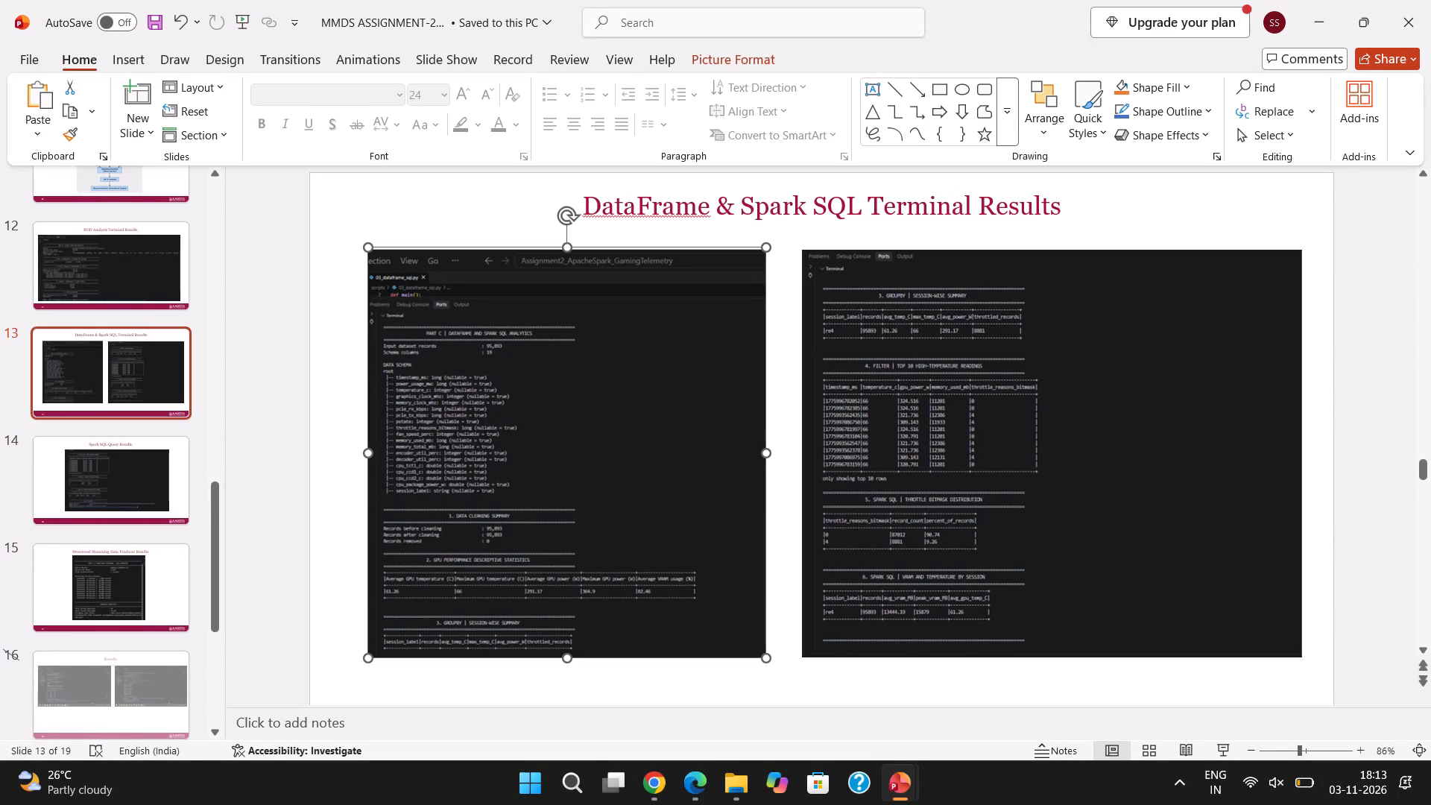
left_click_drag(762, 449, 780, 449)
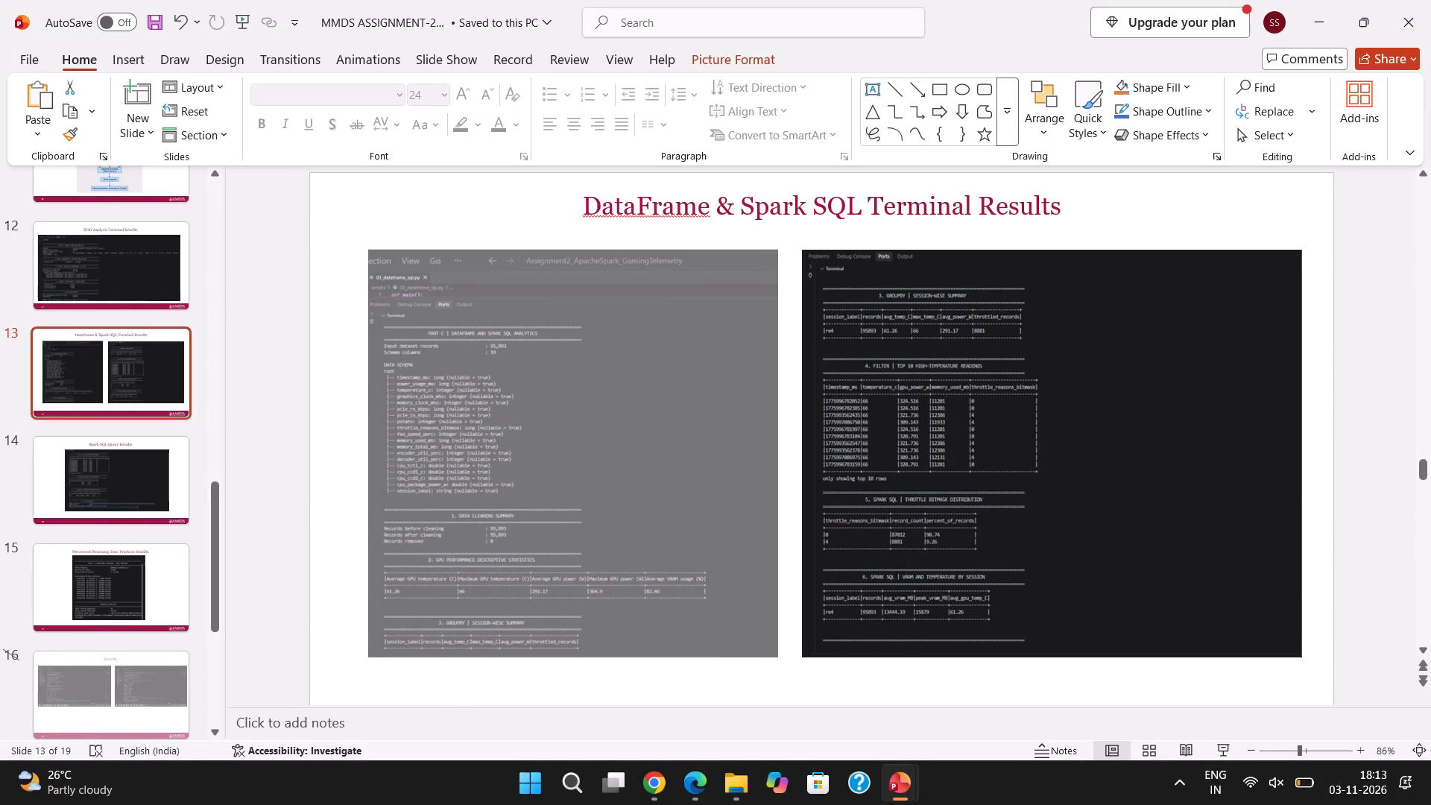
left_click_drag(780, 449, 781, 449)
left_click(933, 441)
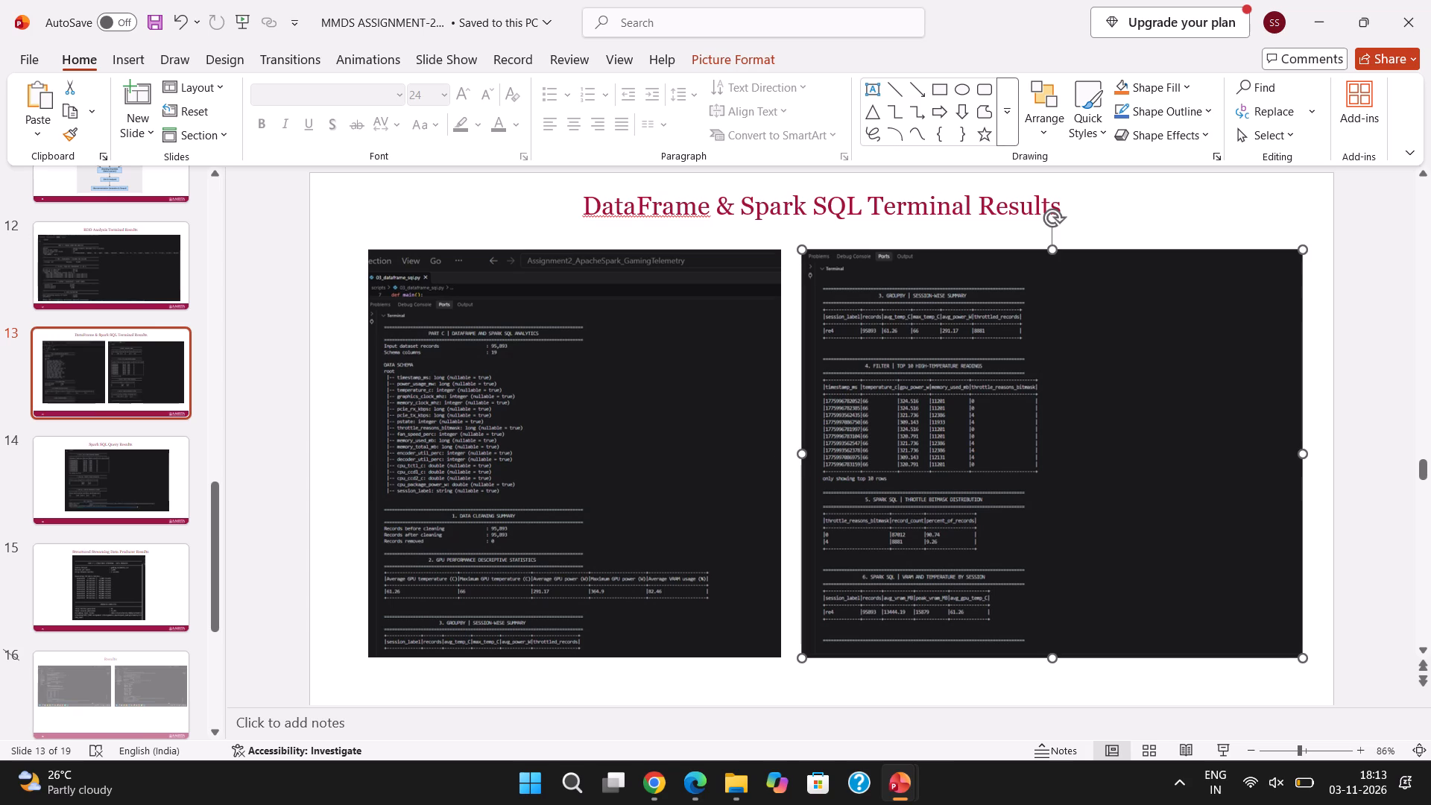
left_click(1113, 212)
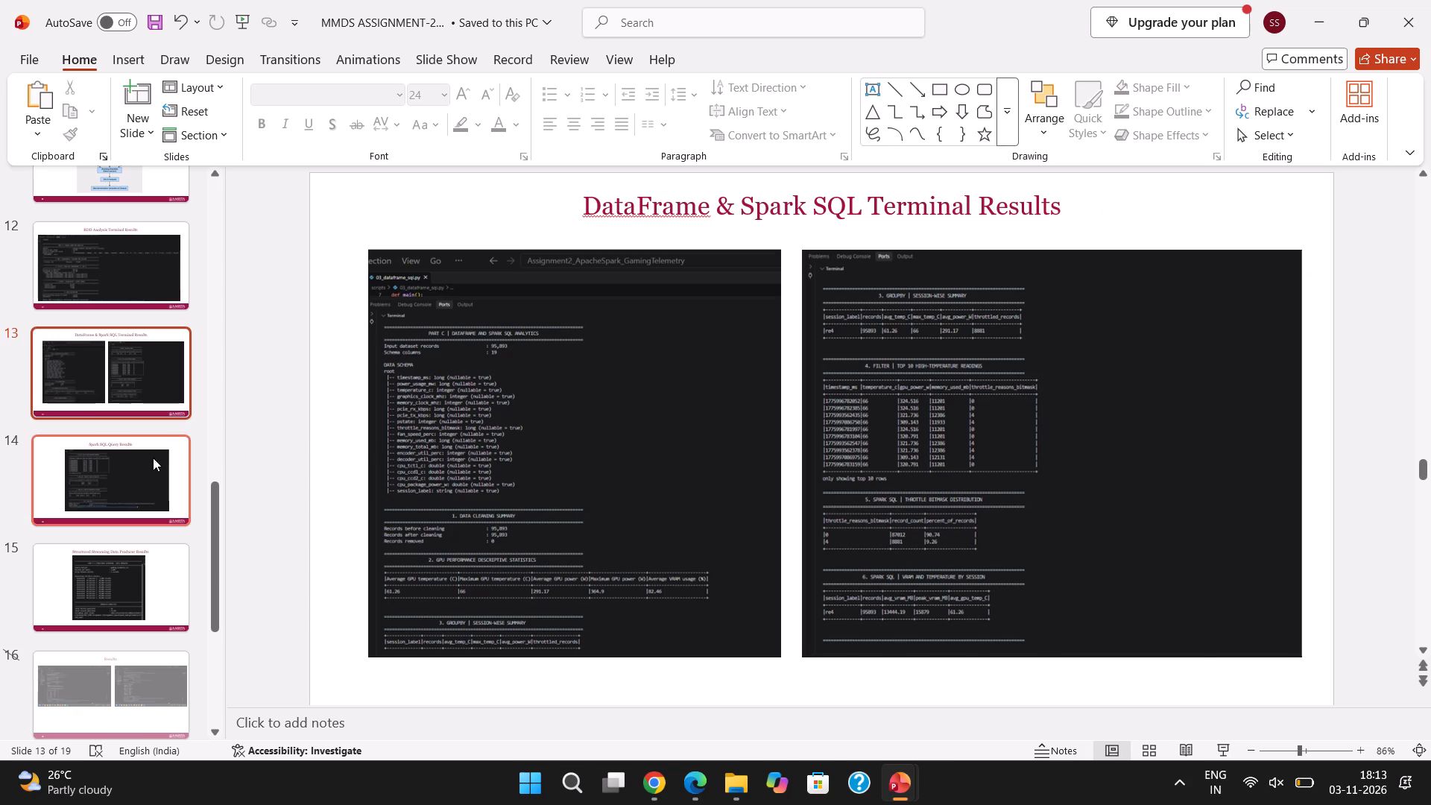
Return to slide 14, Spark SQL Query Results.
left_click(136, 484)
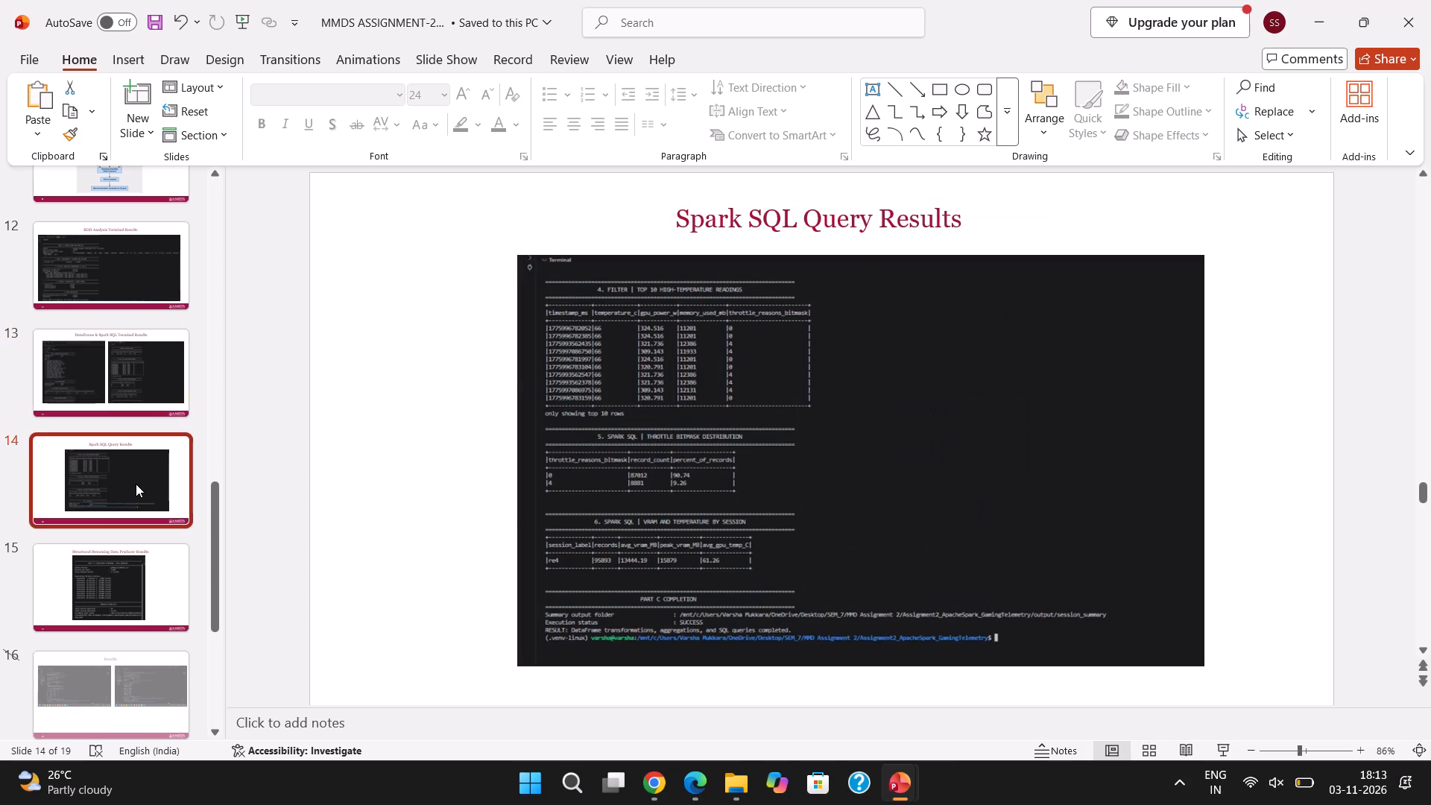
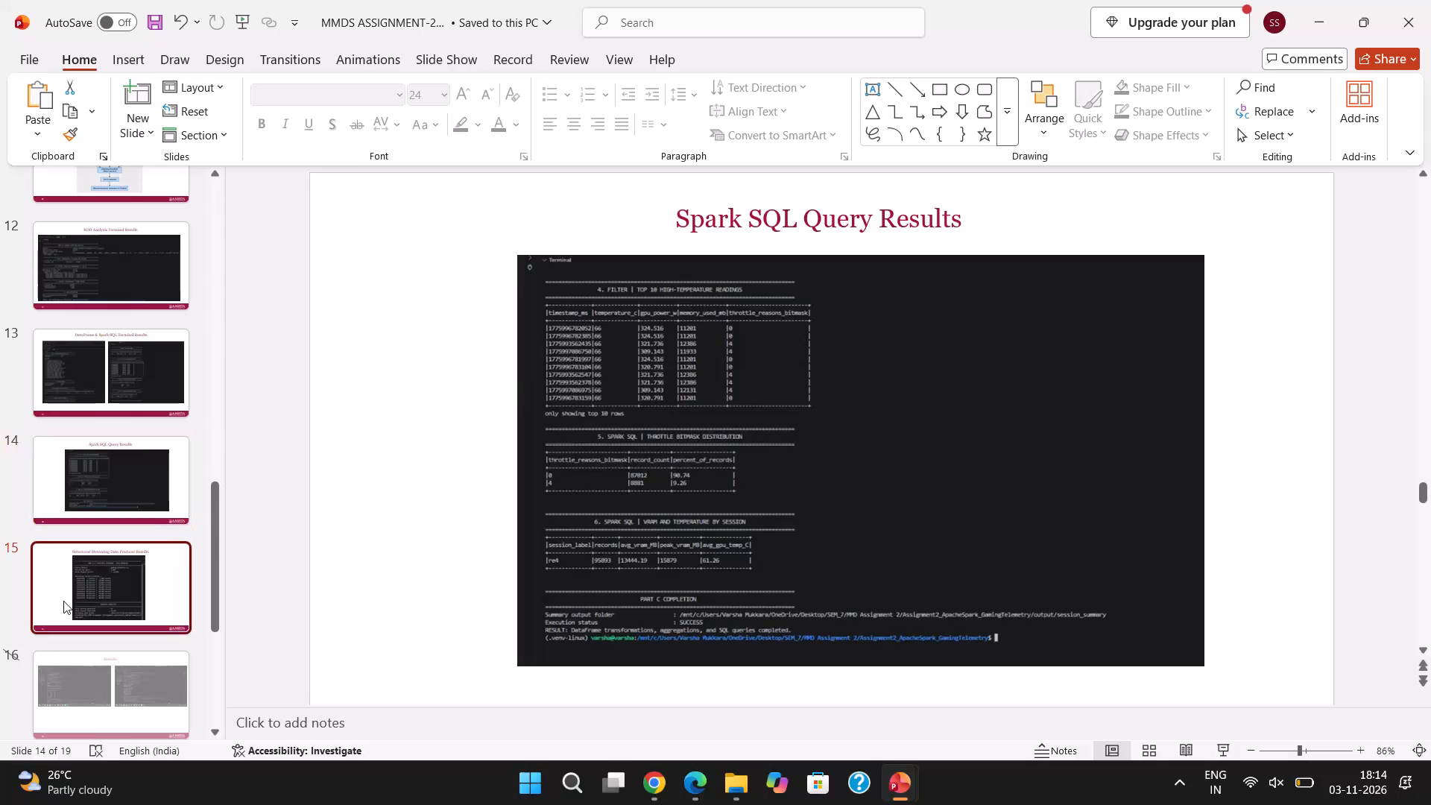
Compare the titles and screenshot layouts of slides 13, 14 and 15 for consistency.
left_click(106, 480)
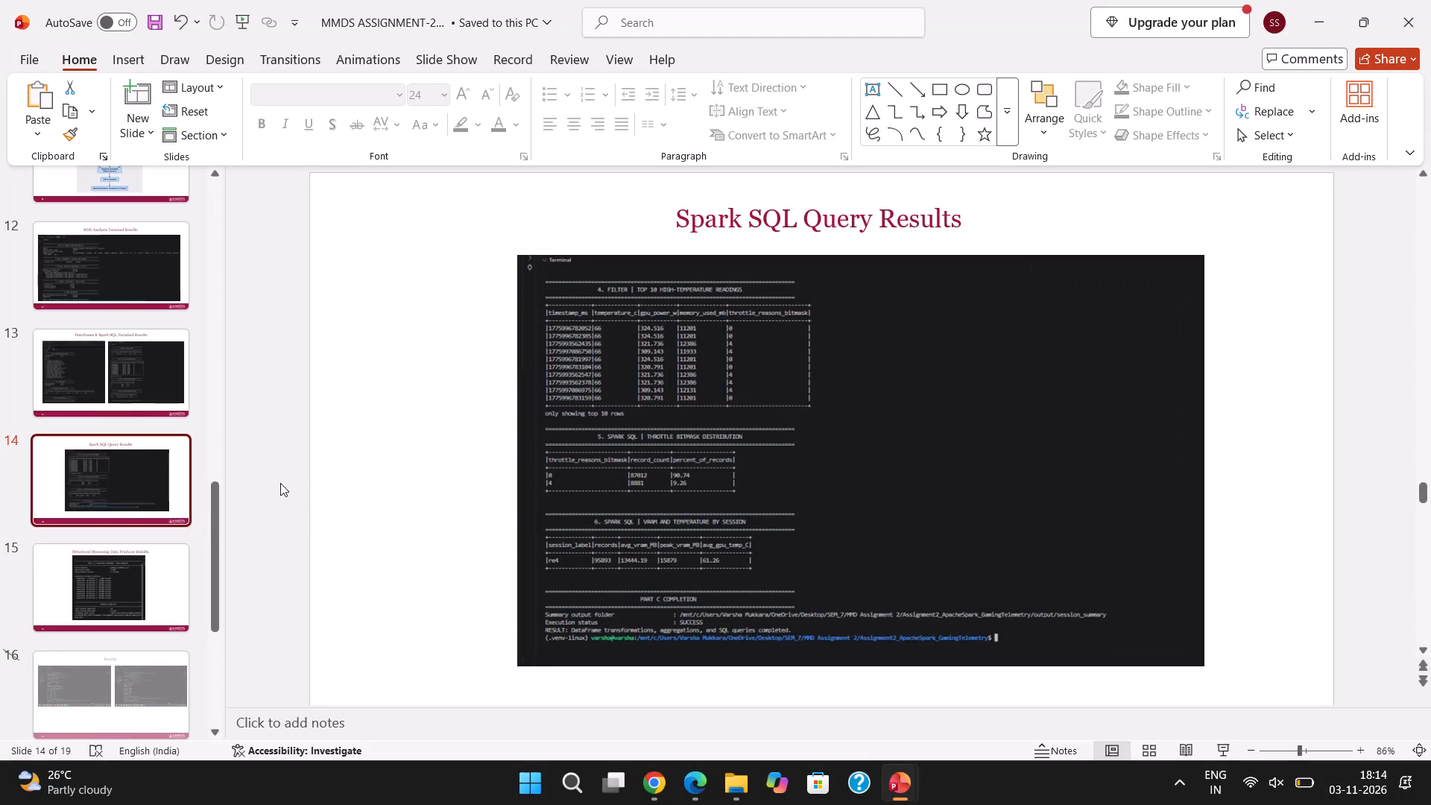
left_click(121, 572)
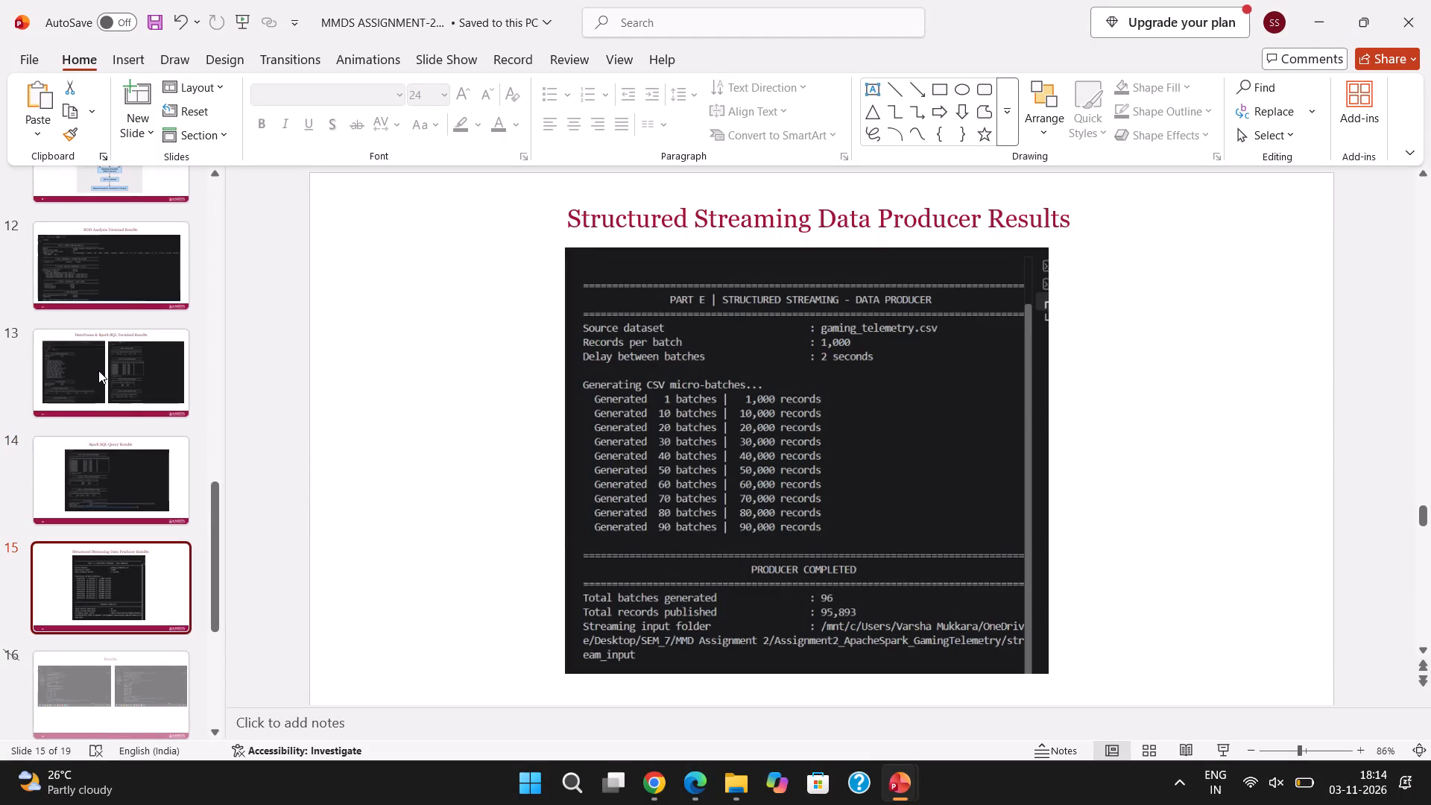
left_click(98, 370)
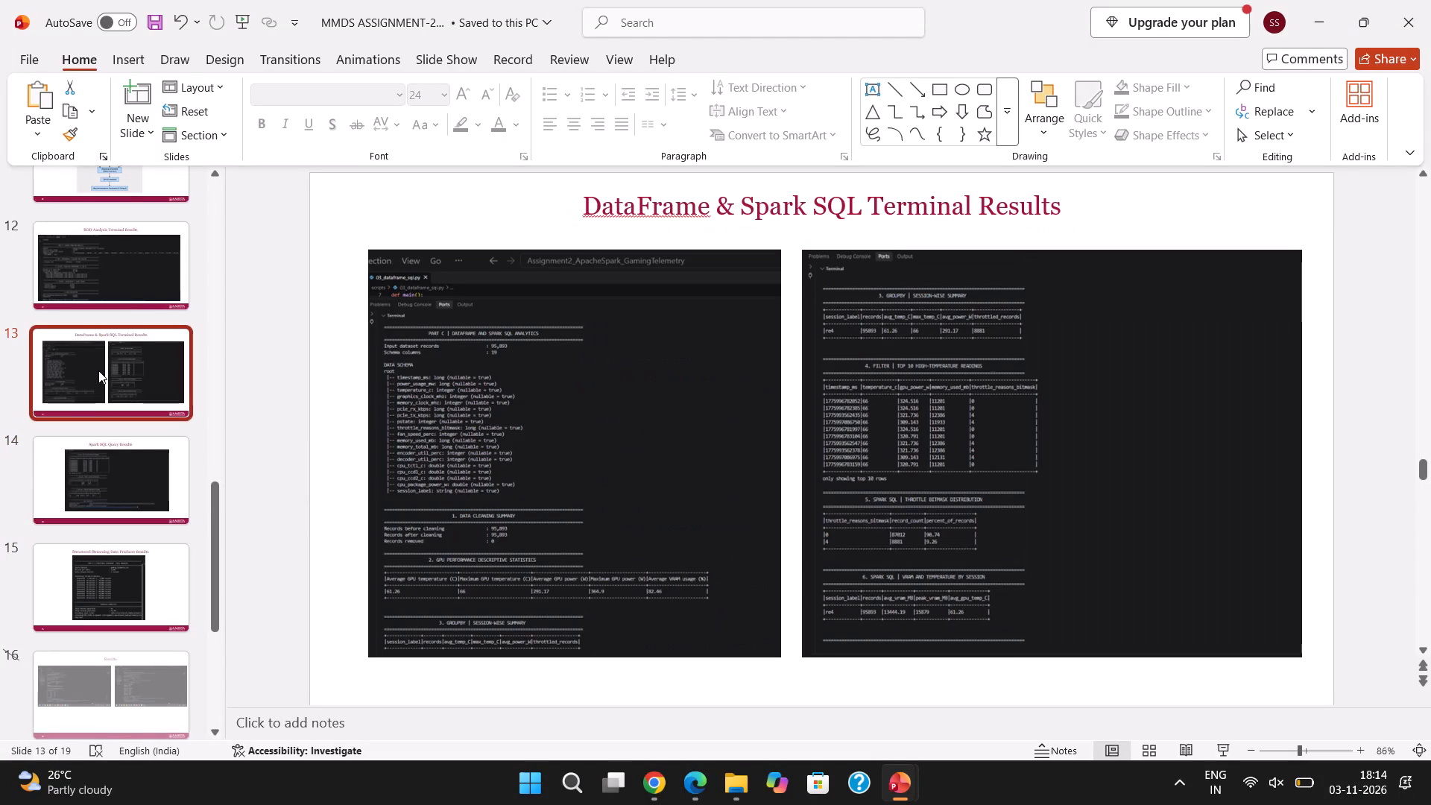
left_click(99, 443)
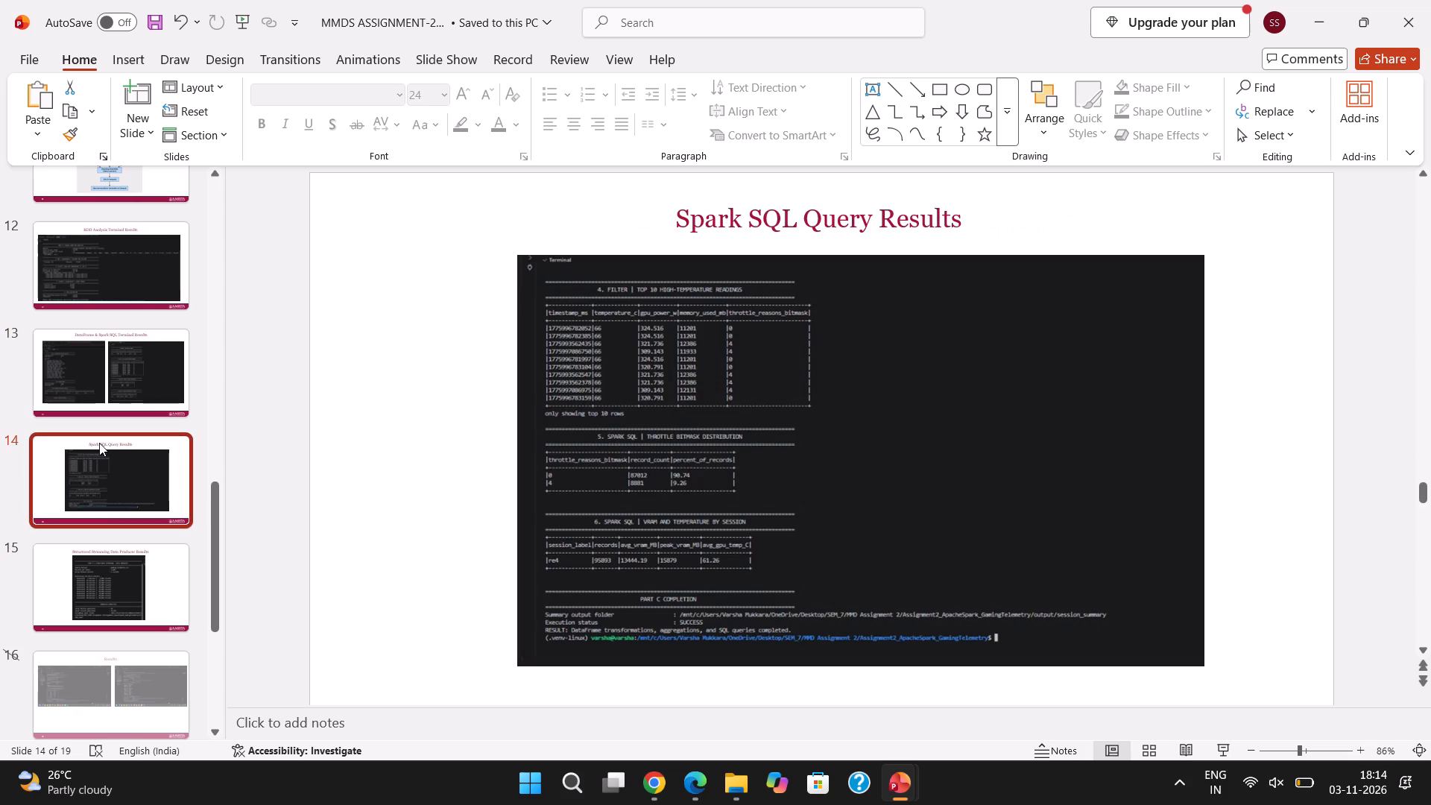
left_click(97, 579)
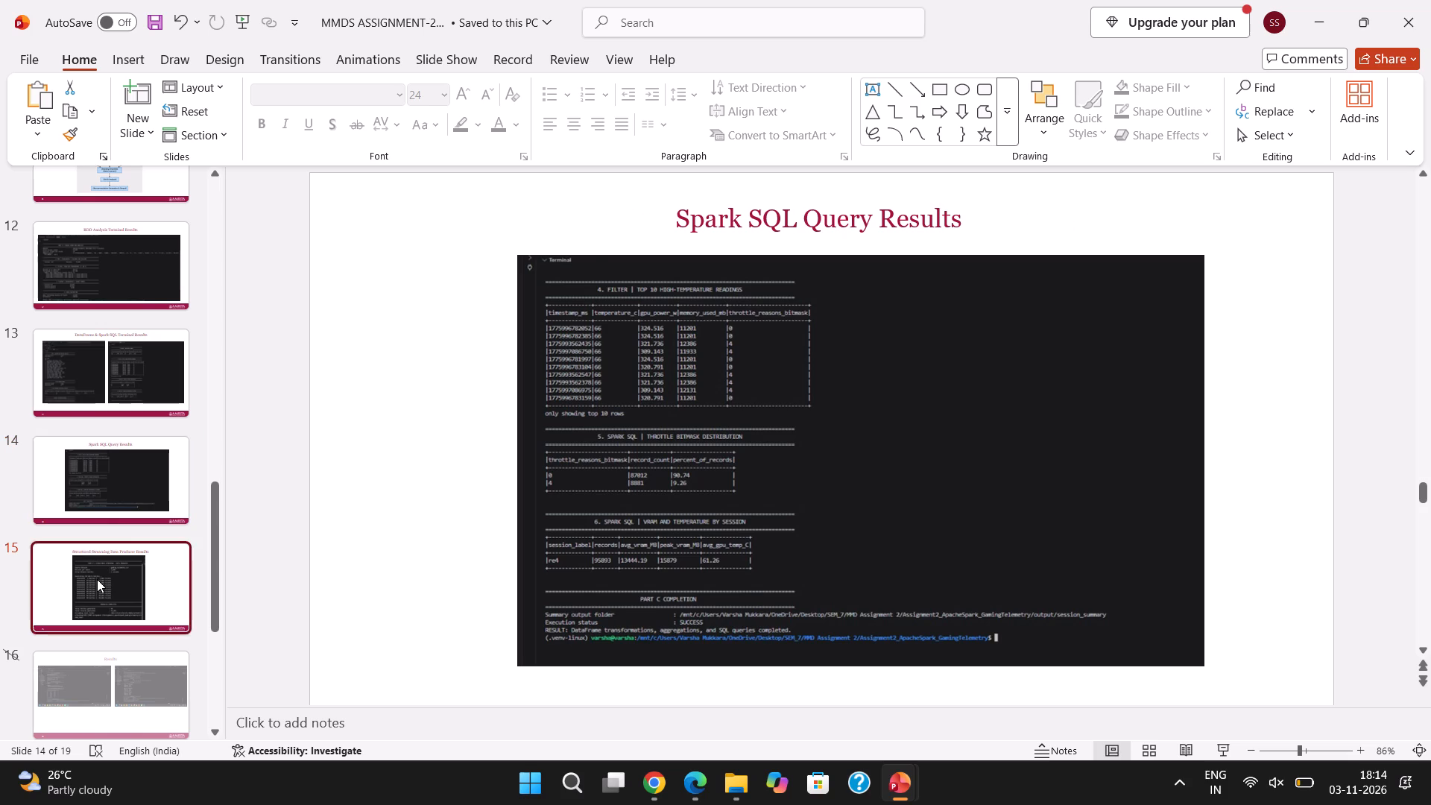
left_click(123, 467)
left_click(151, 382)
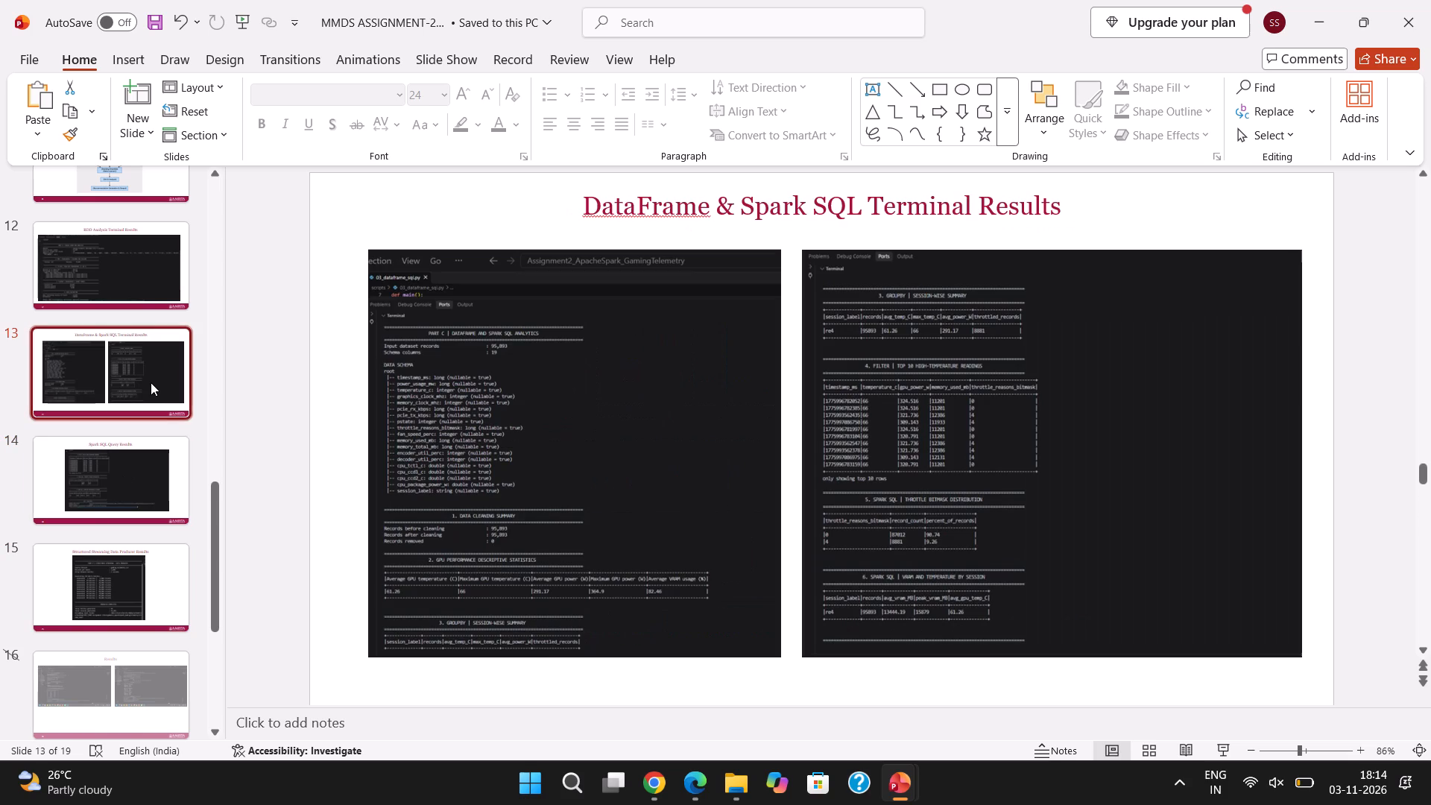
On slide 12, RDD Analysis Terminal Results, move the terminal screenshot slightly right and up, closer beneath the title.
left_click(117, 301)
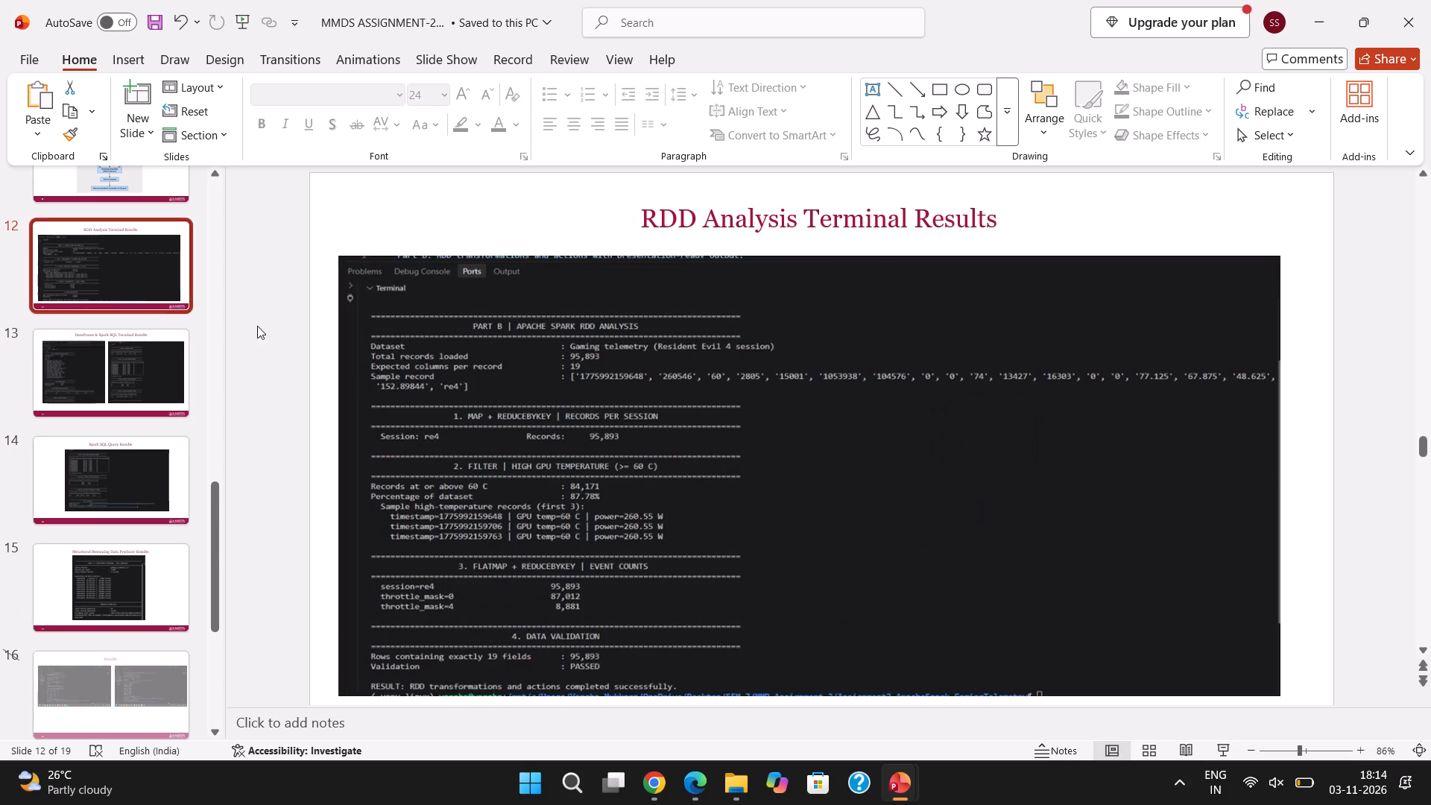
left_click_drag(556, 457, 586, 445)
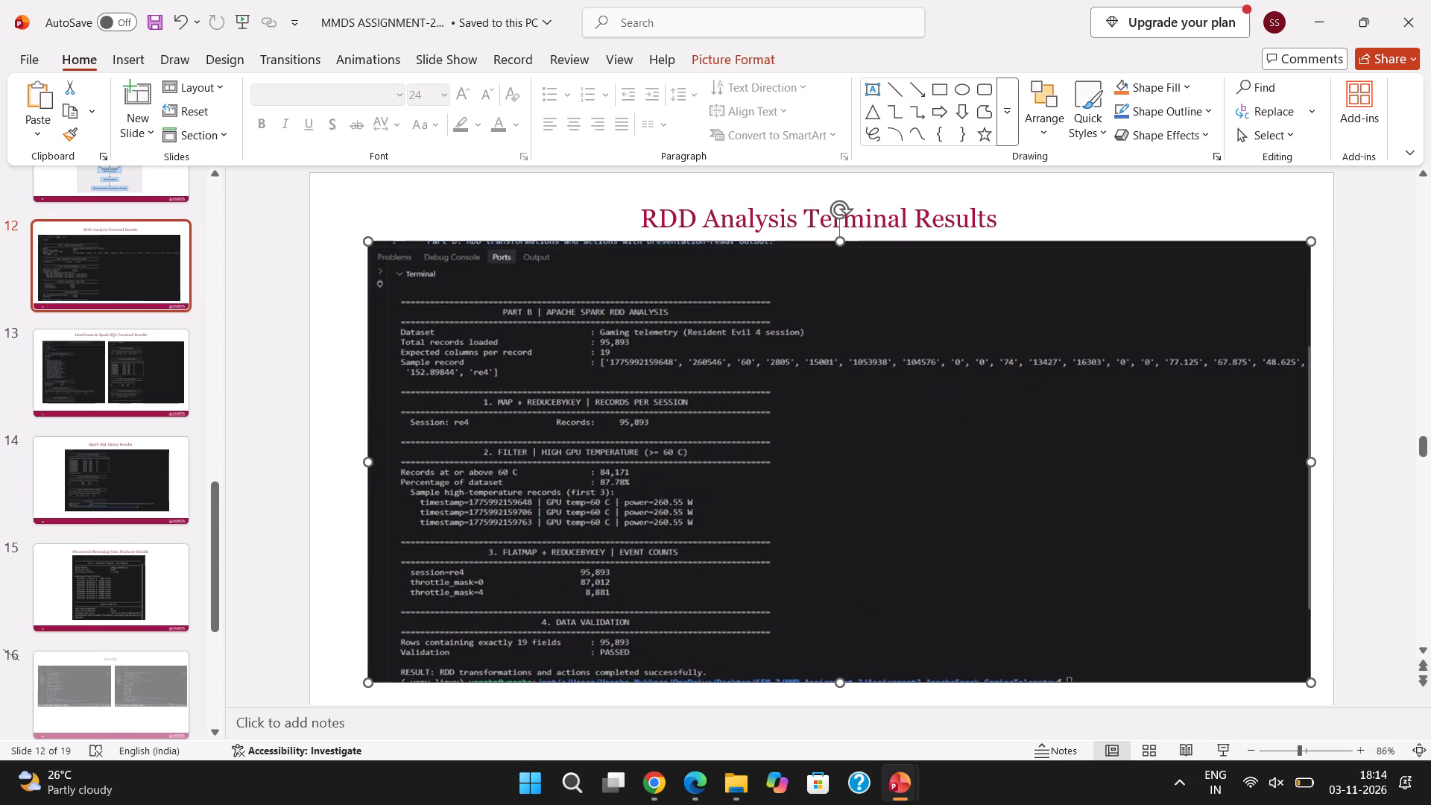
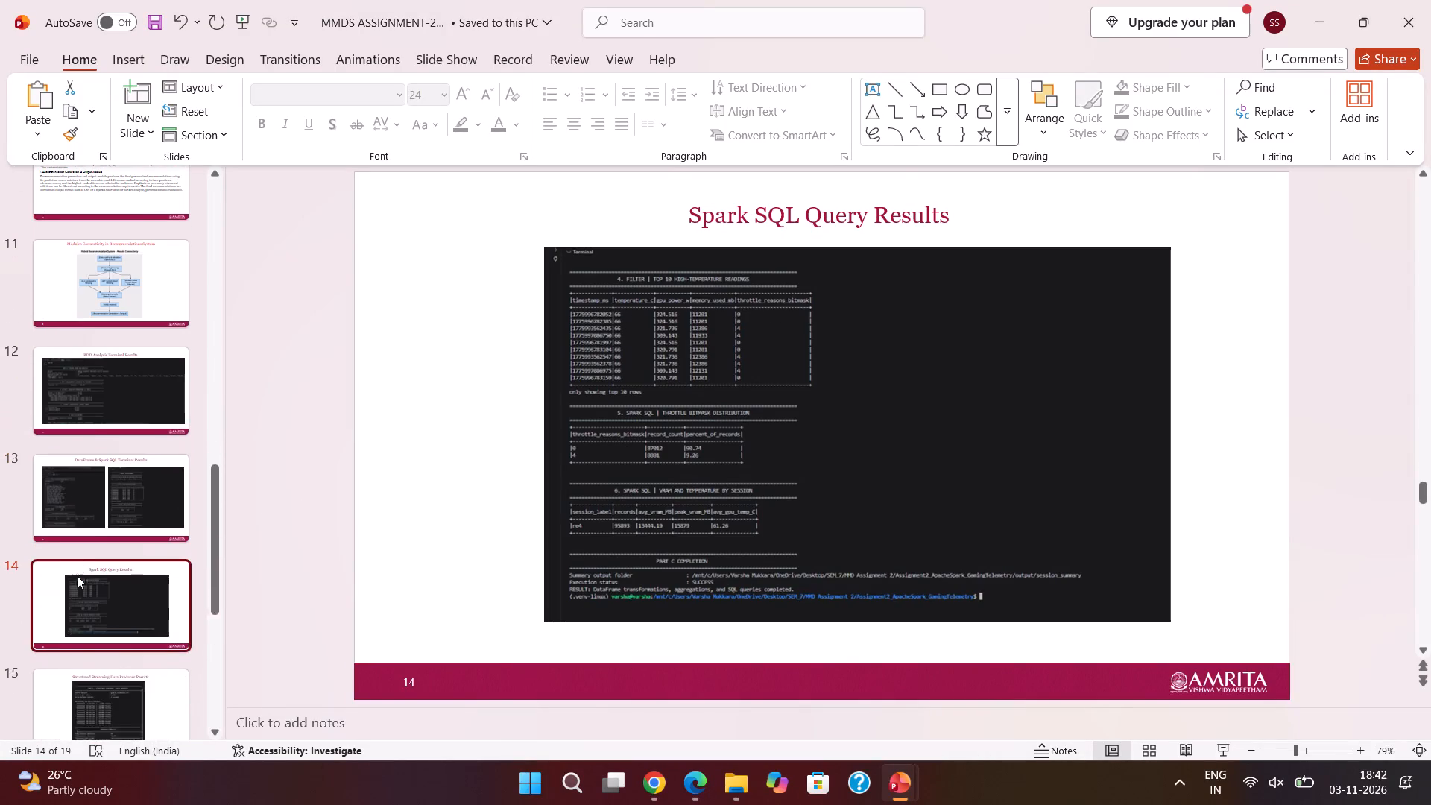
Review the Implementation Details (Recommendations System) slides 8 to 10, checking their module text and layout.
scroll(77, 575, "up", 2)
left_click(123, 303)
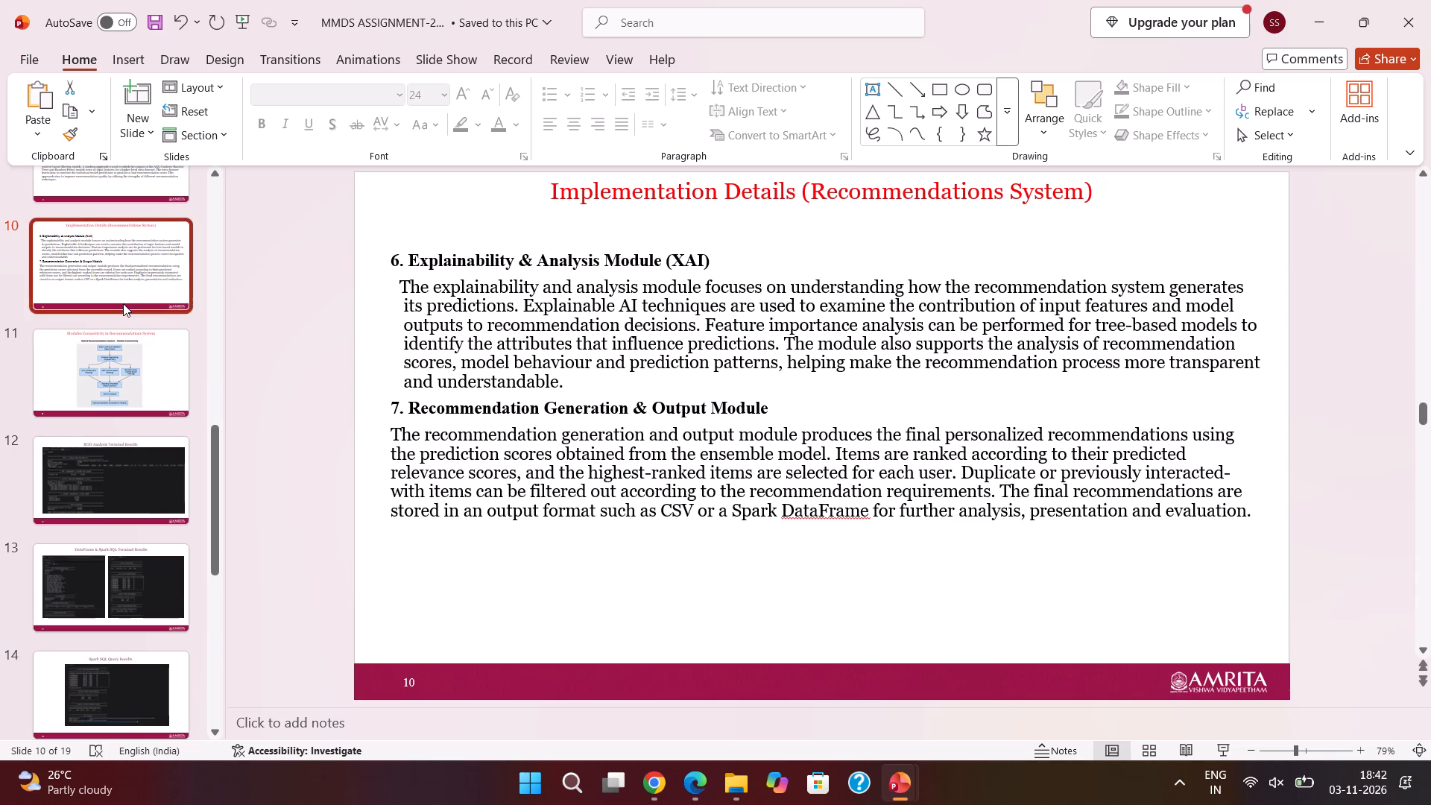
scroll(123, 303, "up", 2)
left_click(490, 309)
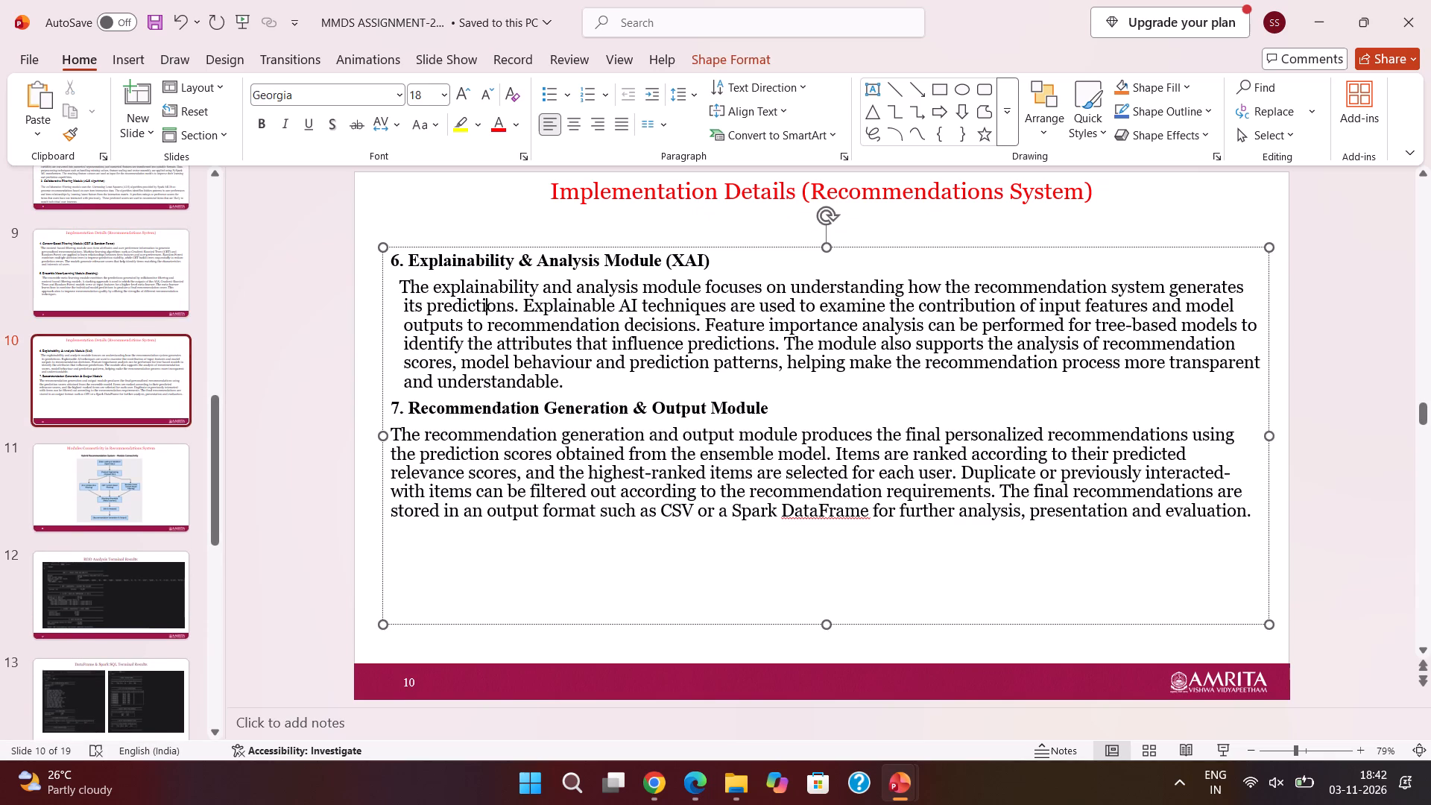
scroll(143, 280, "up", 1)
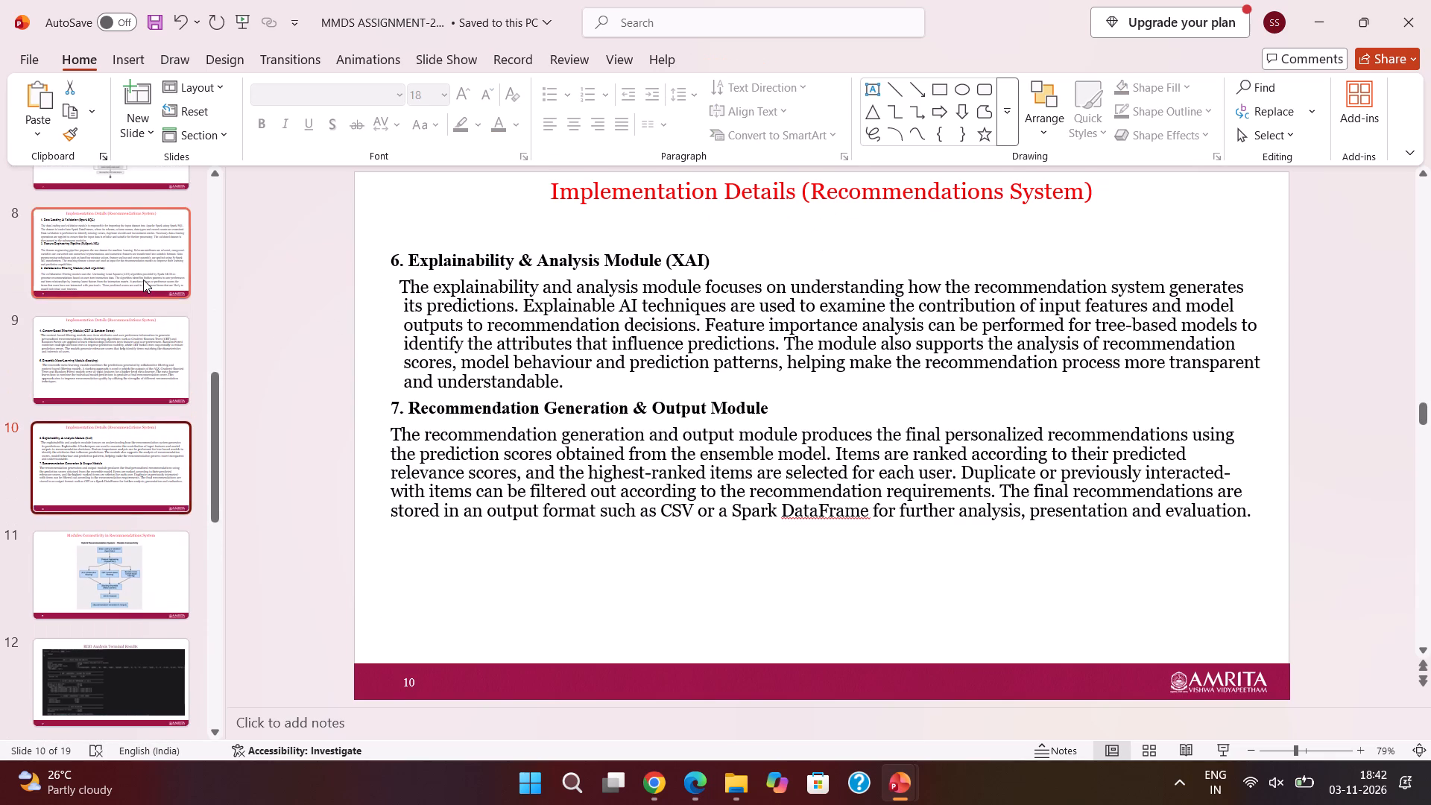
left_click(143, 280)
left_click(146, 347)
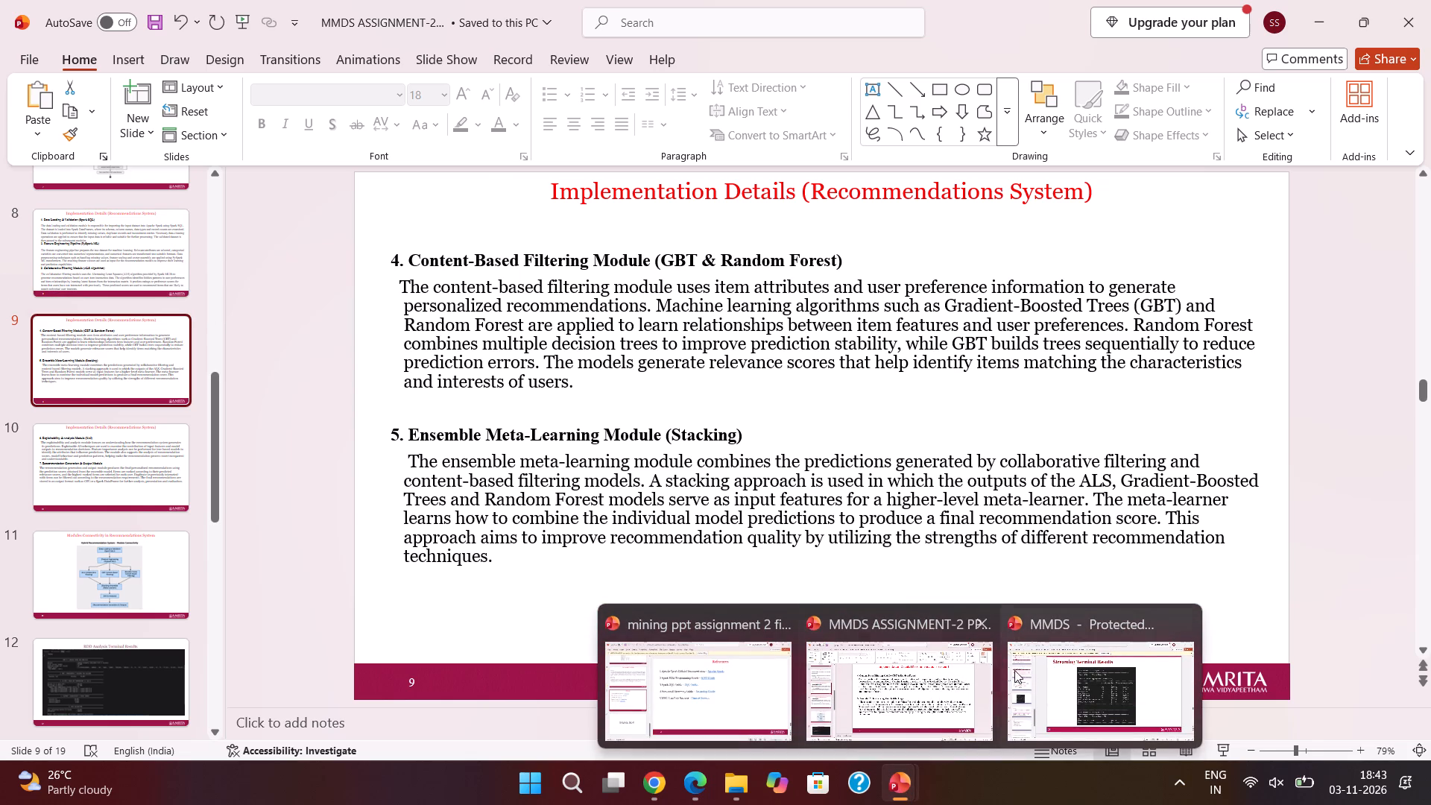
Switch to the mining ppt assignment 2 final presentation and look back through its slides from References to the Spark Web UI slides.
left_click(714, 710)
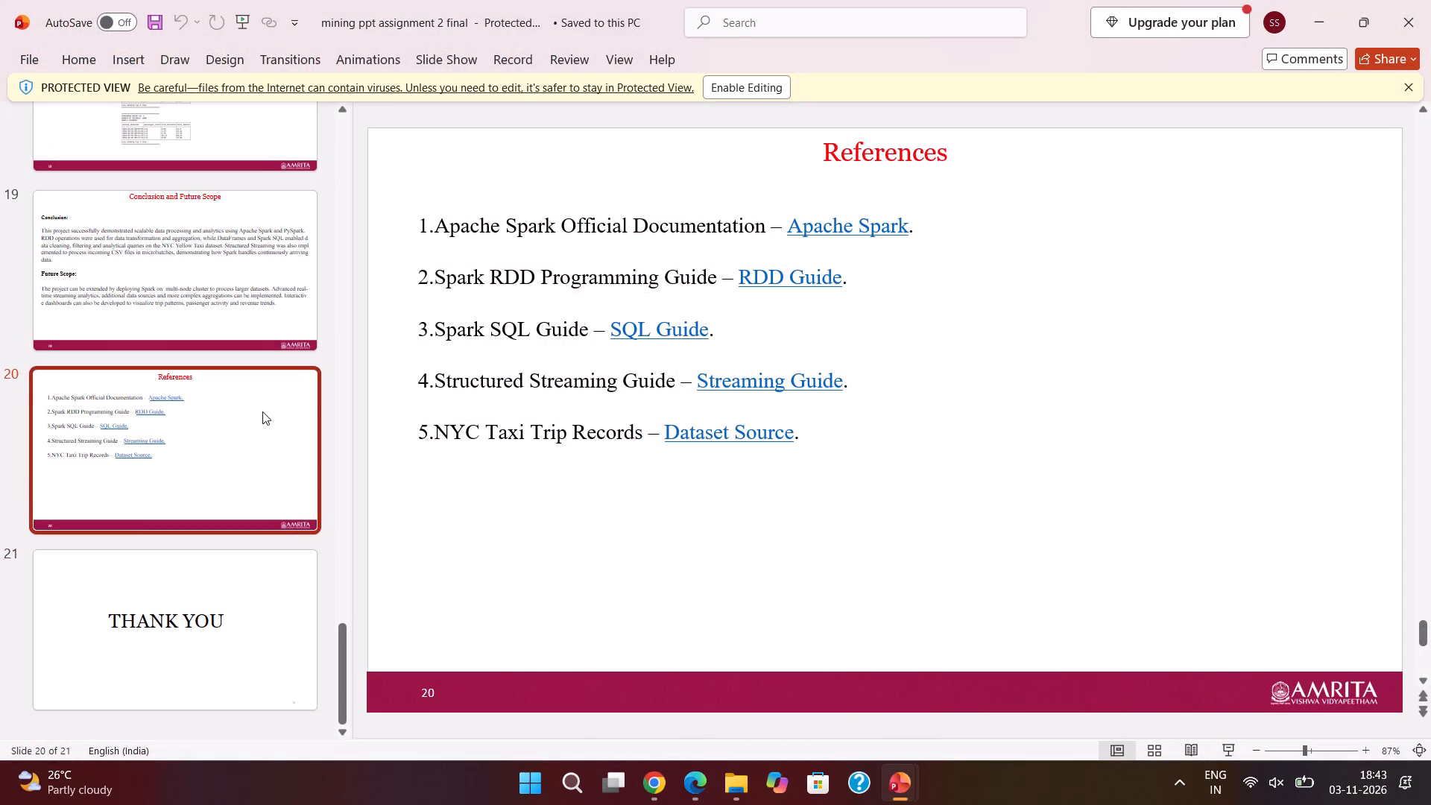
scroll(262, 411, "up", 8)
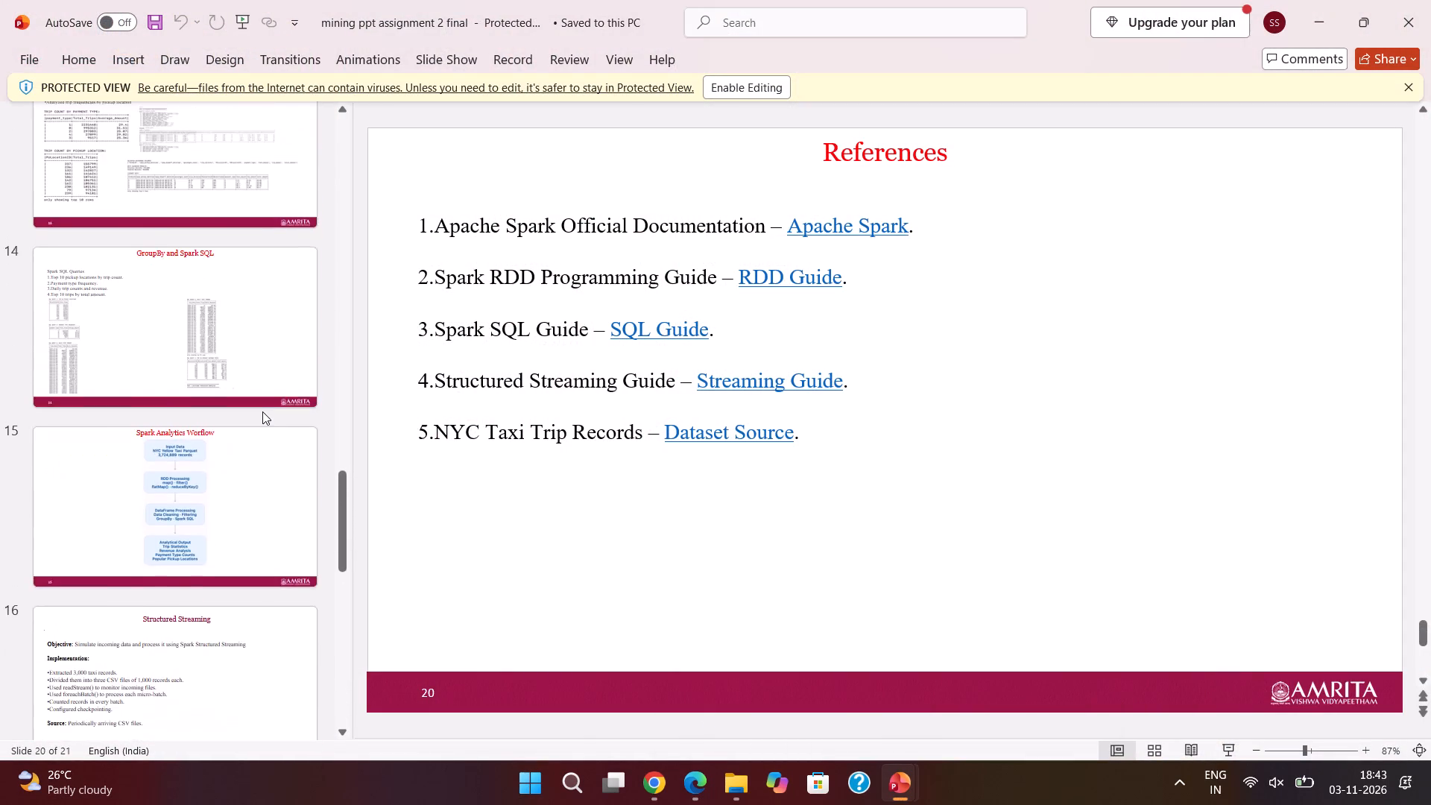
scroll(262, 411, "up", 8)
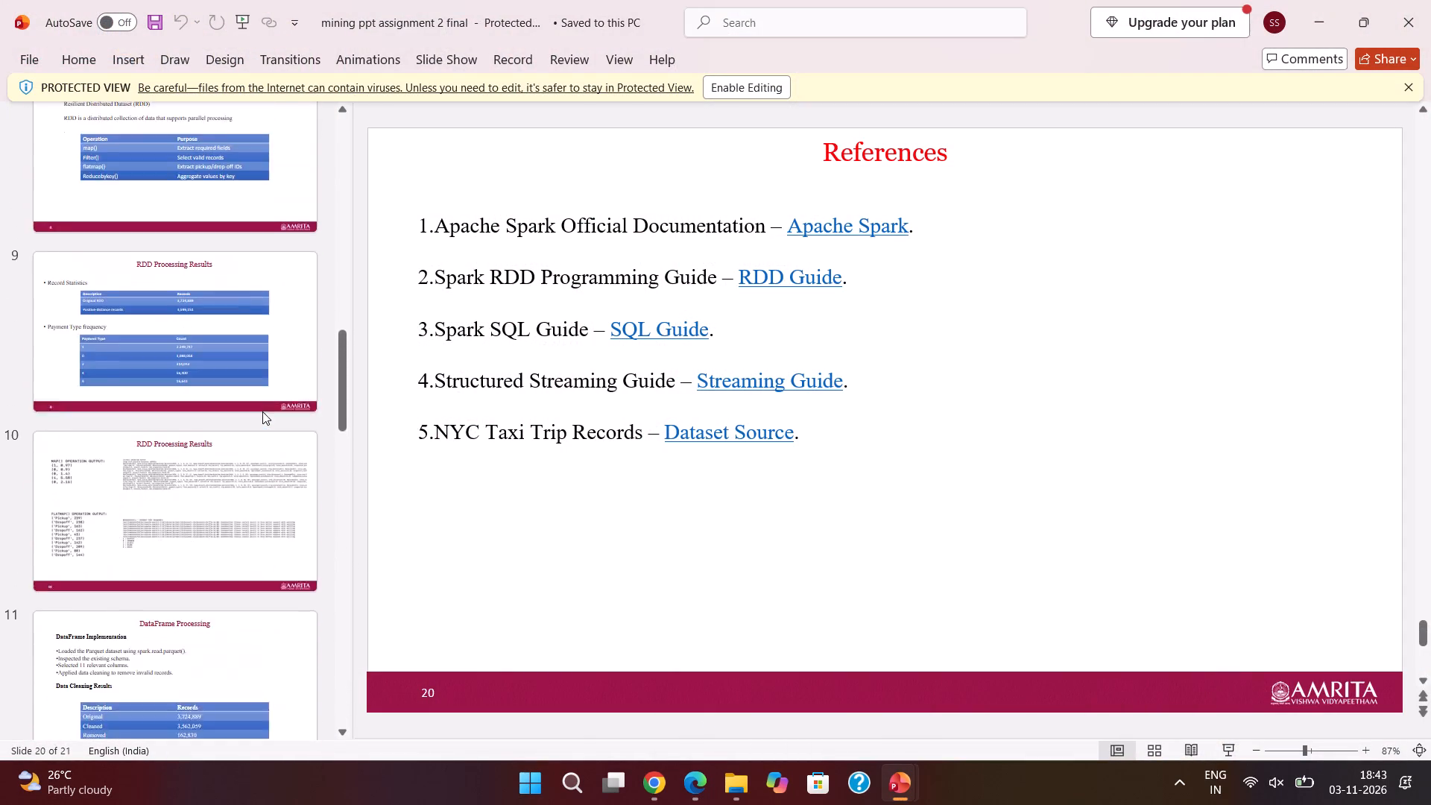
scroll(262, 411, "up", 3)
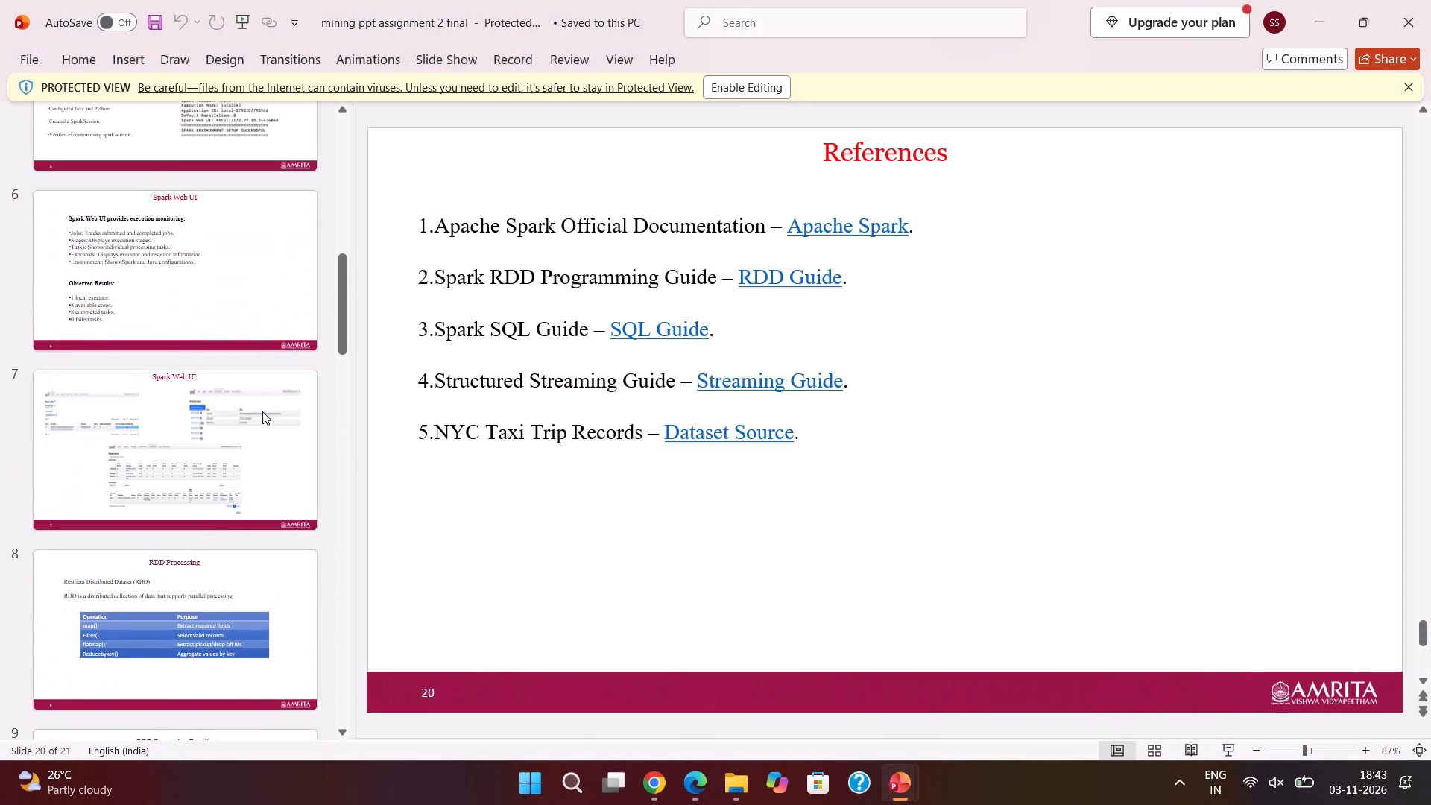
scroll(262, 411, "up", 2)
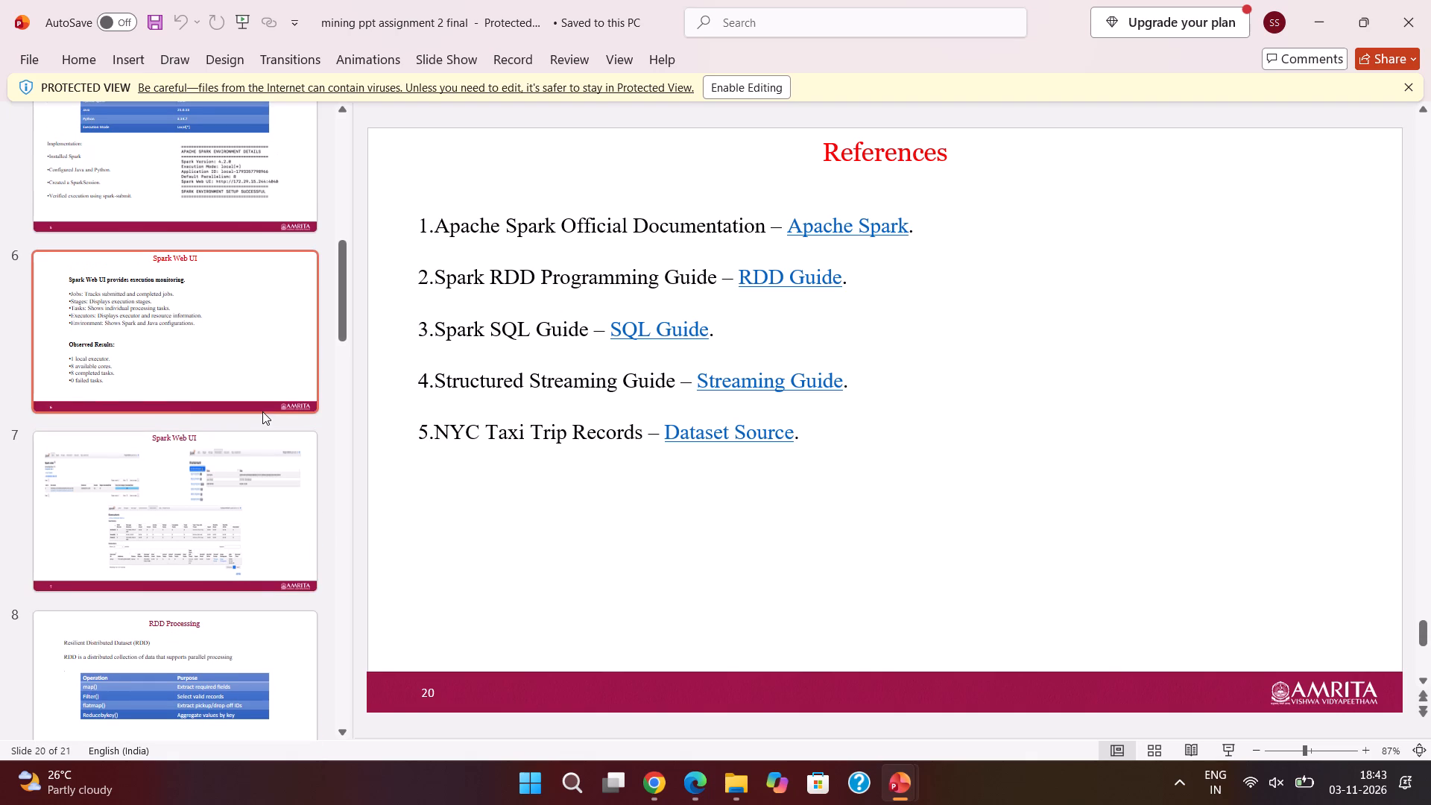
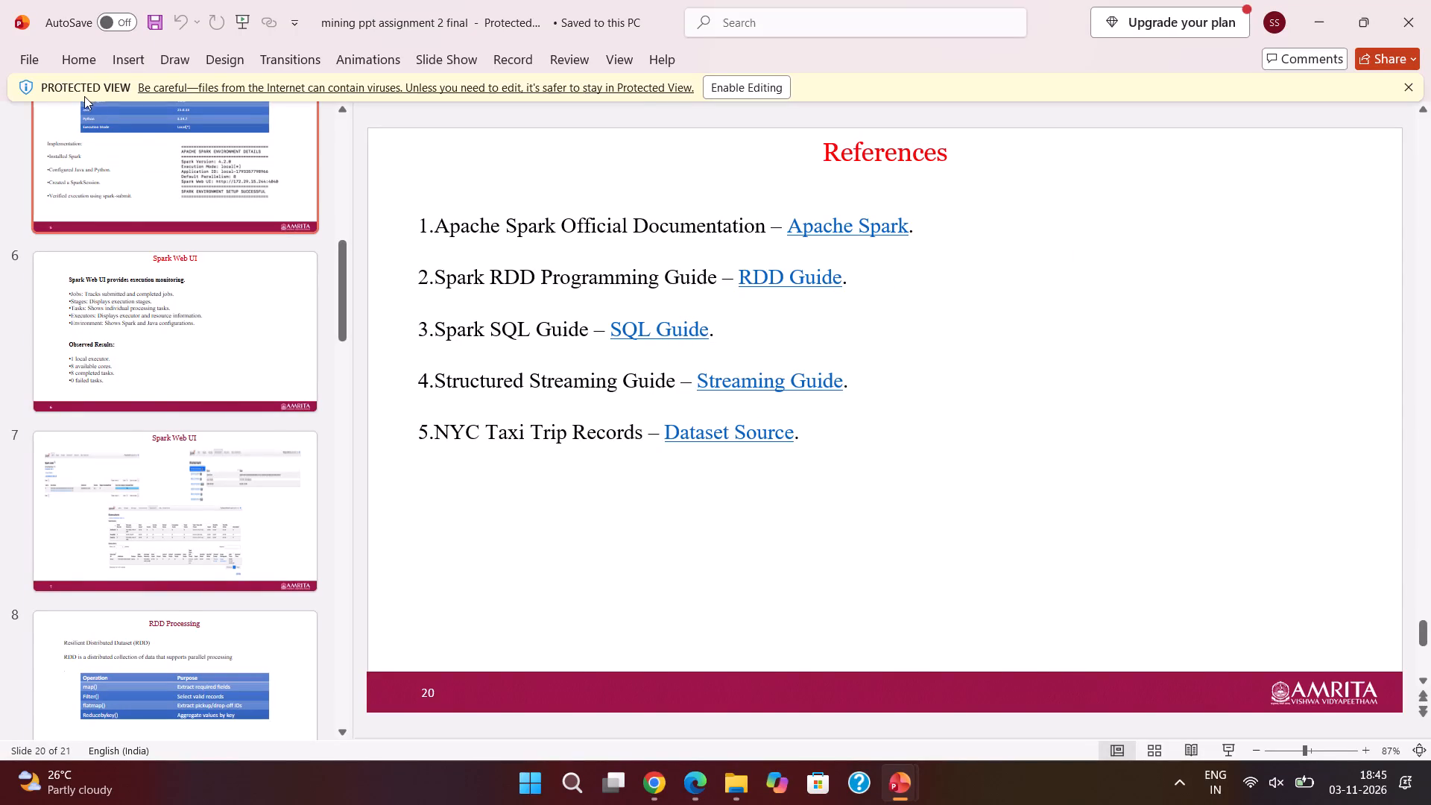
Look back through the opening slides of the mining ppt deck and view the Apache Spark Architecture slide.
scroll(83, 95, "up", 2)
scroll(166, 186, "up", 2)
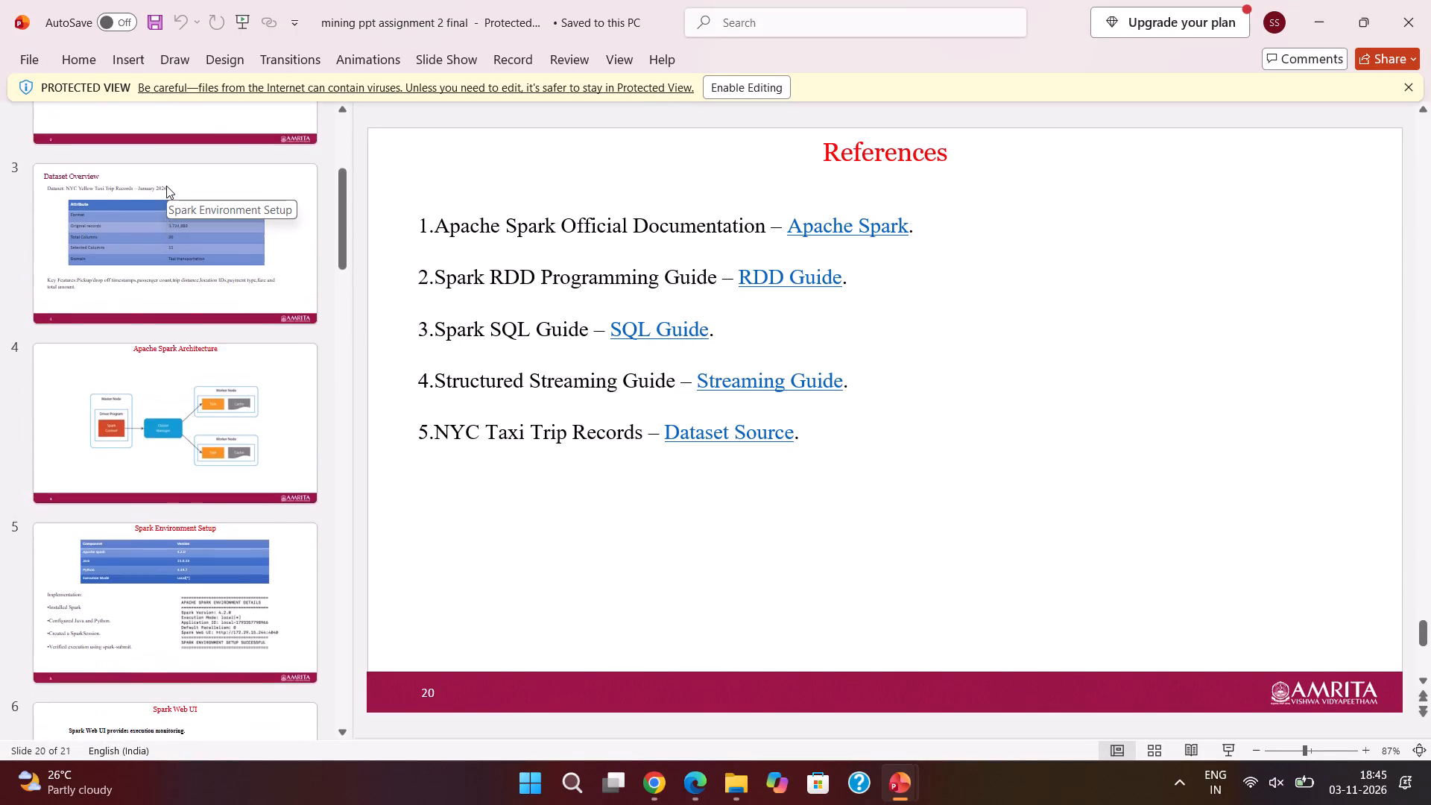
scroll(166, 186, "up", 3)
scroll(166, 186, "down", 1)
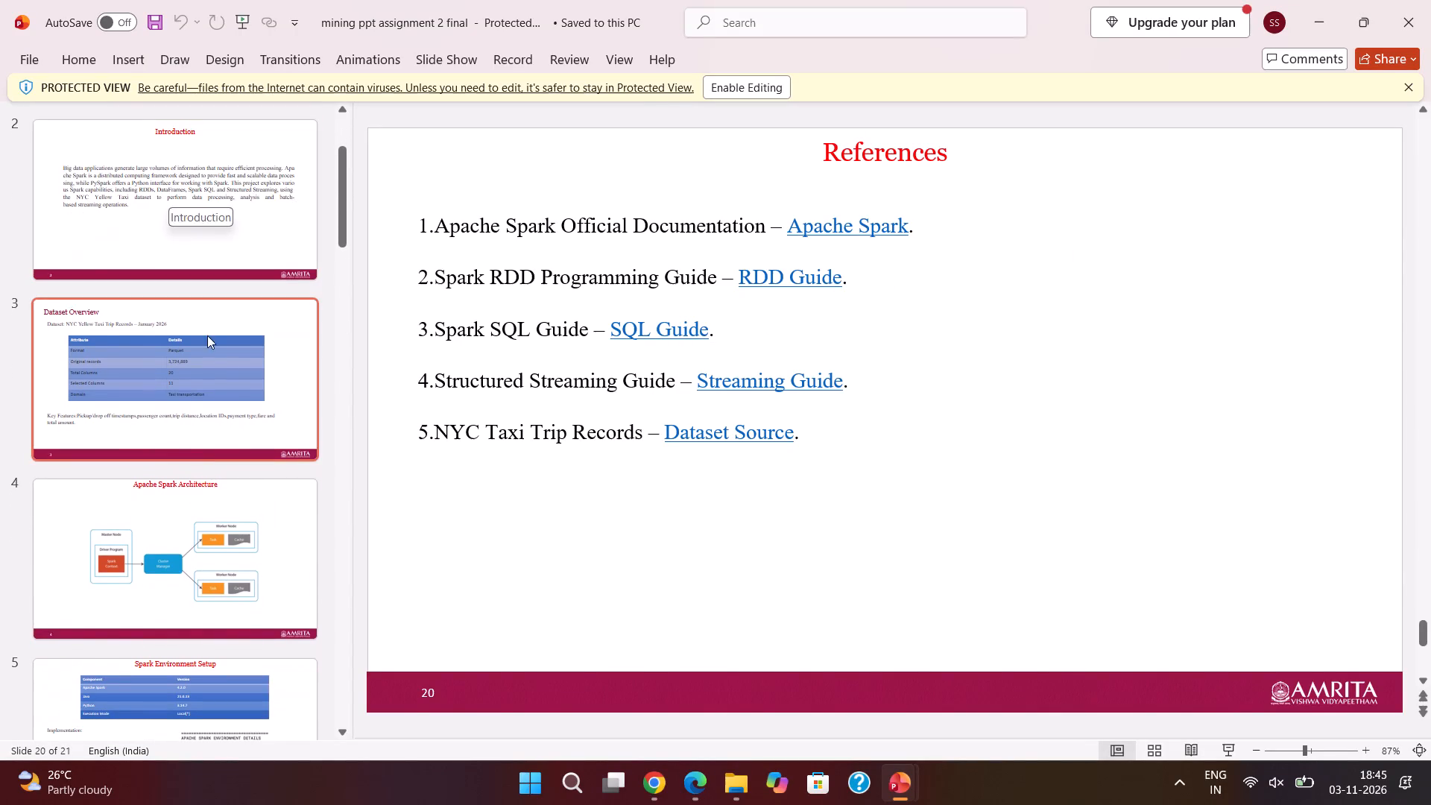
left_click(220, 581)
left_click(207, 546)
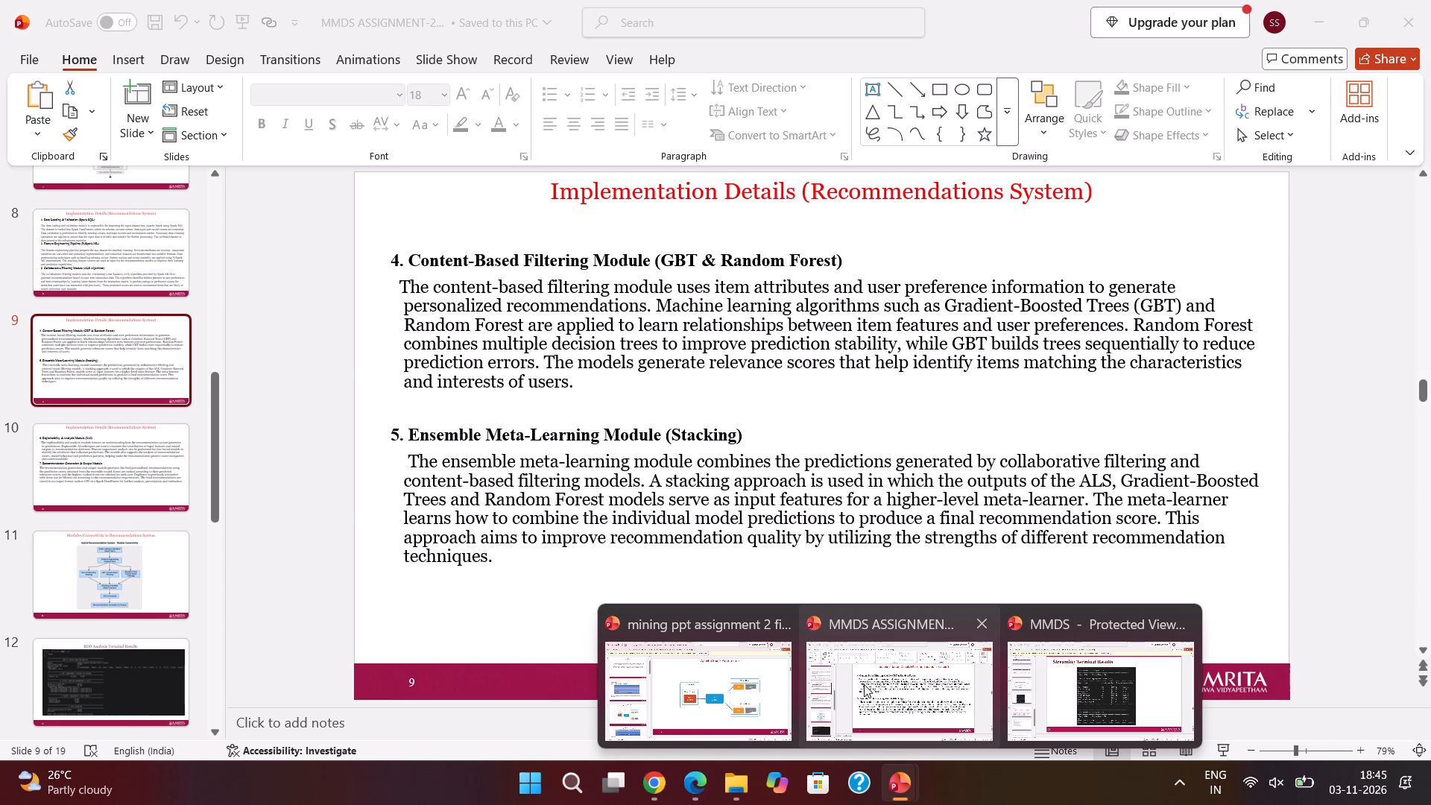
Switch back to the MMDS assignment presentation and review Implementation Details (Recommendations System) slides 10, 9 and 8.
left_click(973, 716)
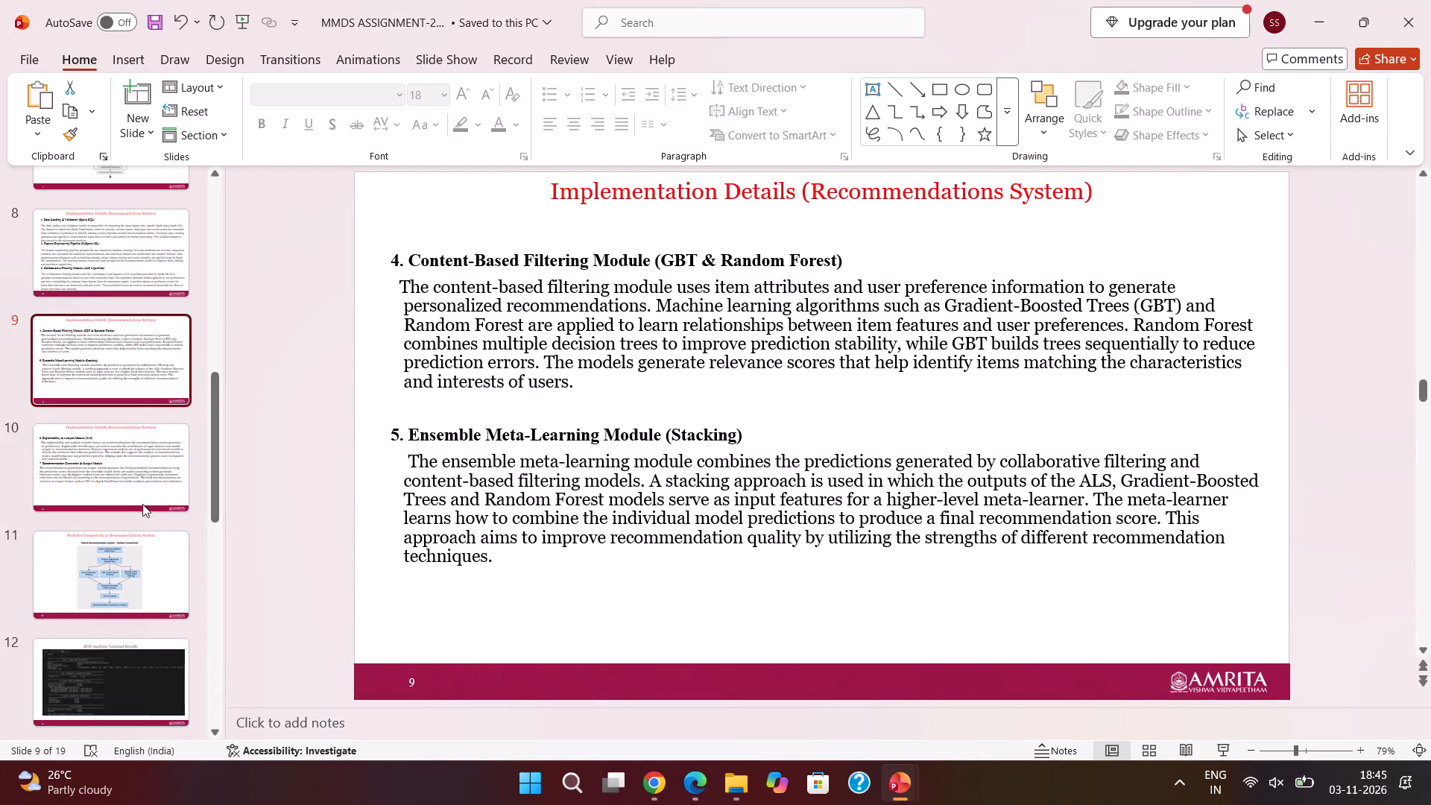
left_click(138, 467)
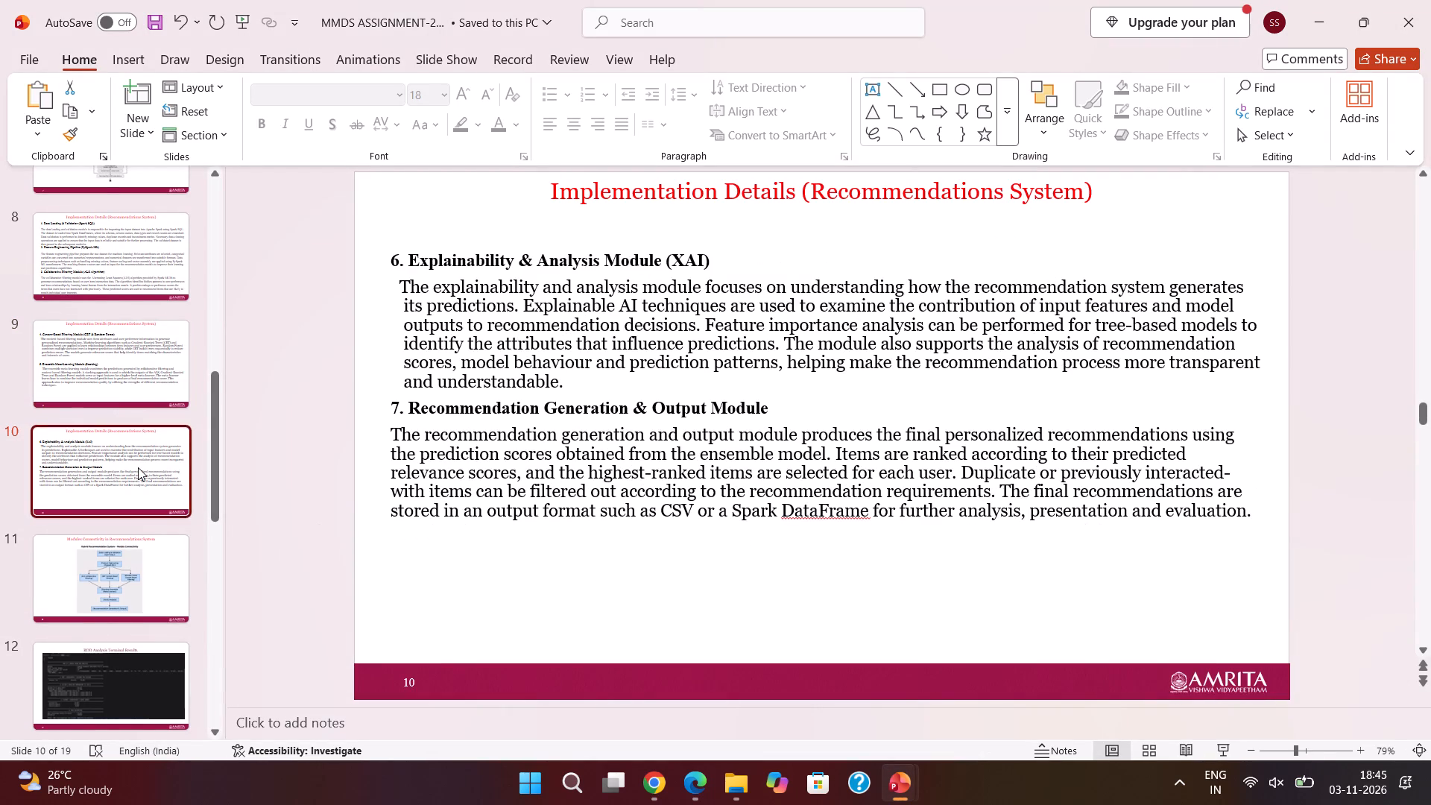
left_click(100, 367)
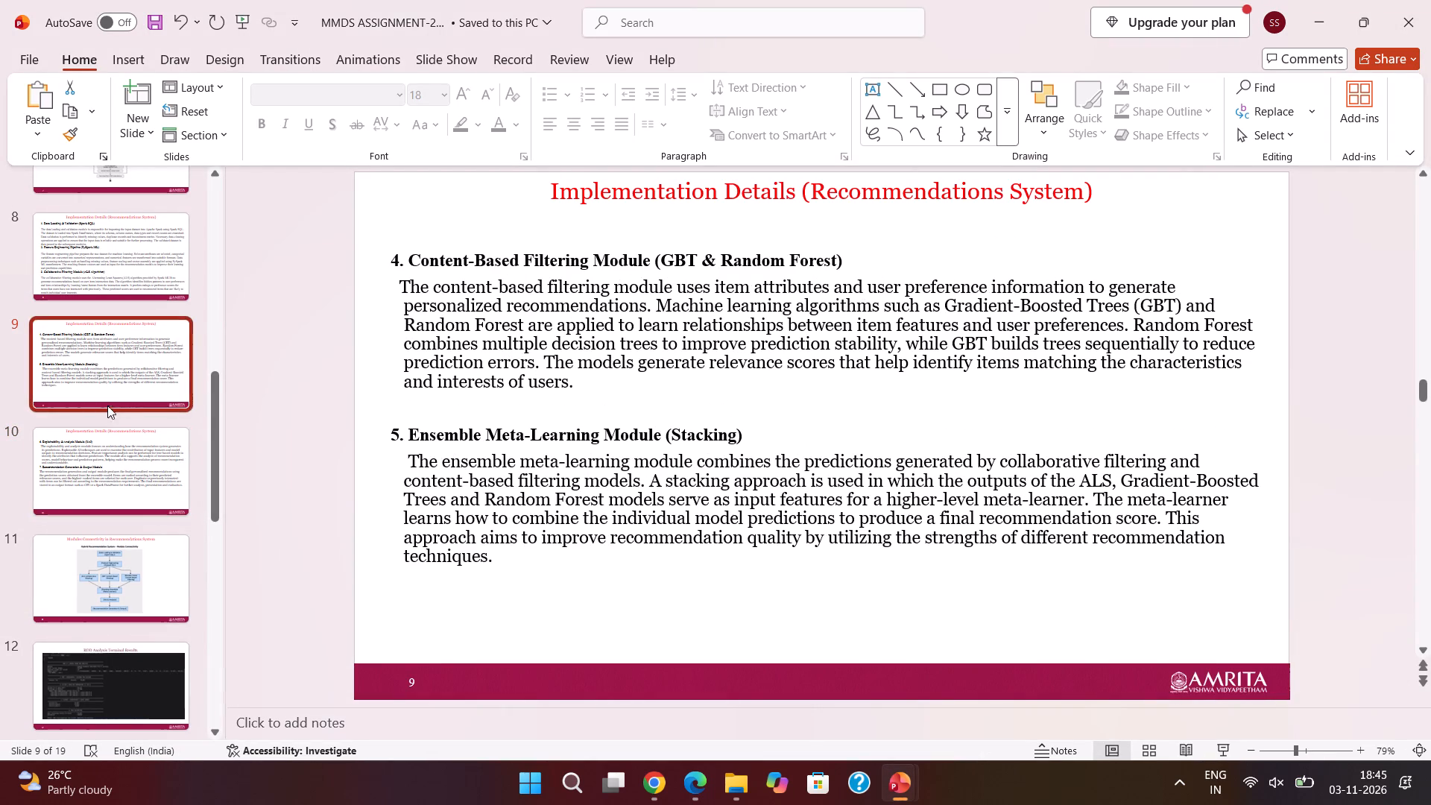
left_click(101, 245)
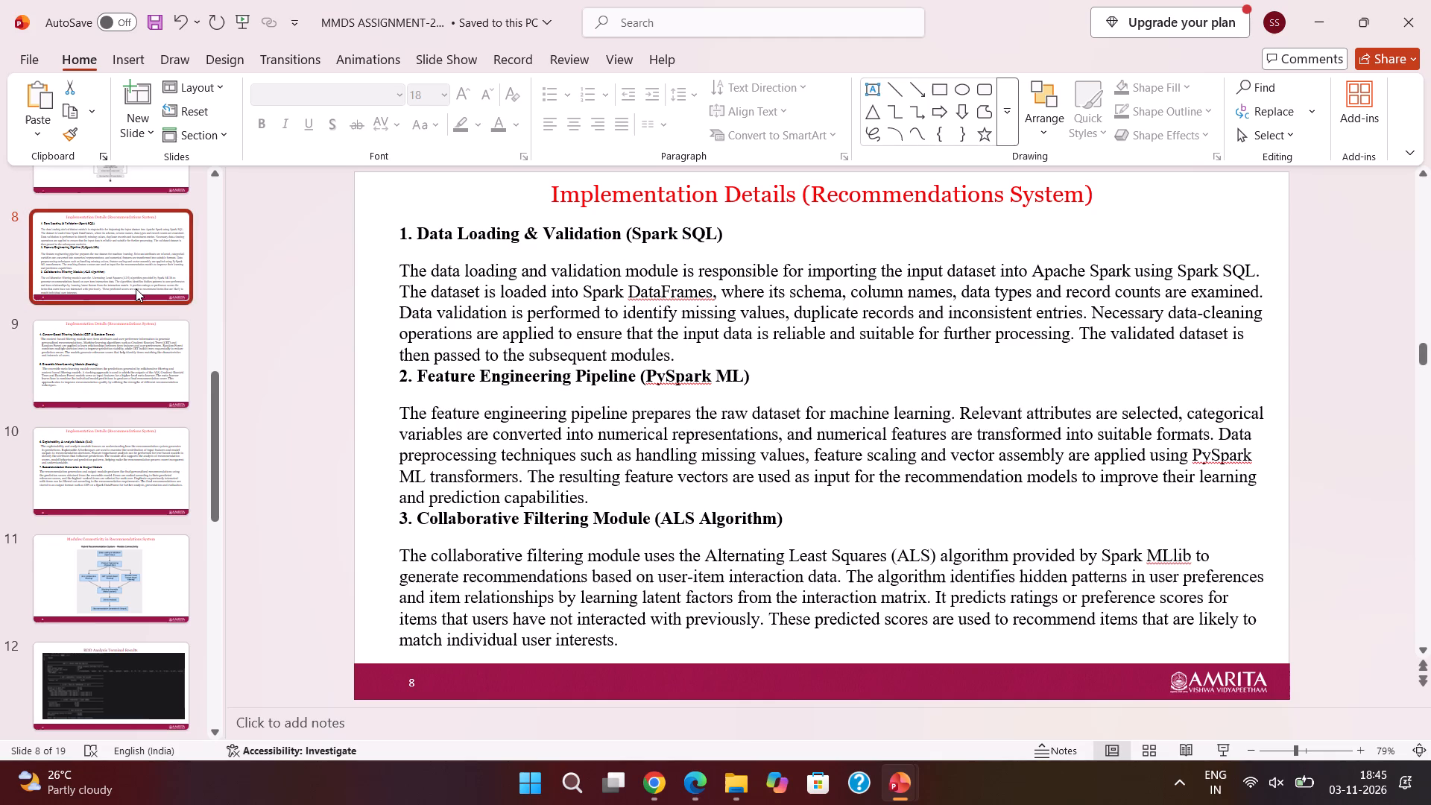
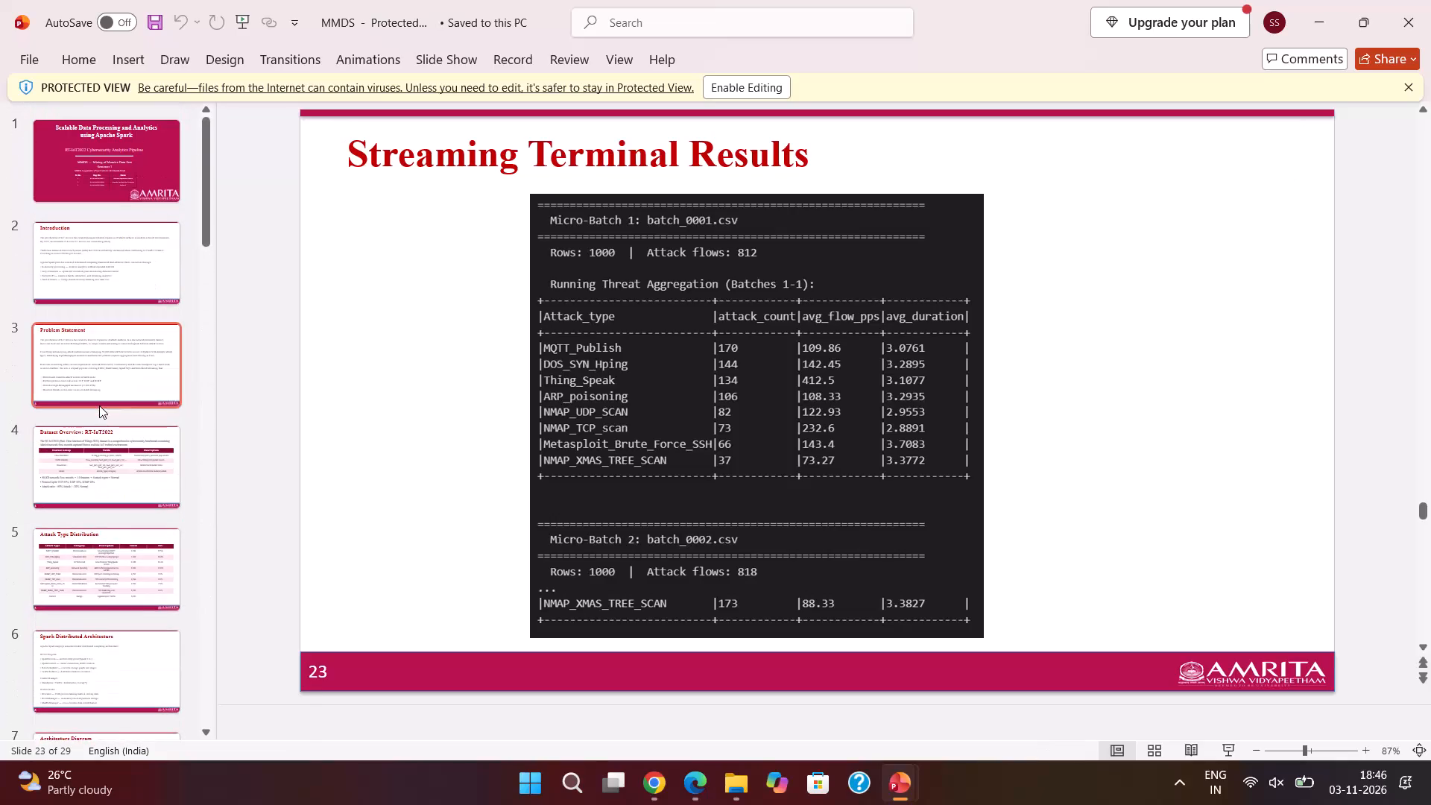
Look through the reference MMDS deck from the Problem Statement slide to the closing Thank You slide.
left_click(60, 376)
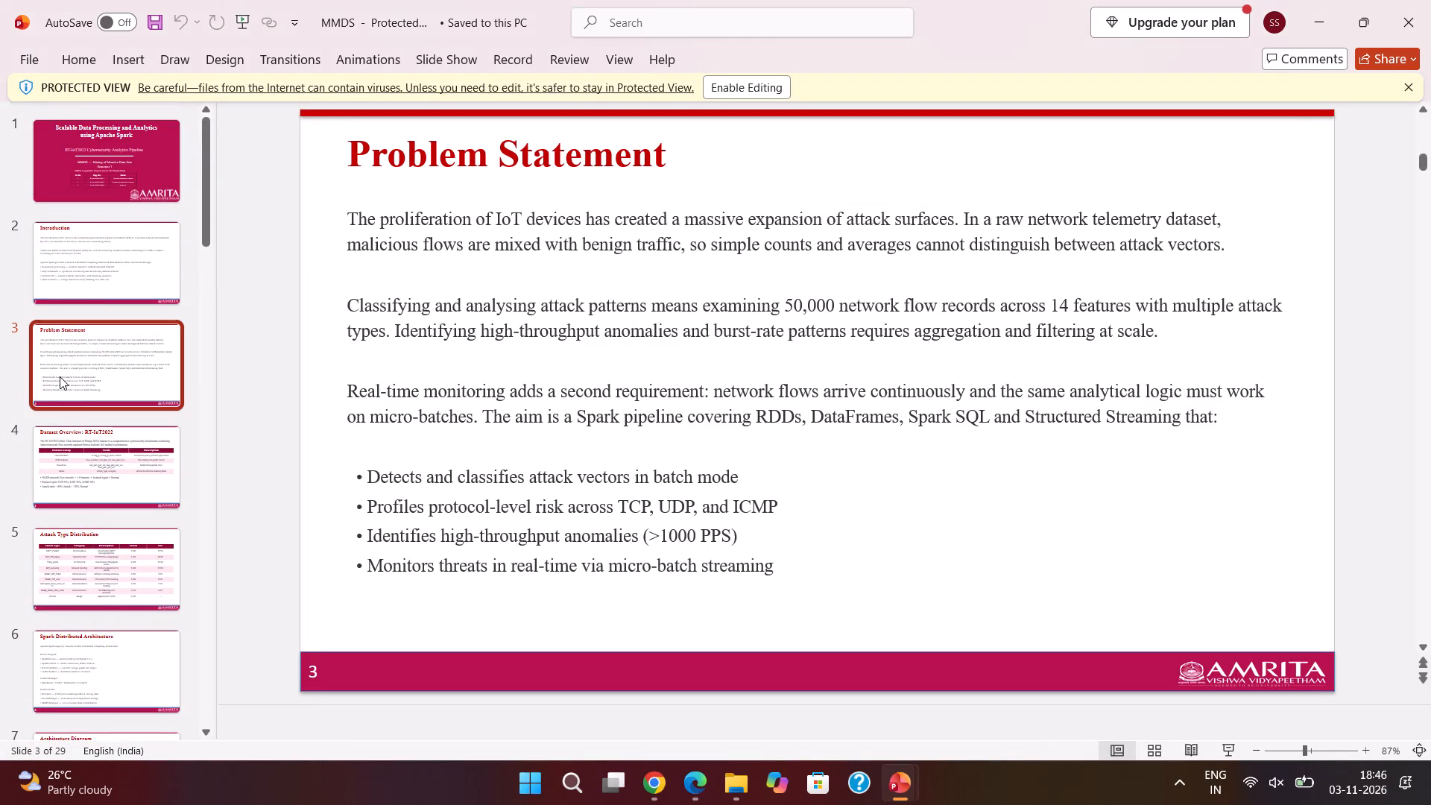
key("Down")
key("Down")
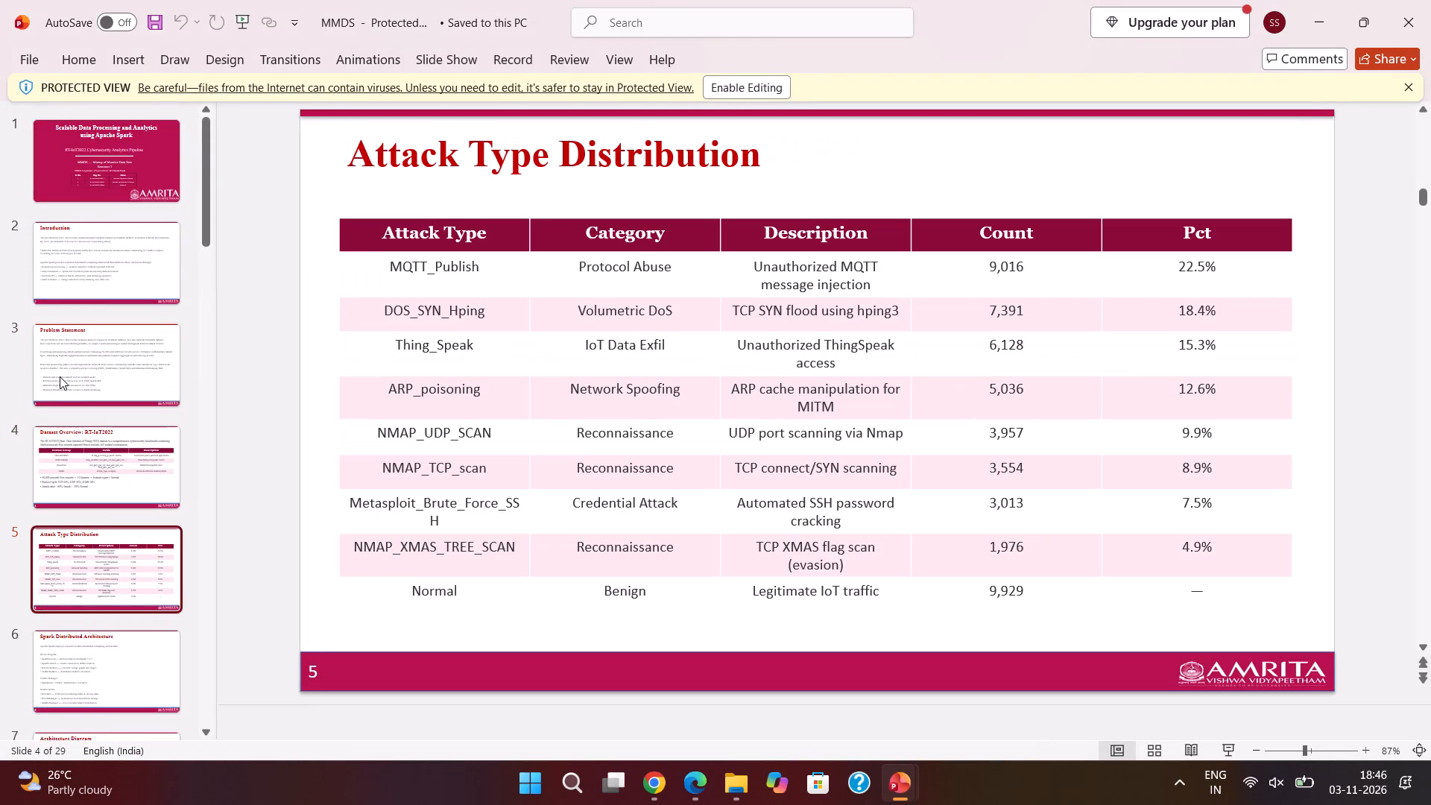
key("Down")
key("Down")
key("Down")
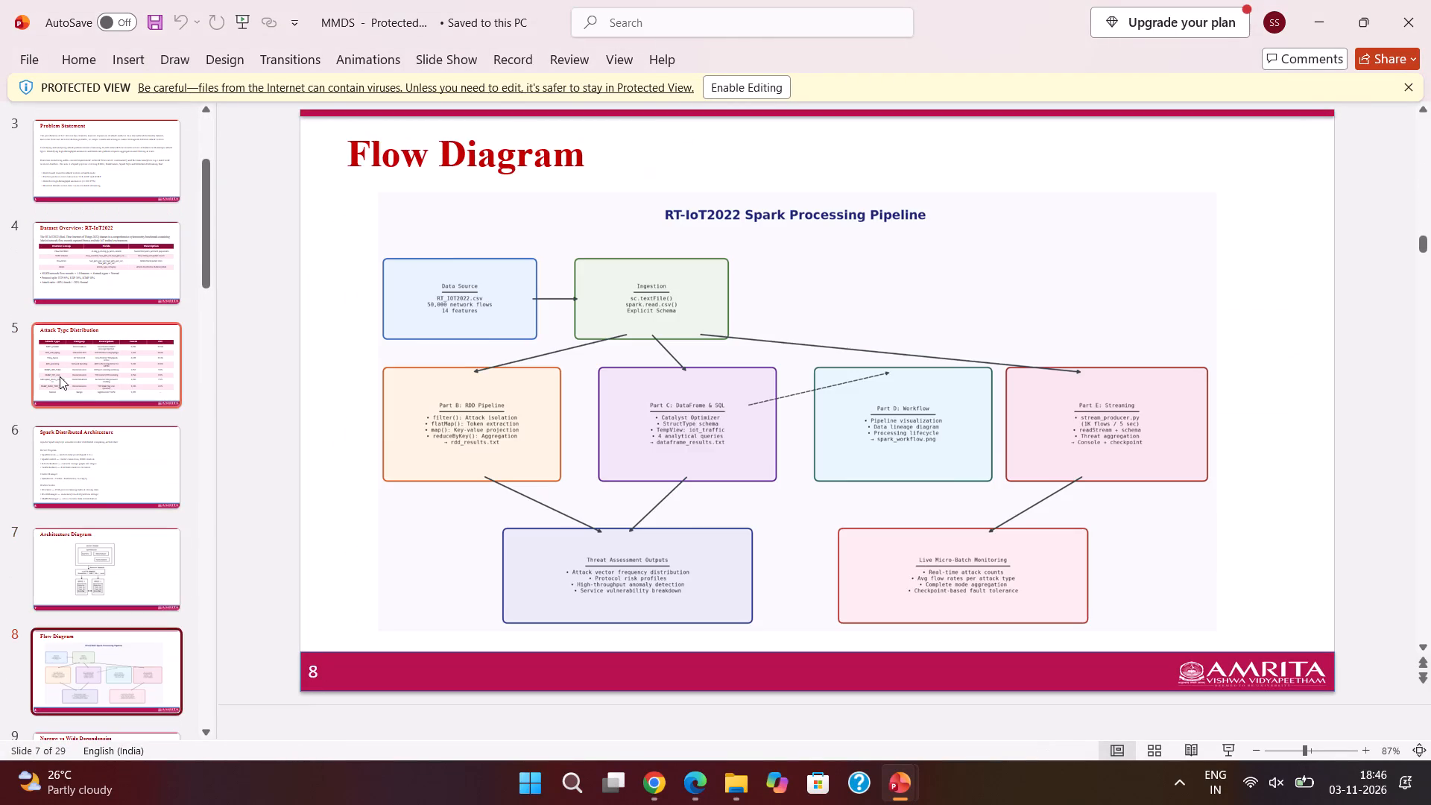
key("Down")
key("Down")
key("Down")
key("Down")
key("Down")
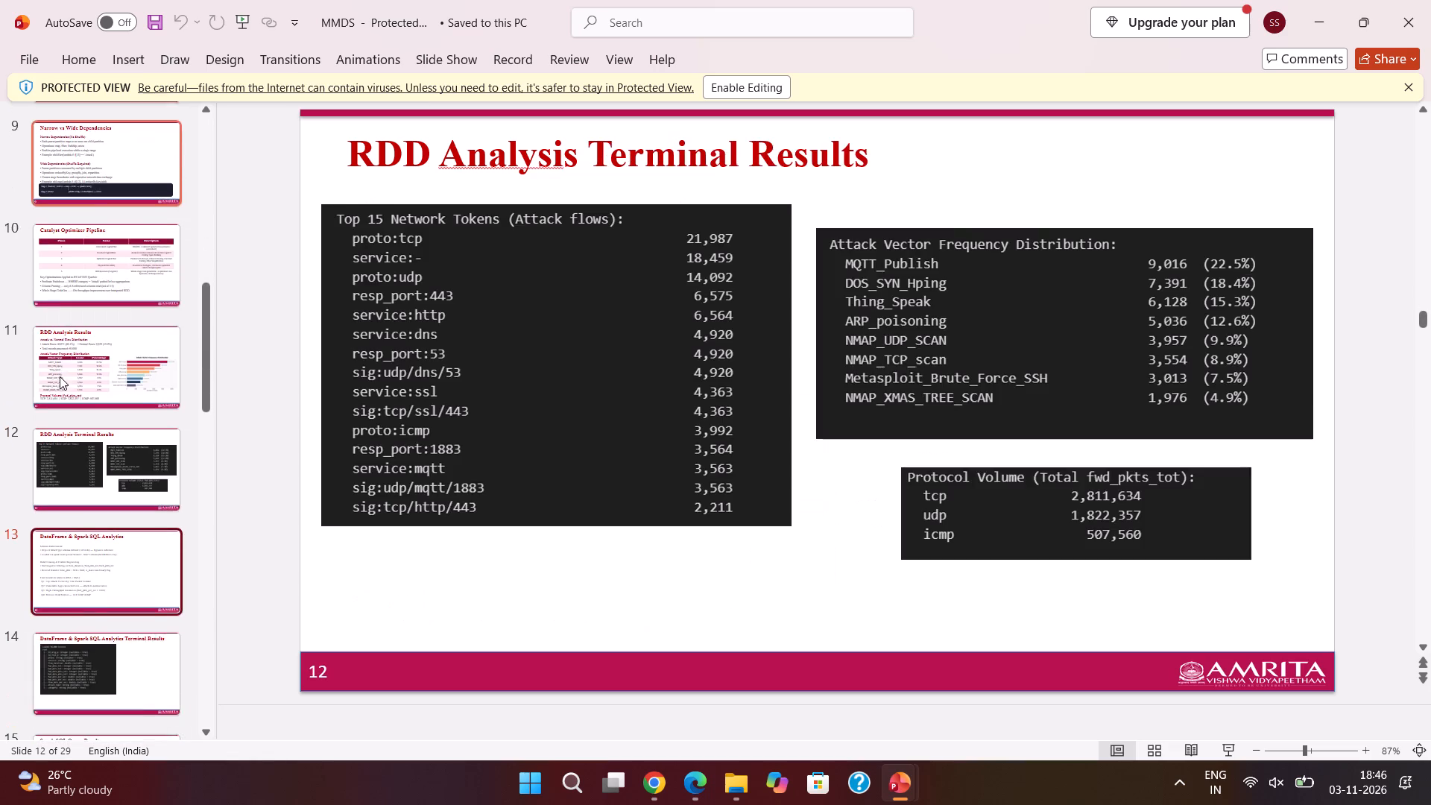
key("Down")
key("Down")
key("Down")
key("Down")
key("Down")
key("Down")
key("Down")
key("Down")
key("Down")
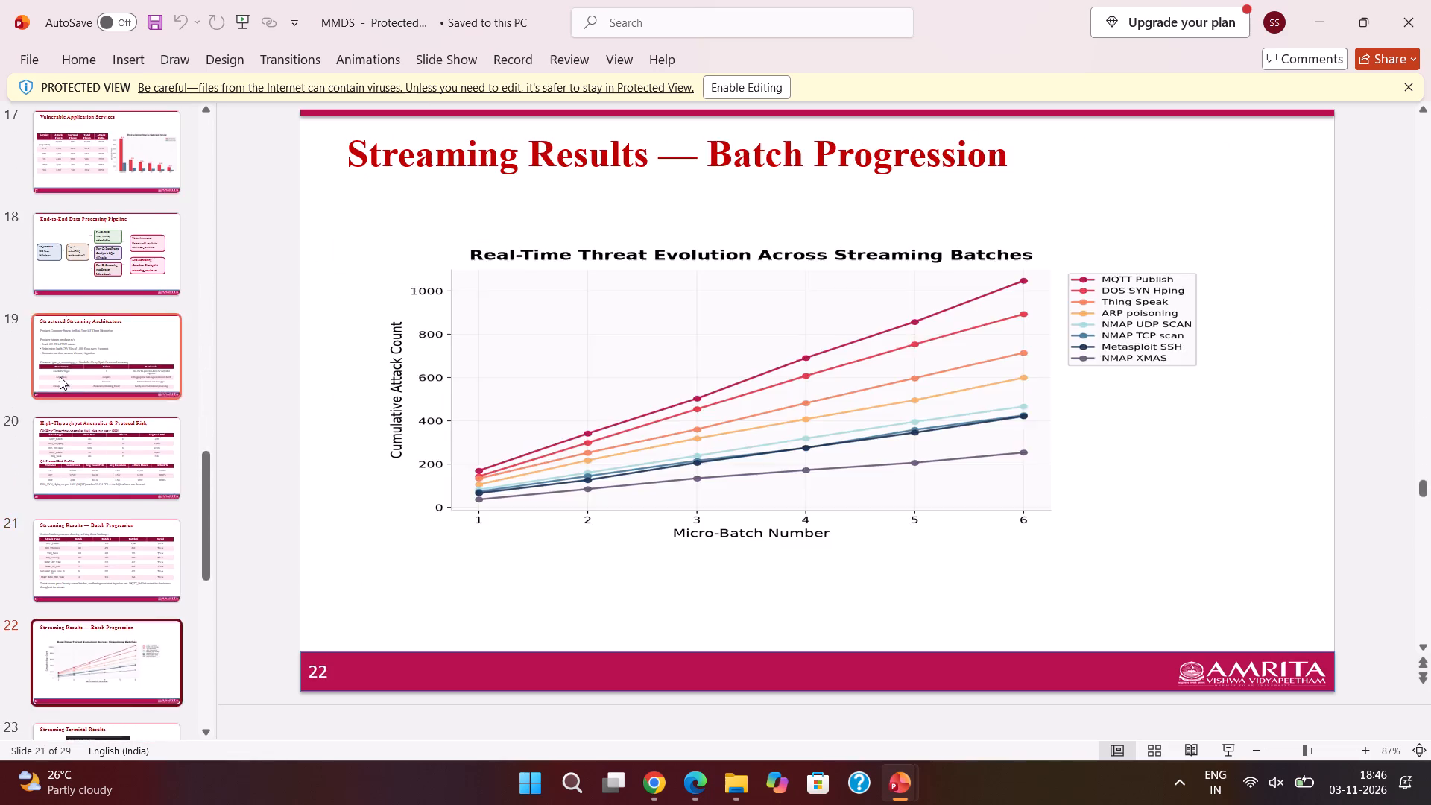
key("Down")
key("Down")
key("Down")
key("Down")
key("Down")
key("Down")
key("Down")
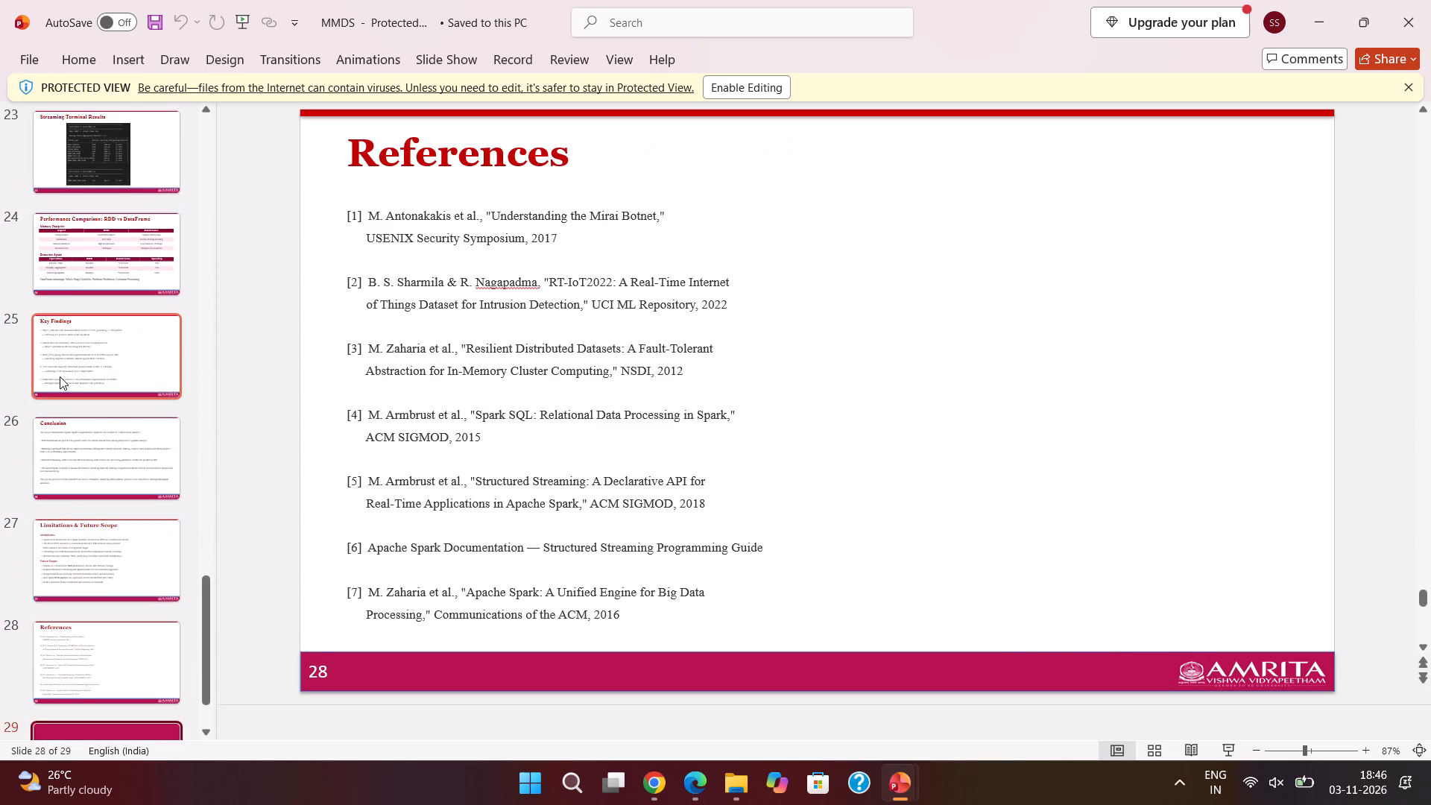
key("Down")
key("Down")
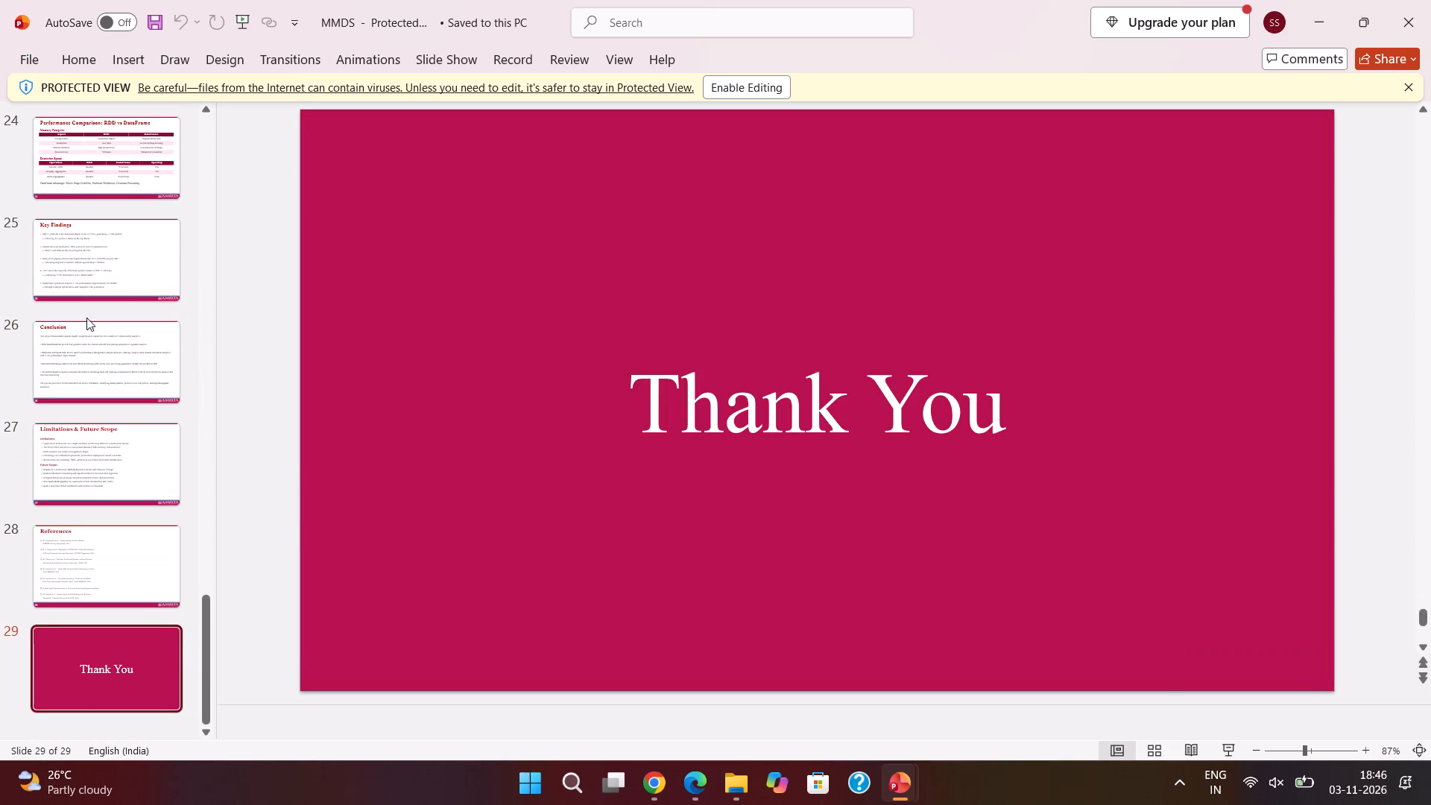
scroll(86, 318, "up", 15)
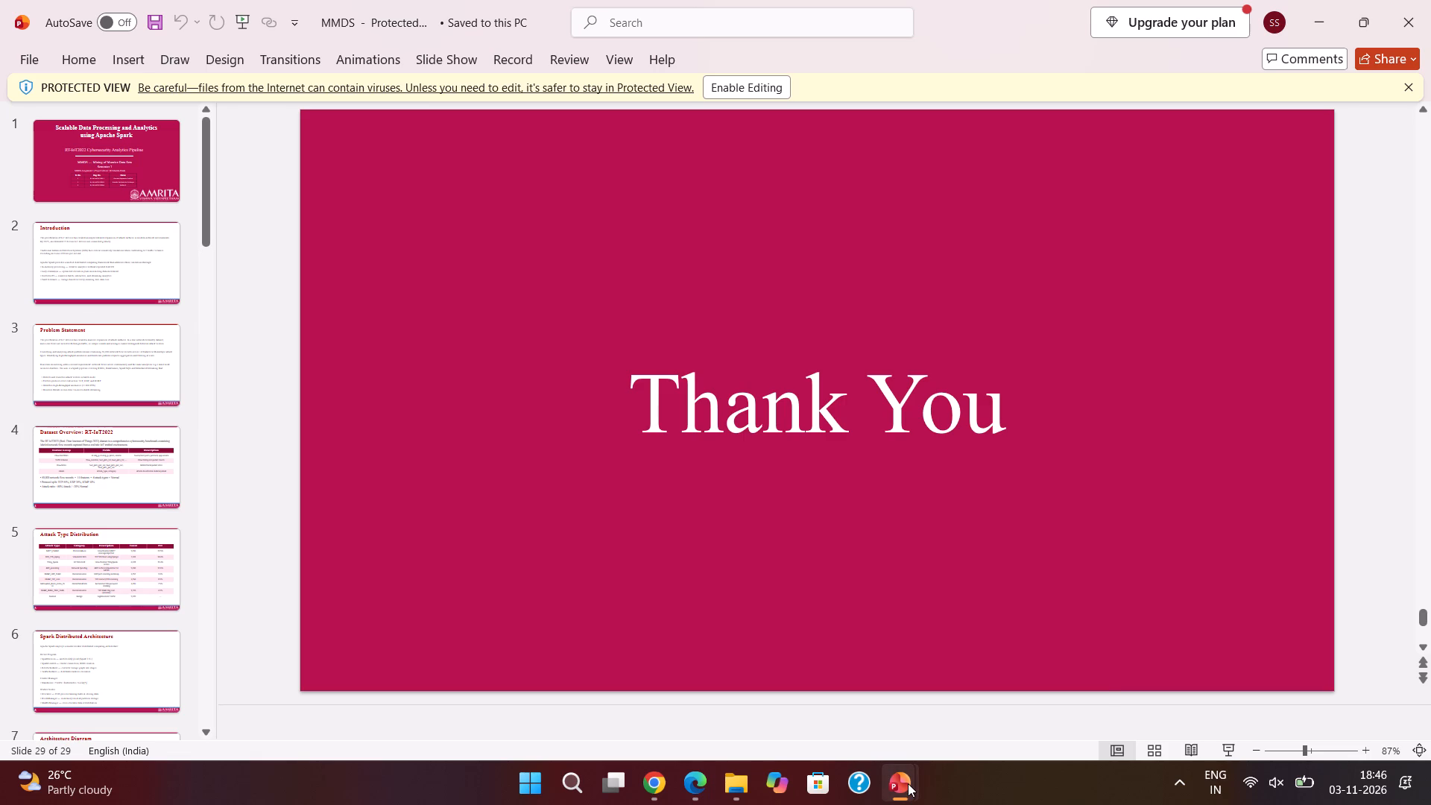
Switch back to the MMDS assignment presentation and review the RDD Analysis Terminal Results, Modules Connectivity, Hadoop Design and Research Gaps and Challenges slides.
left_click(797, 659)
left_click(127, 465)
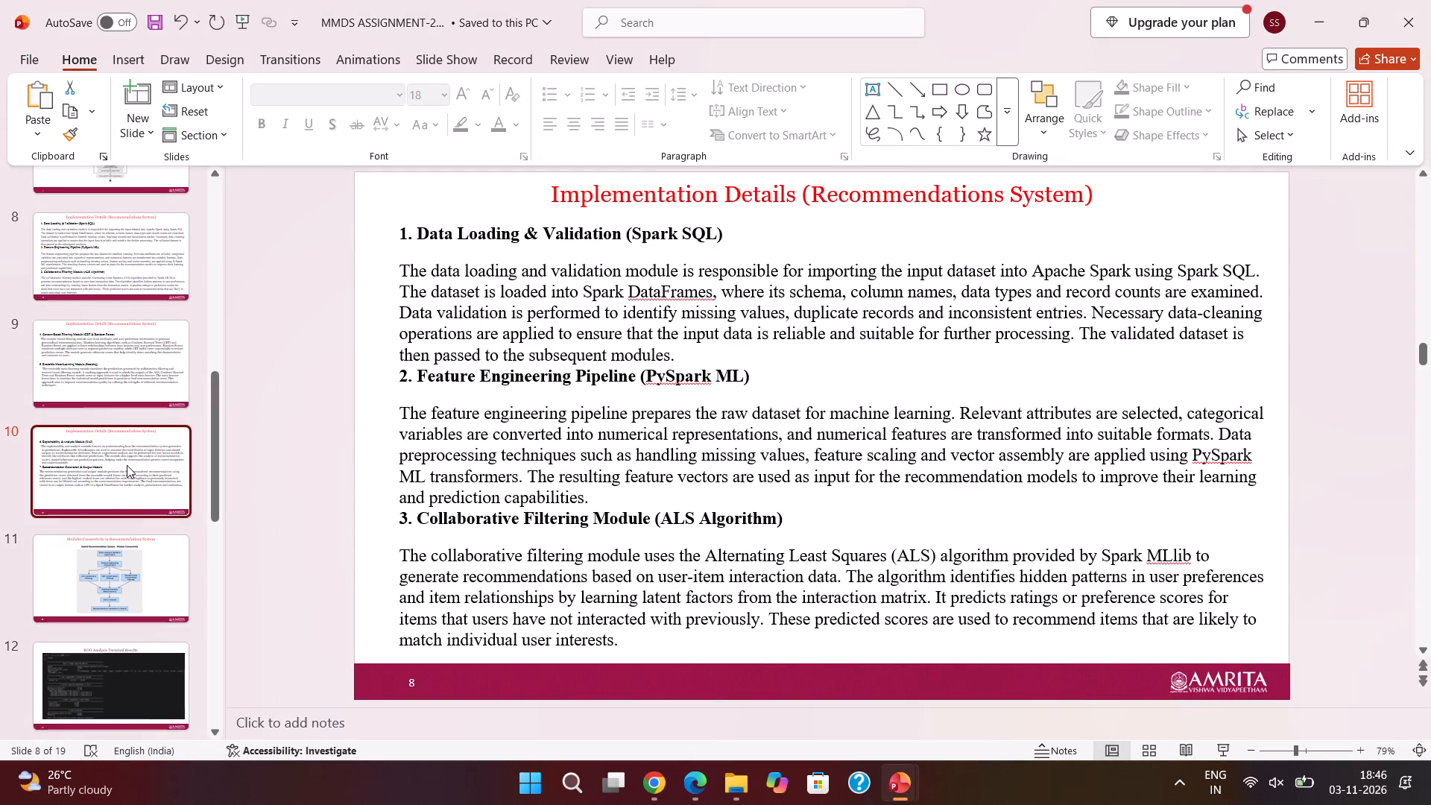
key("Down")
key("Down")
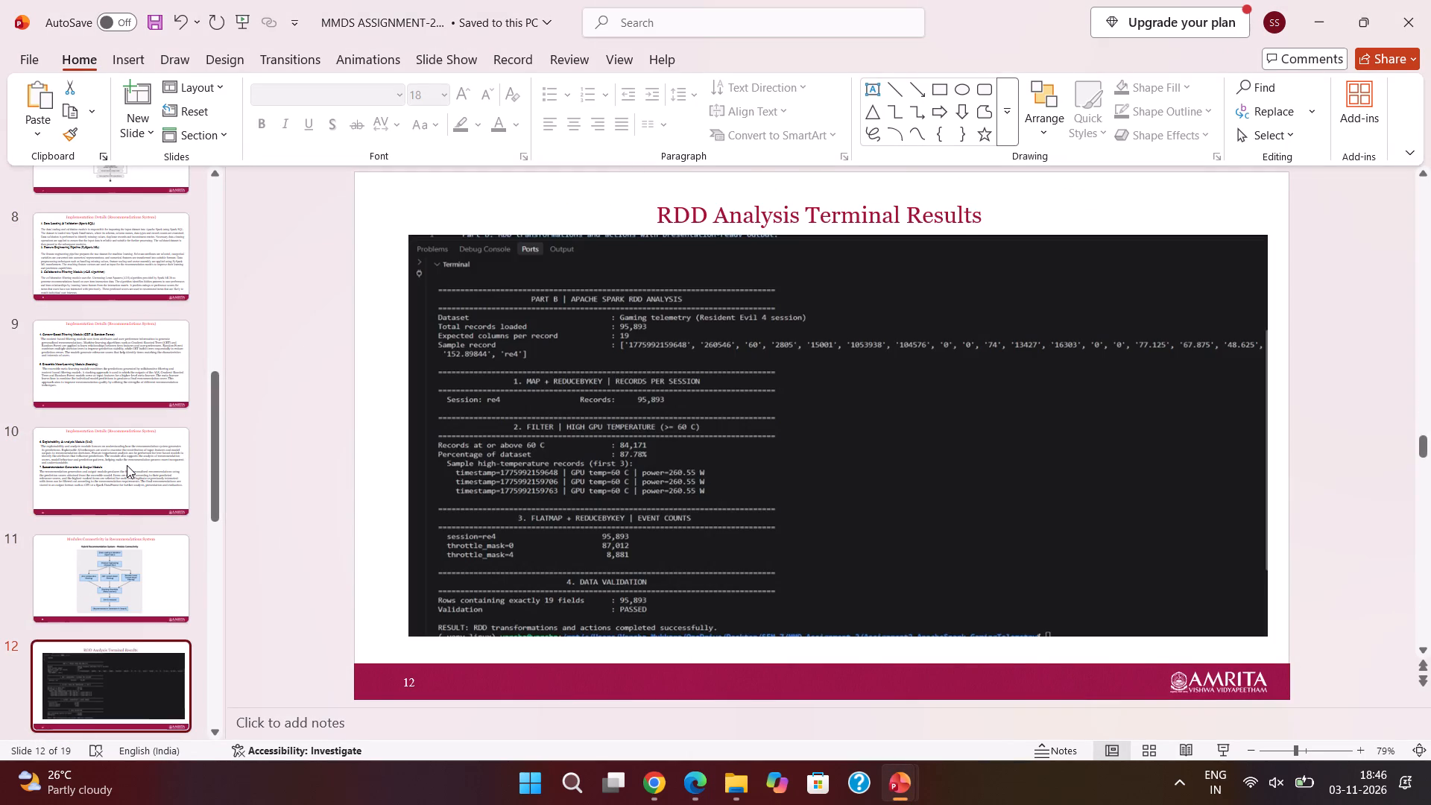
key("Up")
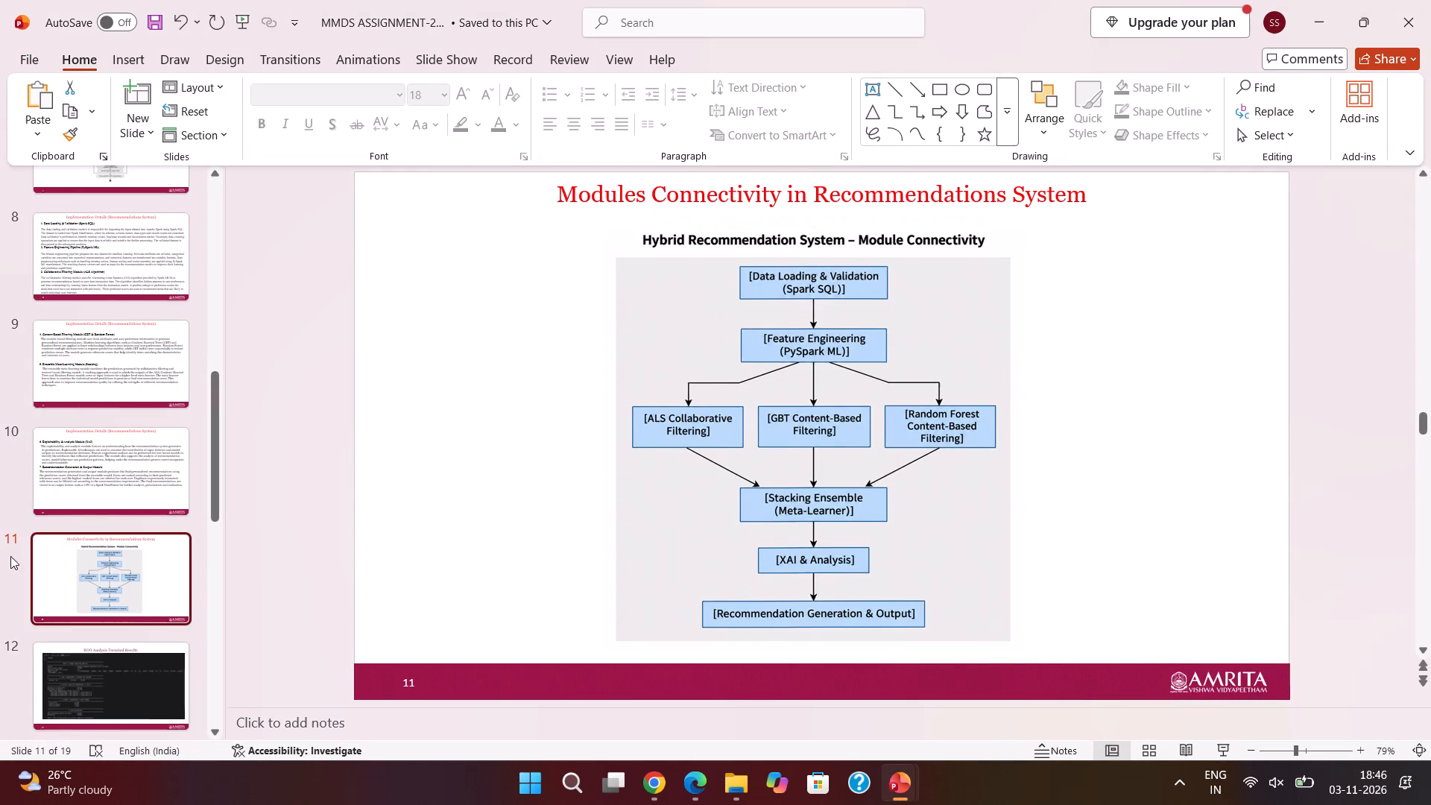
scroll(78, 566, "down", 3)
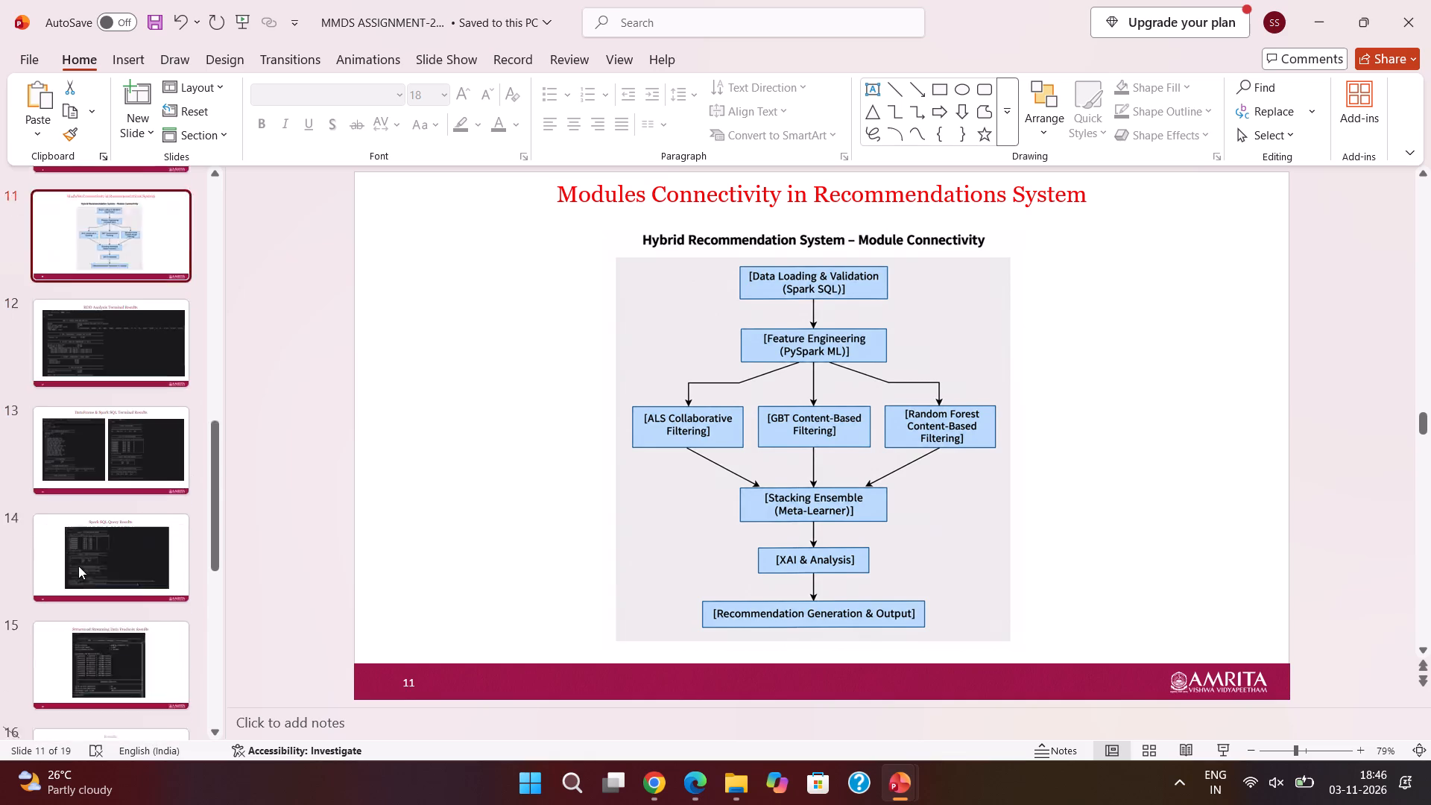
scroll(78, 566, "down", 2)
scroll(78, 566, "up", 4)
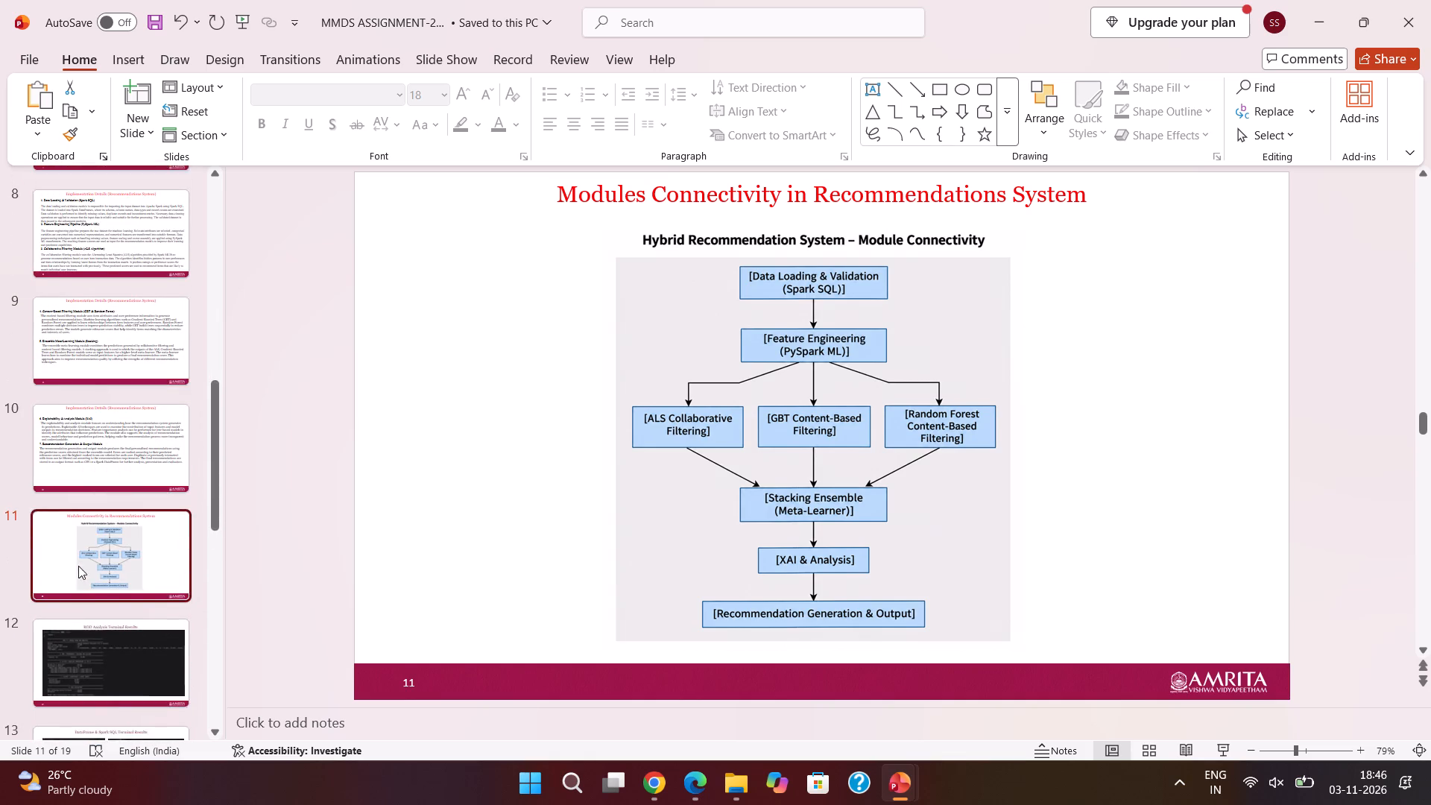
scroll(148, 387, "up", 2)
left_click(134, 415)
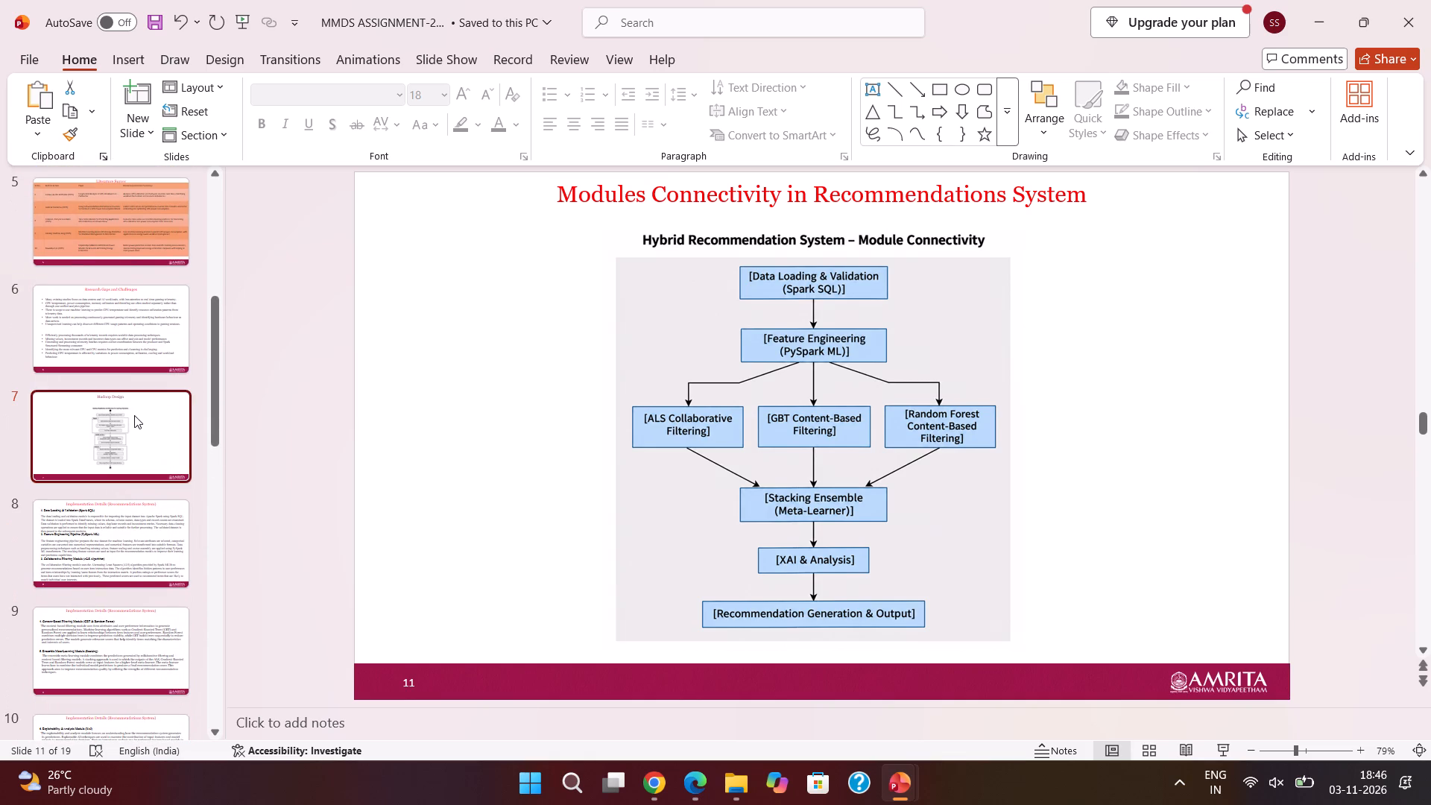
left_click(136, 344)
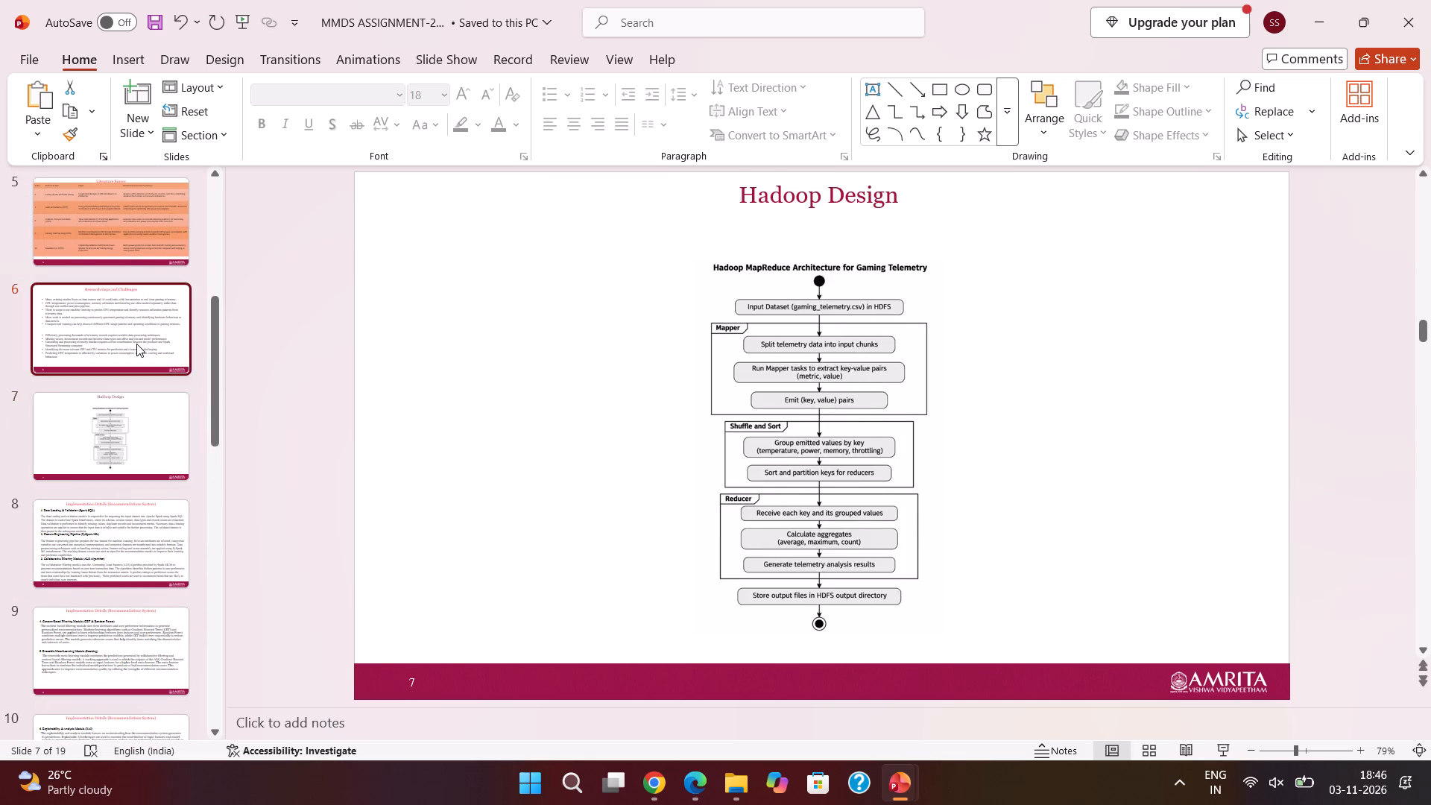
scroll(136, 344, "up", 2)
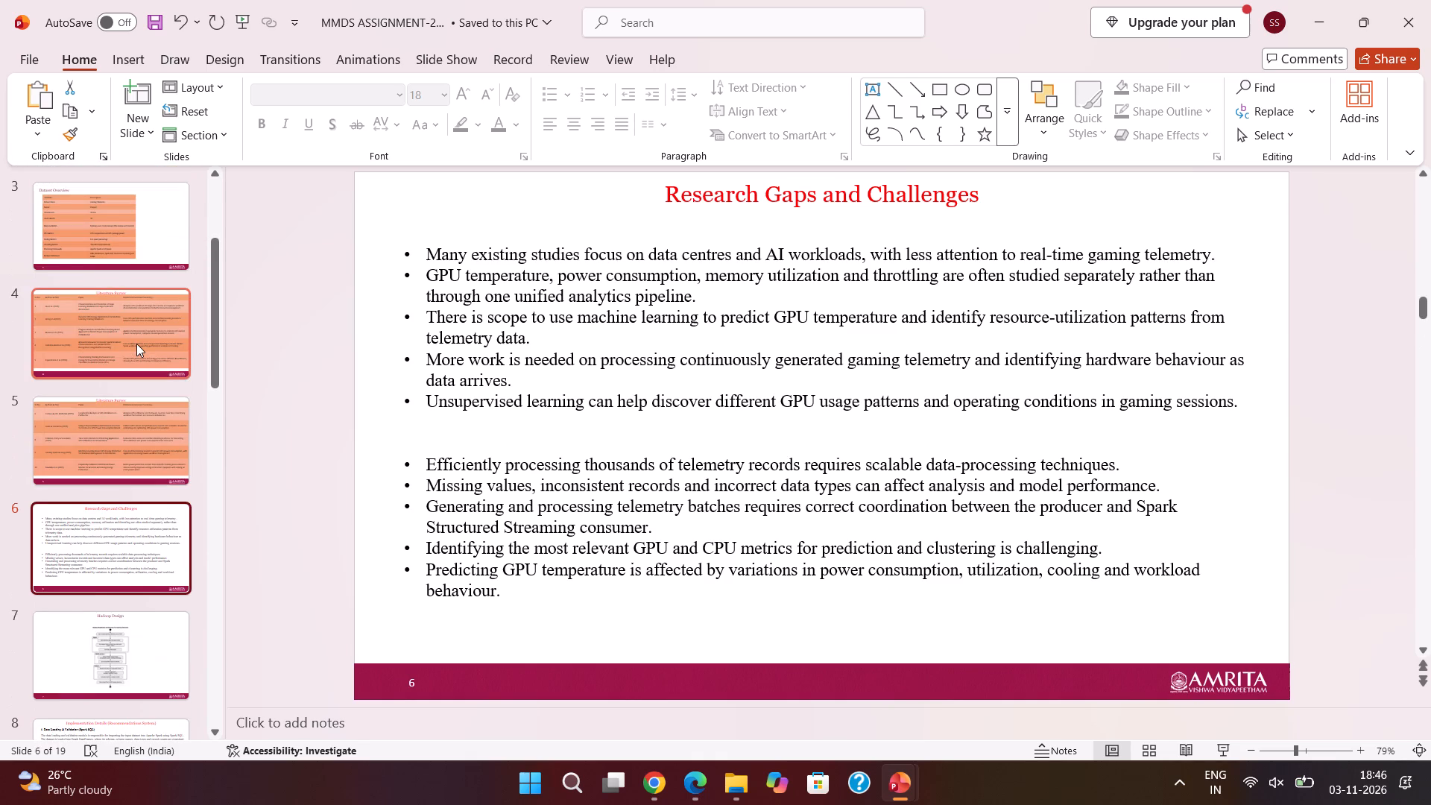
scroll(136, 344, "up", 2)
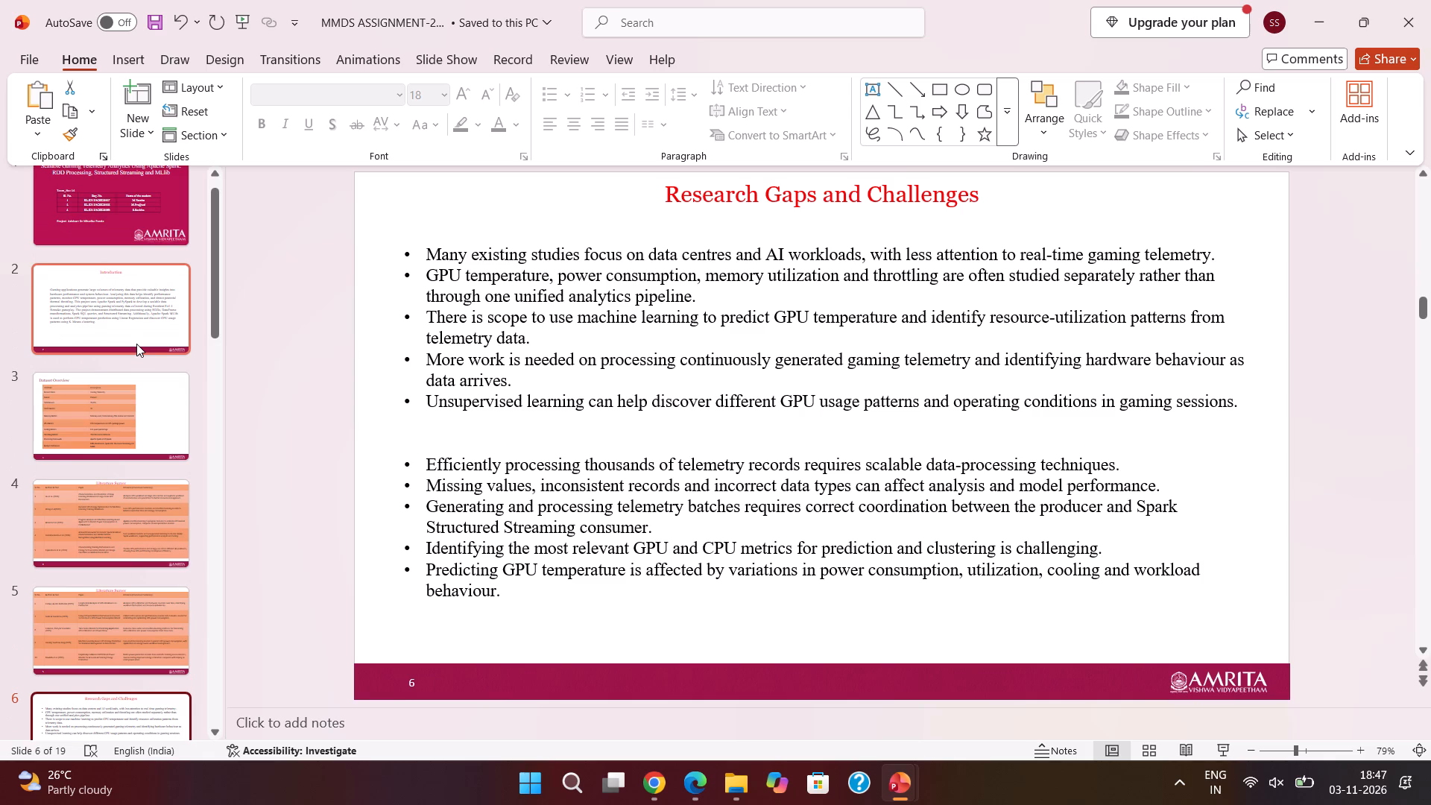
Review the assignment's opening content slides: Introduction, Dataset Overview and the first Literature Survey slide.
left_click(136, 344)
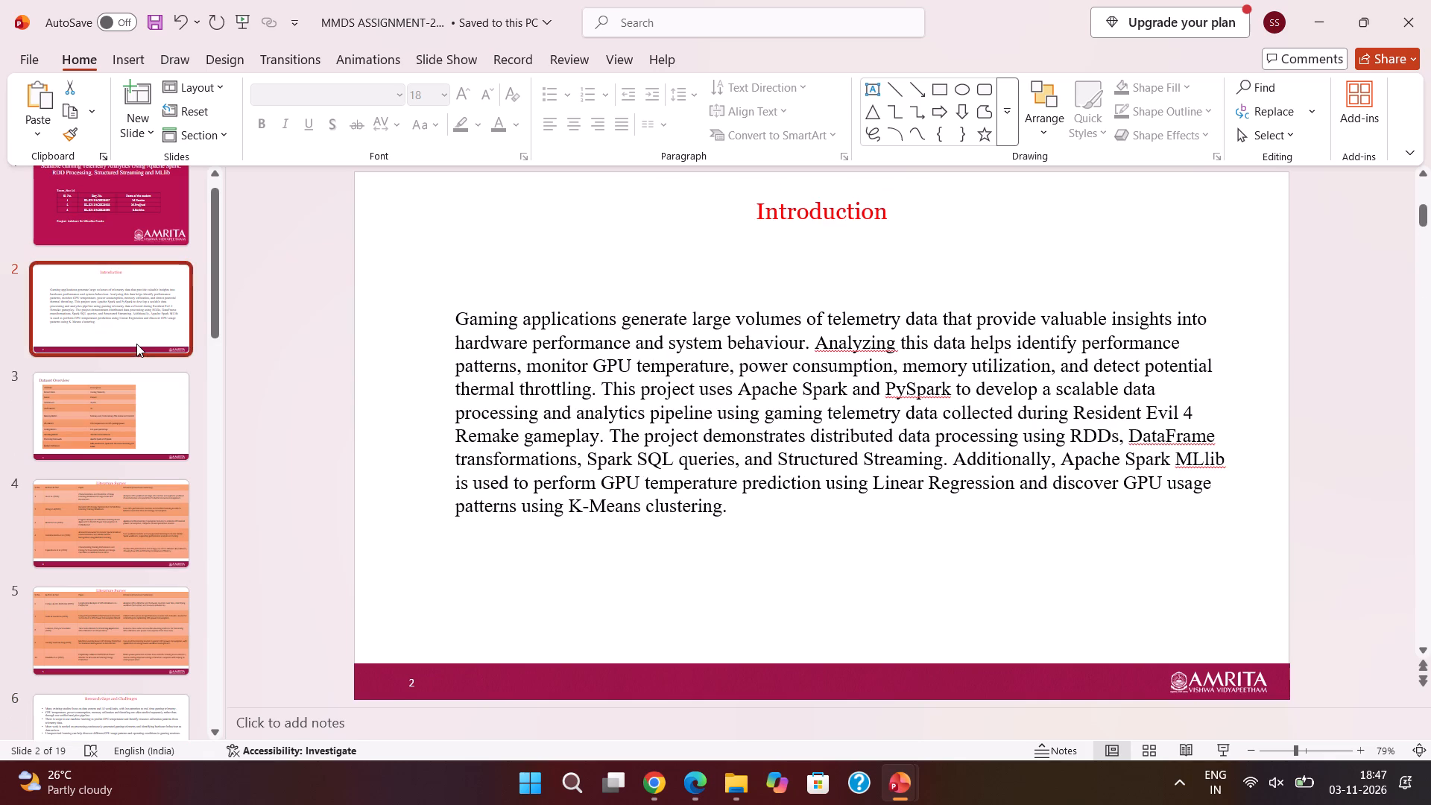
left_click(89, 295)
scroll(89, 295, "up", 1)
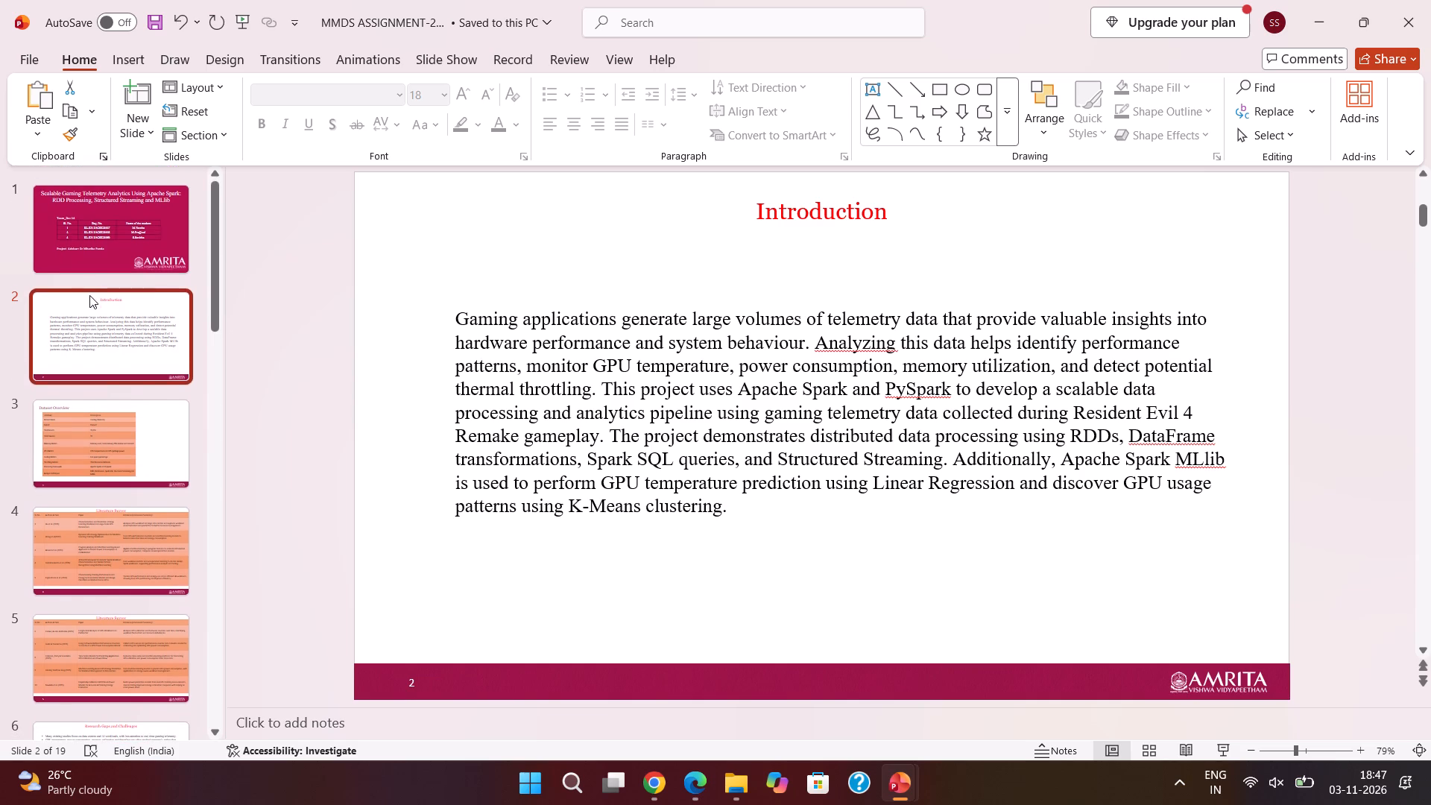
left_click(98, 418)
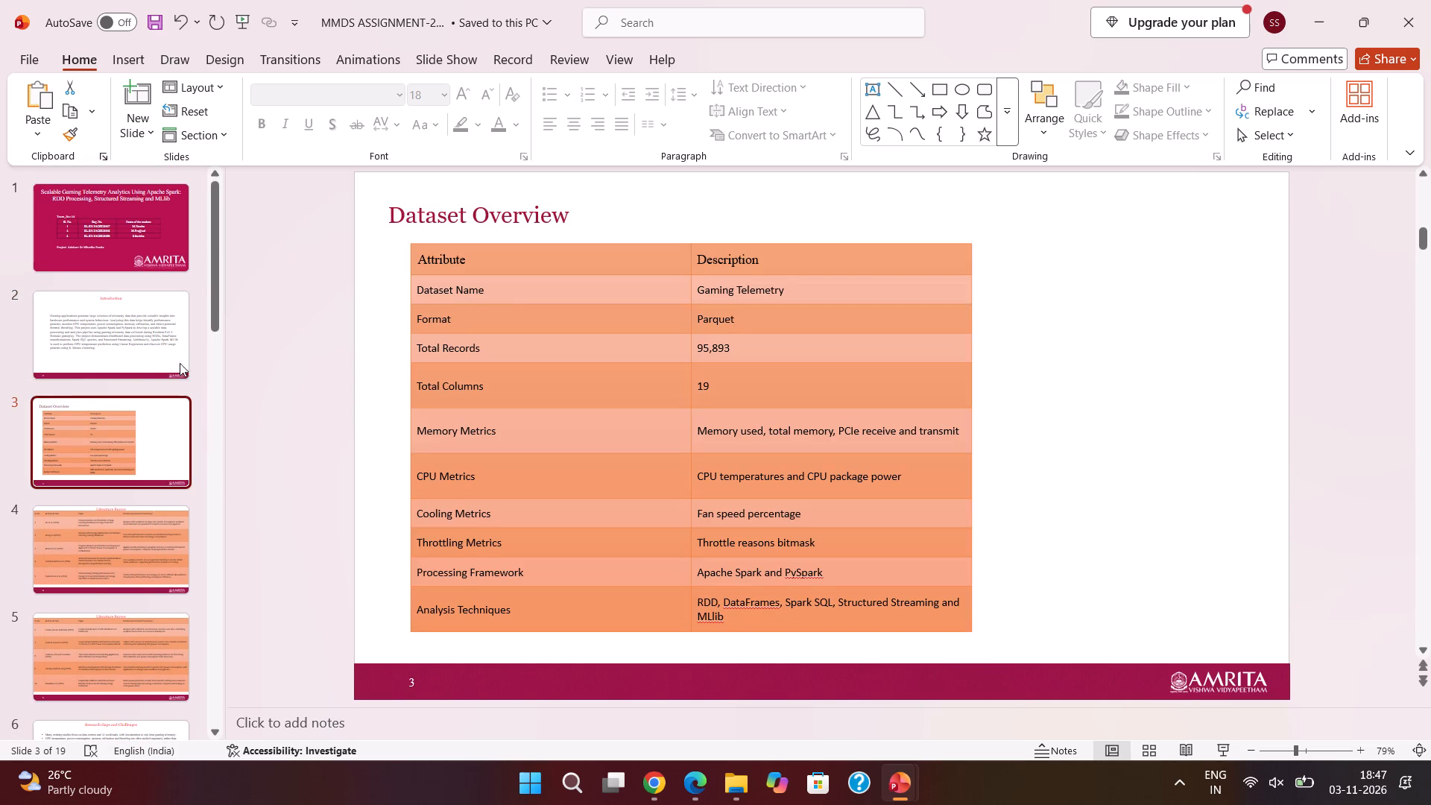
left_click(128, 352)
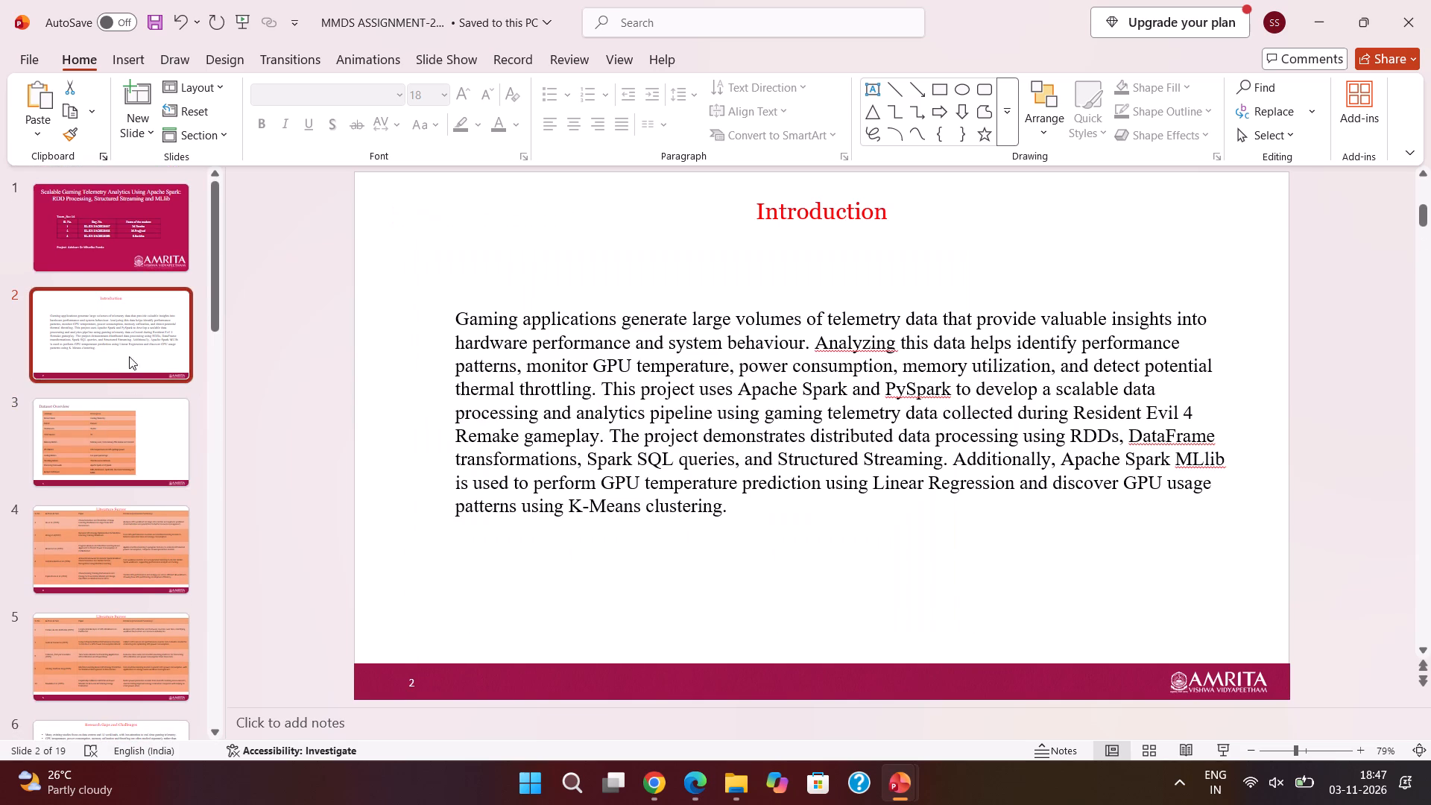
left_click(130, 409)
left_click(111, 545)
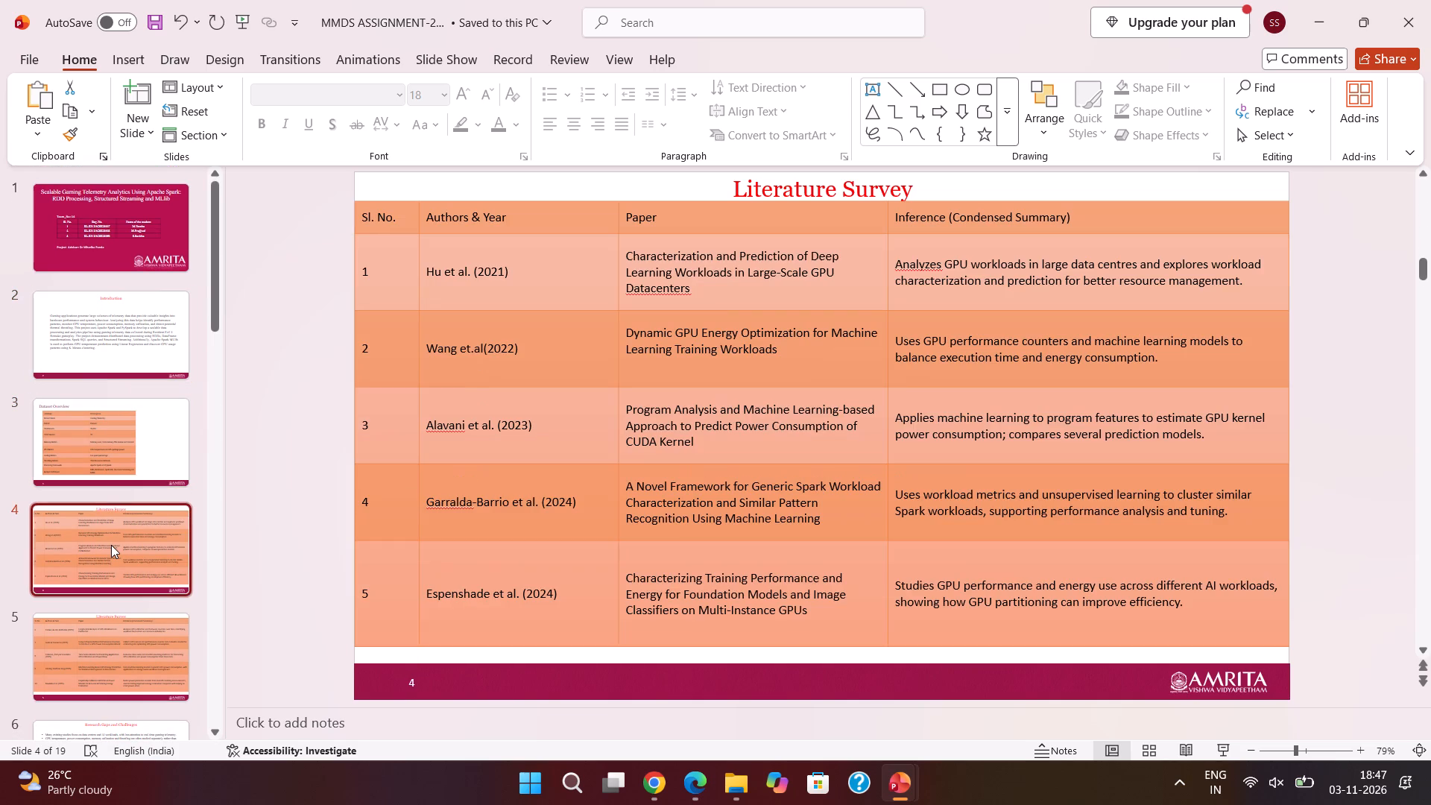
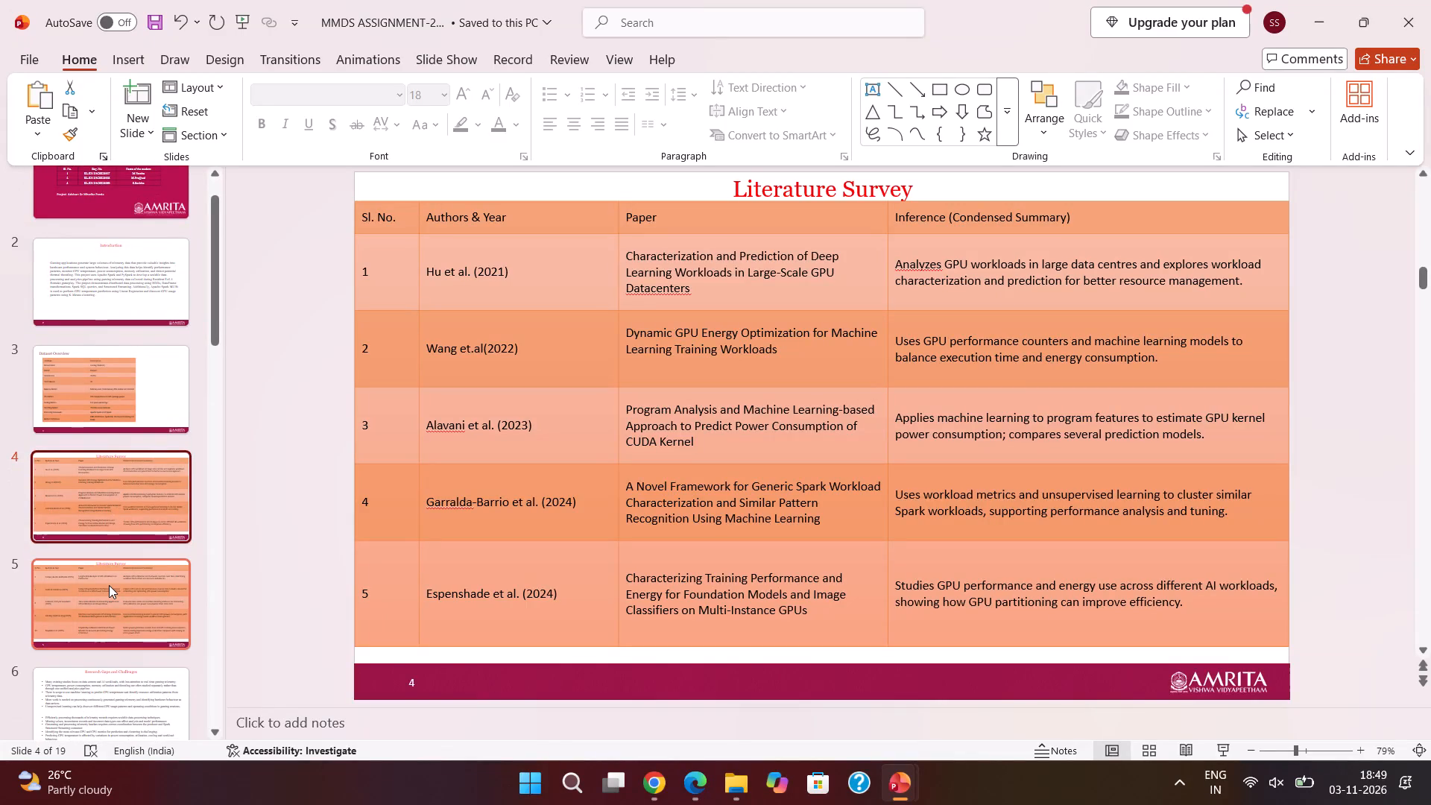
Review the second Literature Survey slide, covering papers 6 to 10, and go back to the Dataset Overview slide.
left_click(109, 585)
scroll(109, 585, "down", 1)
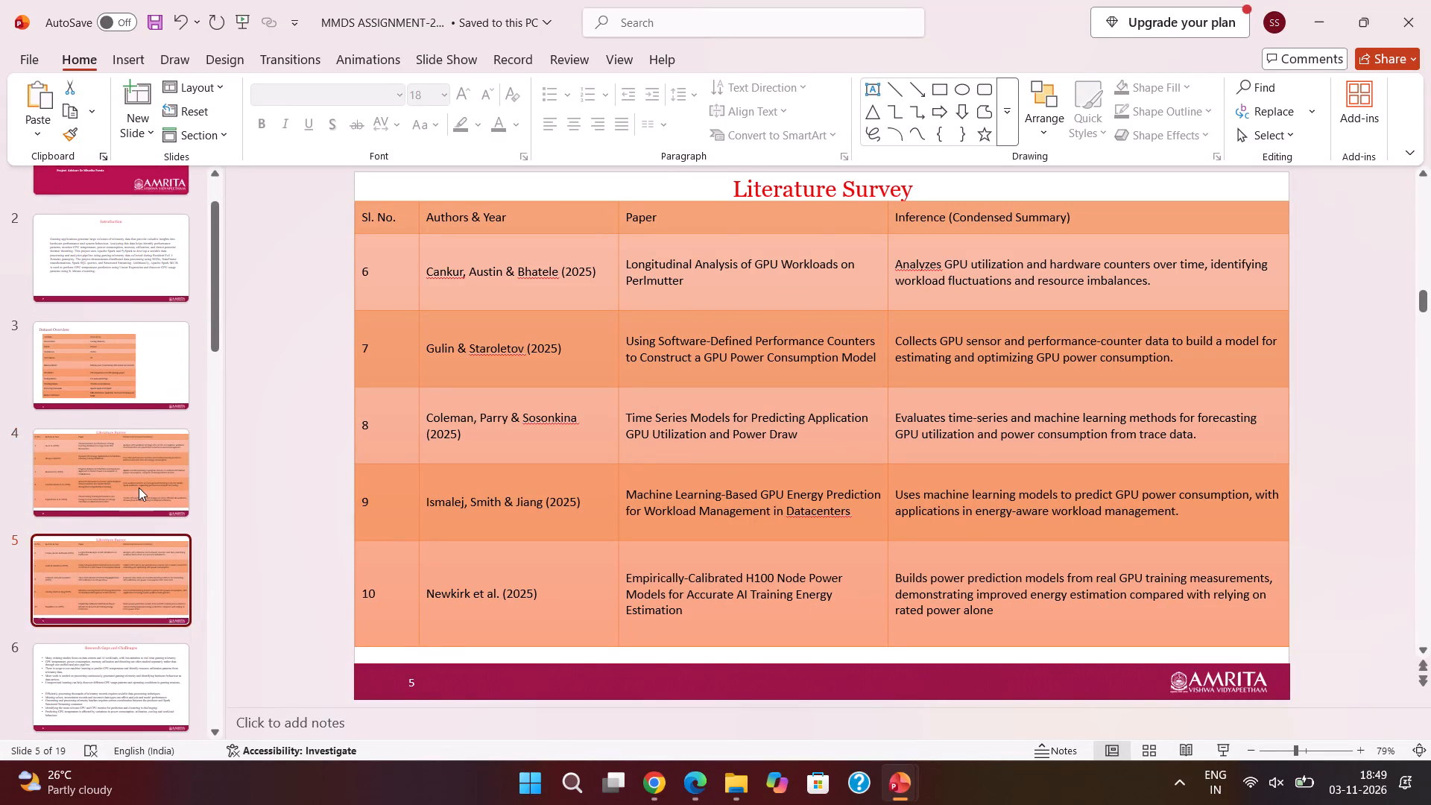
left_click(139, 487)
left_click(116, 390)
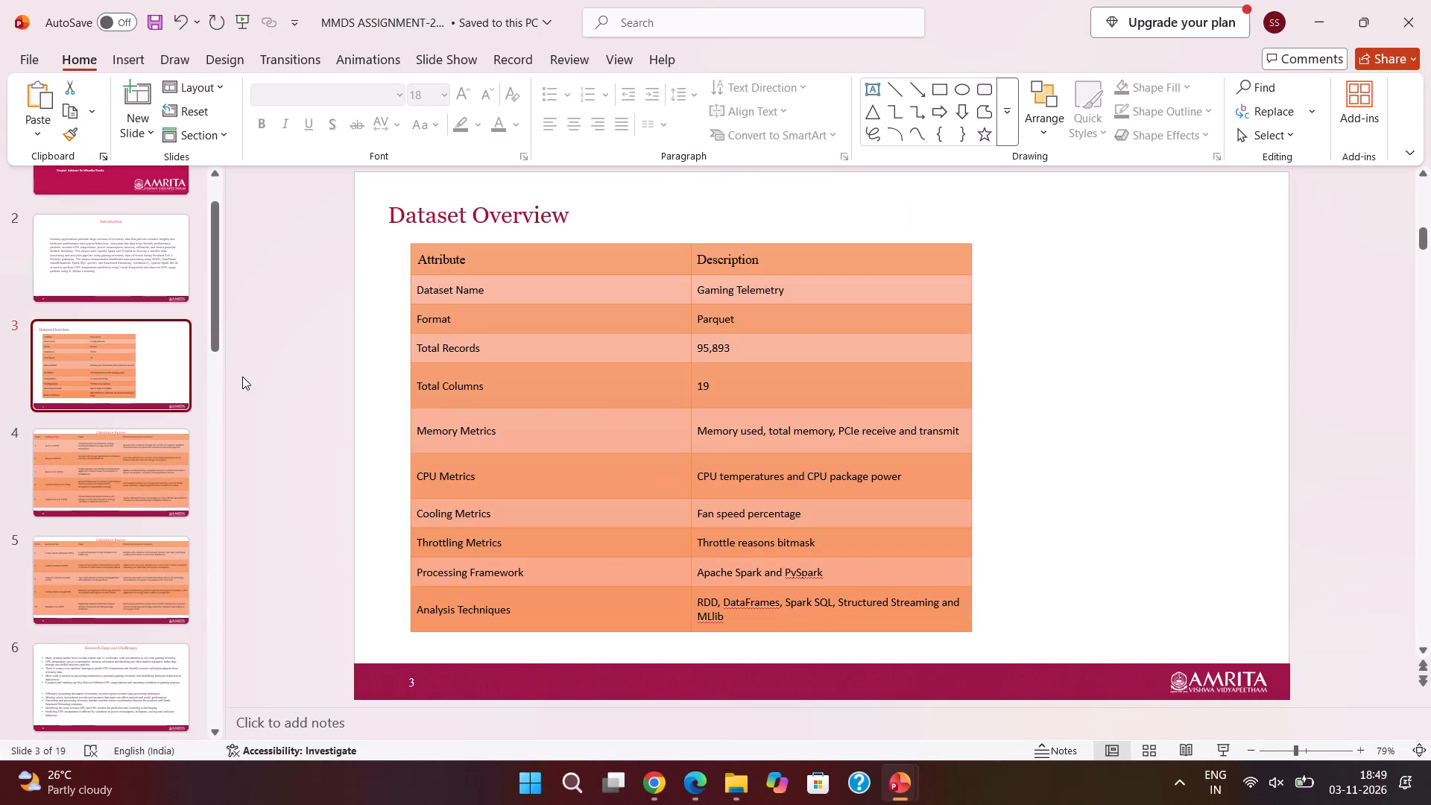
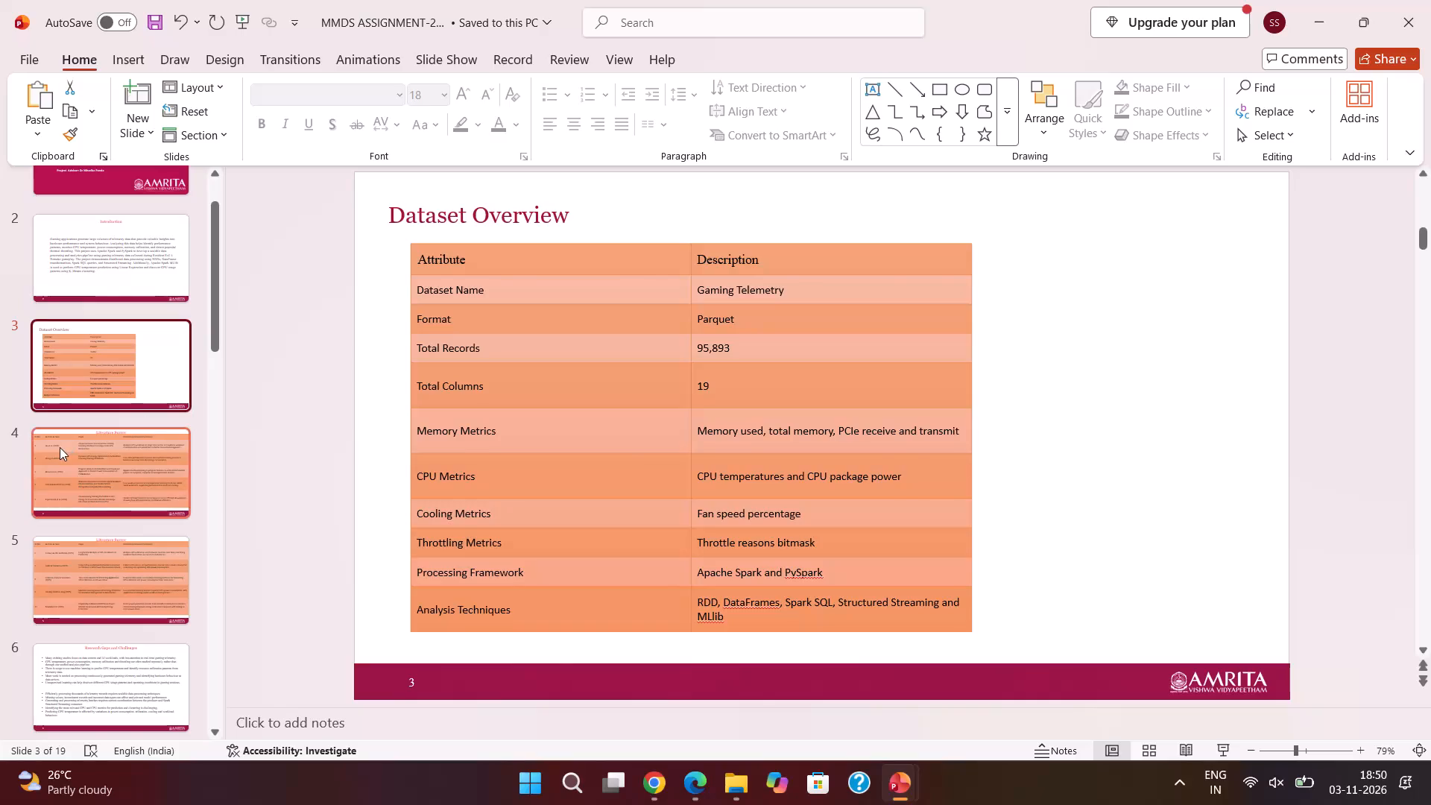
Review the two Literature Survey slides and the Introduction slide.
left_click(60, 447)
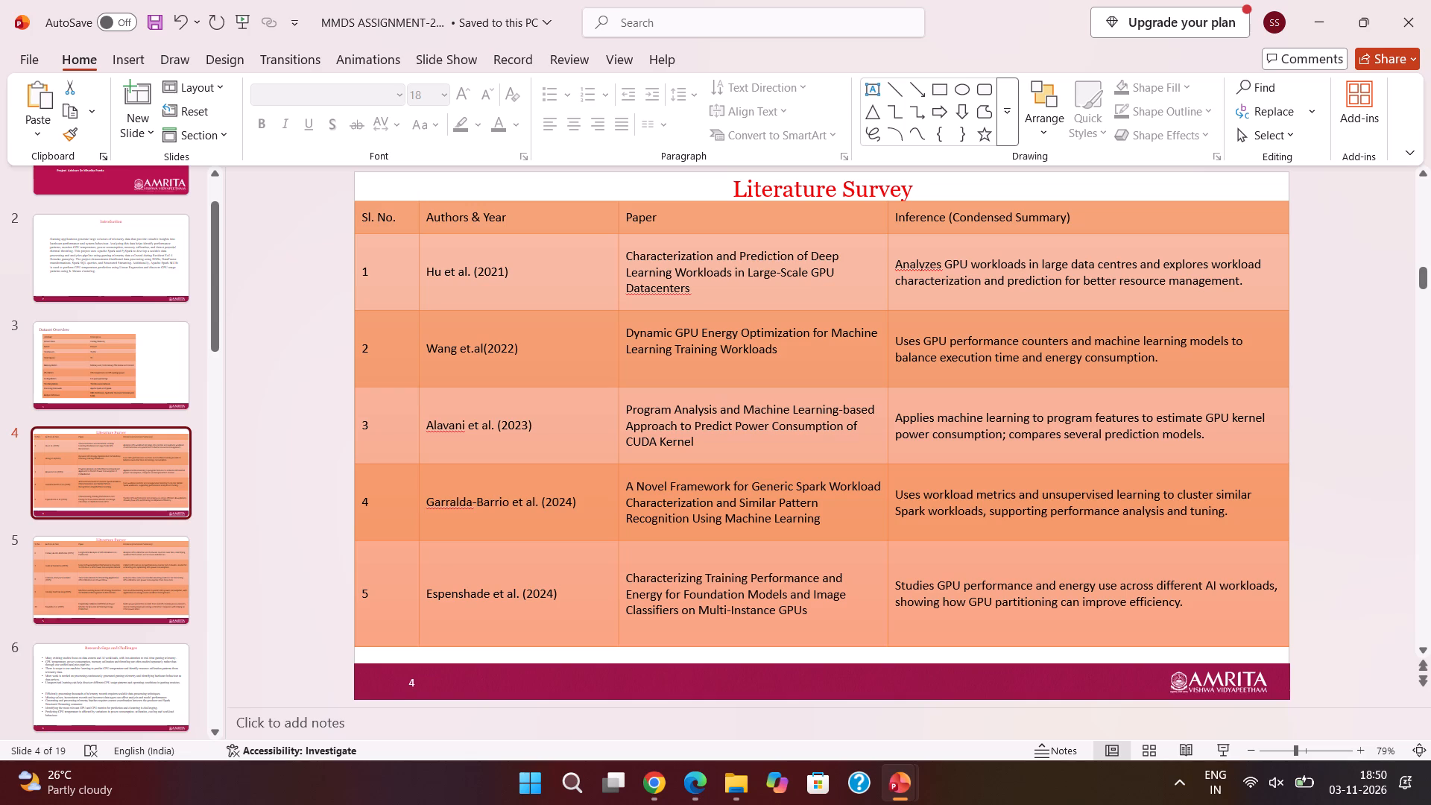
left_click(148, 555)
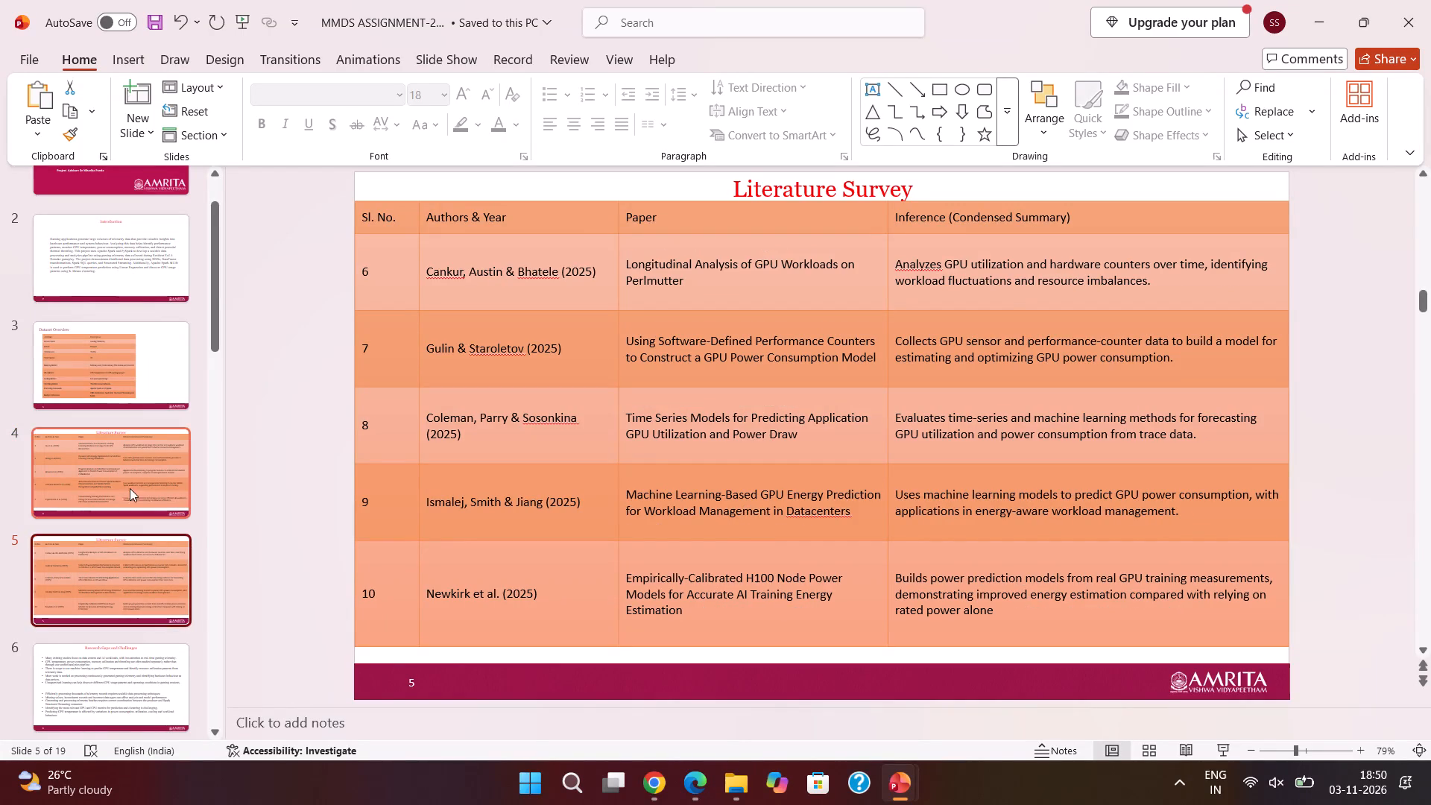
left_click(119, 471)
scroll(119, 471, "up", 4)
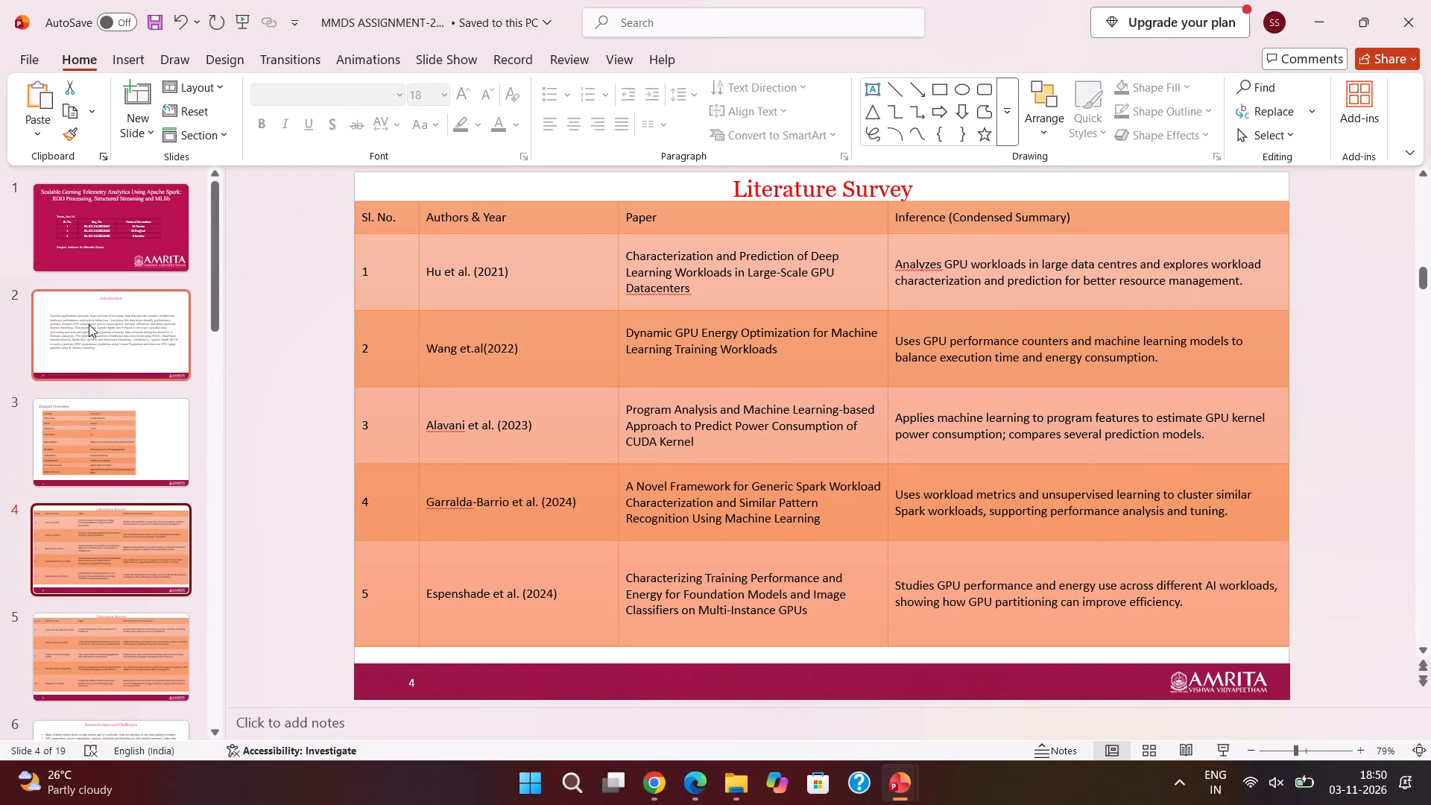
left_click(89, 324)
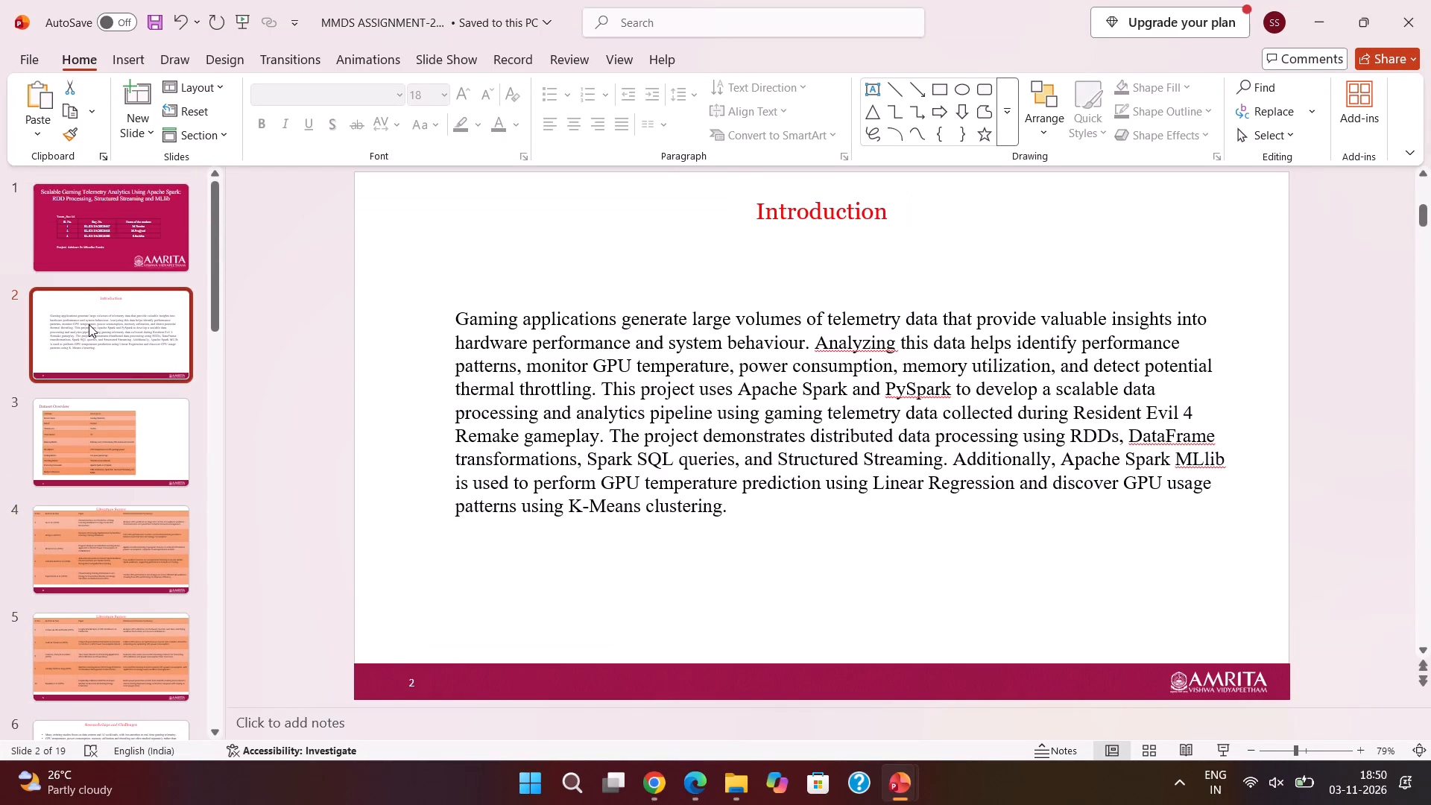
Page through the deck from the Introduction slide to the Future Scope slide, checking each slide's content.
key("Down")
key("Down")
key("Down")
key("Down")
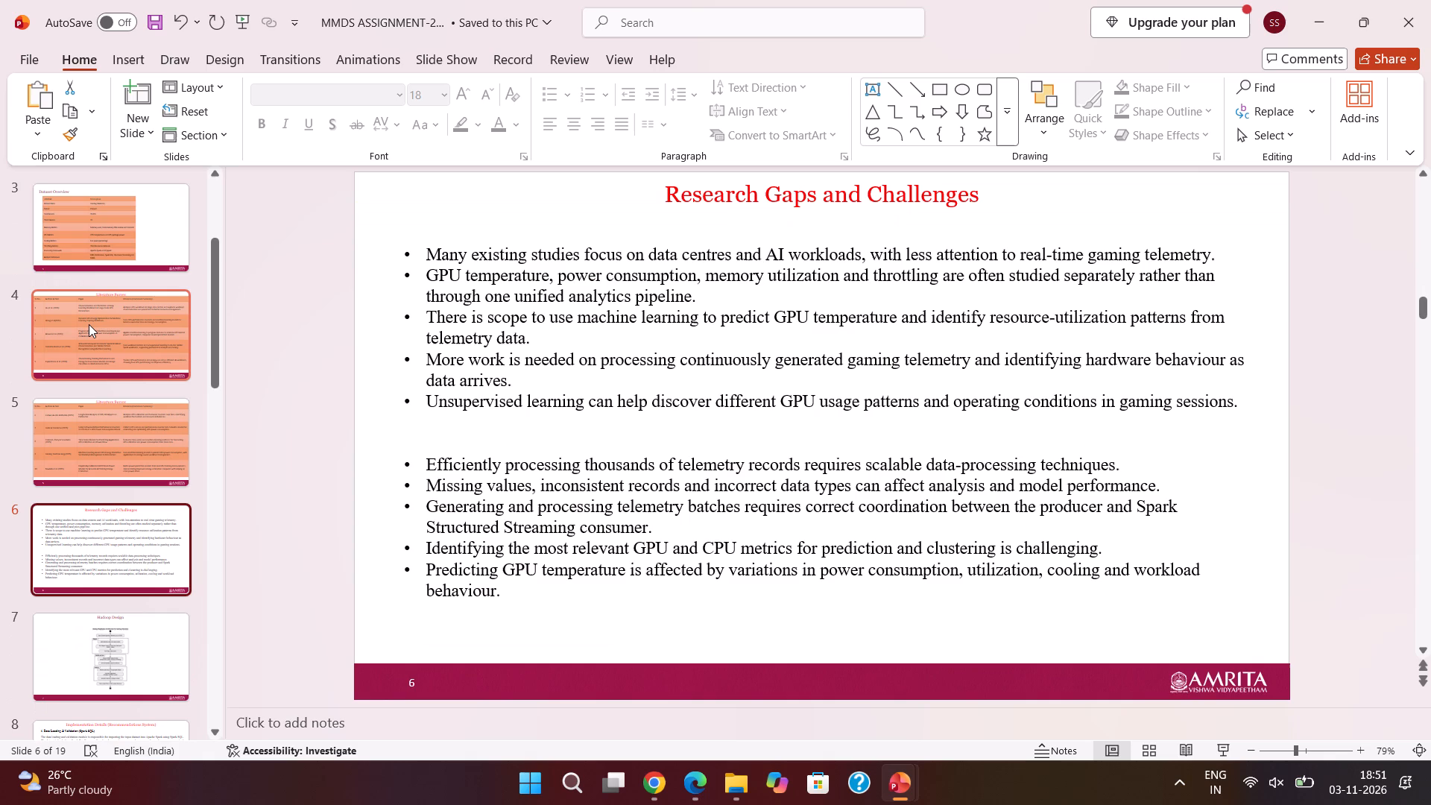
key("Down")
key("Down")
key("Down")
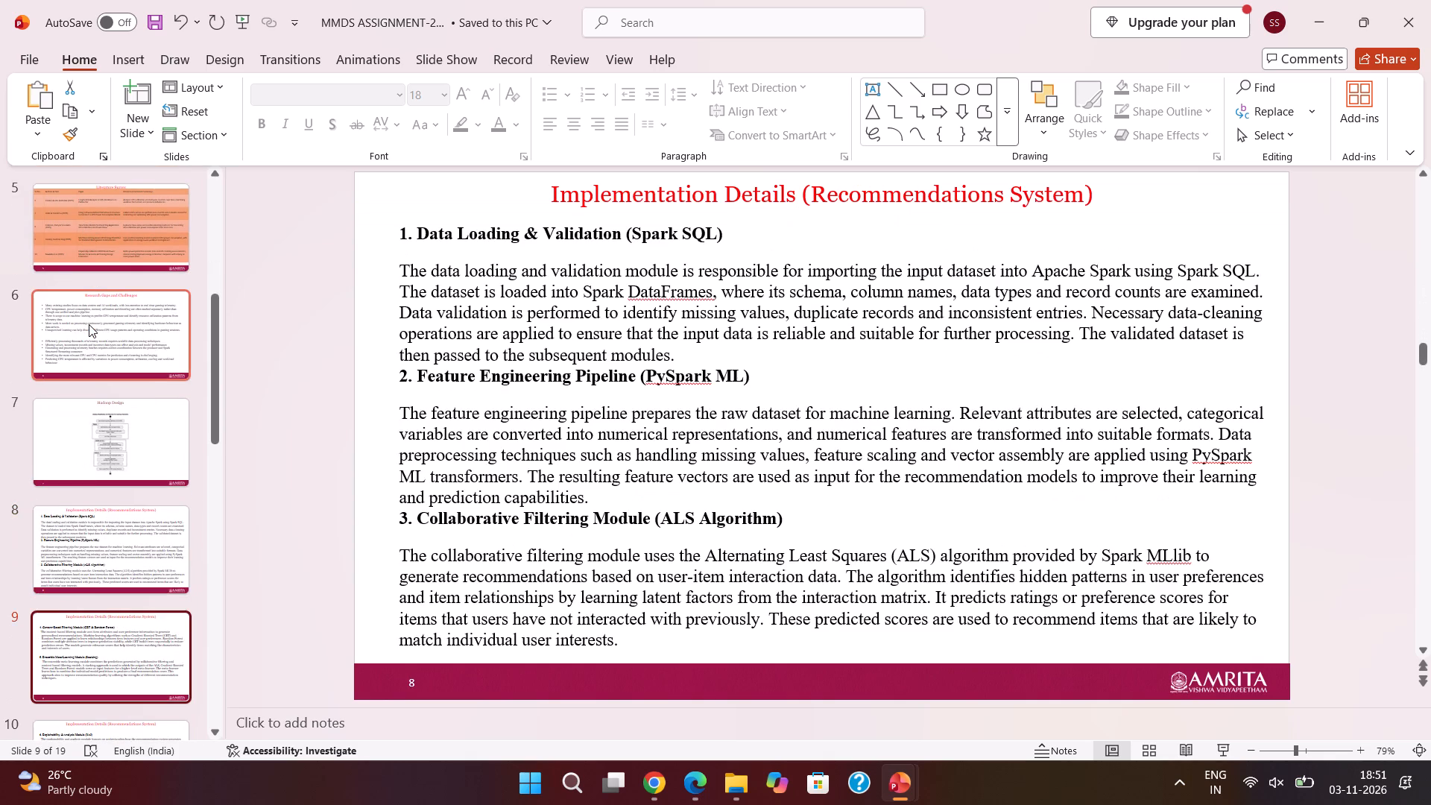
key("Down")
key("Down")
key("Down")
key("Down")
key("Down")
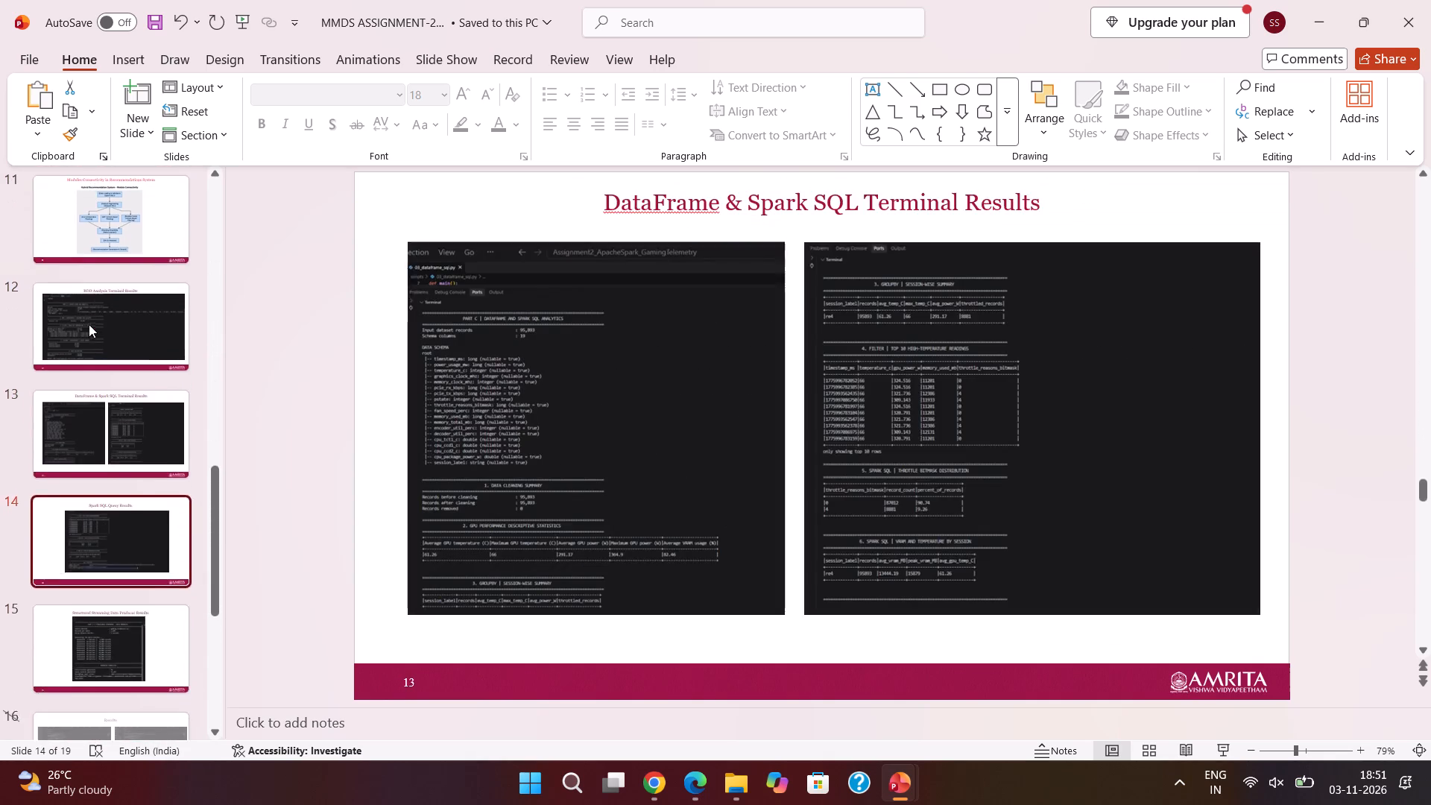
key("Down")
key("Down")
key("Down")
key("Down")
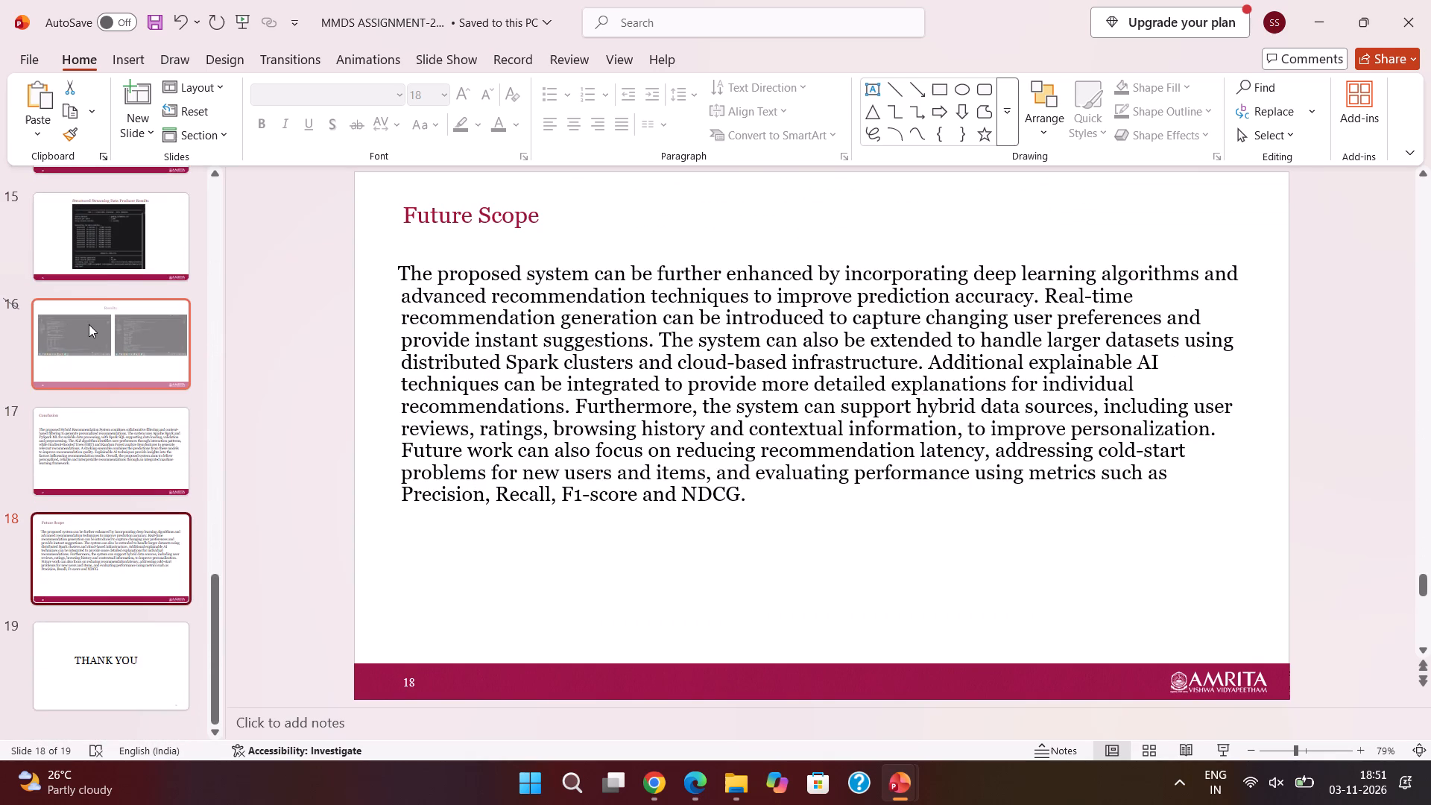
Go back through the slides to Hadoop Design and examine its title and MapReduce architecture diagram.
key("Up")
key("Up")
key("Up")
key("Up")
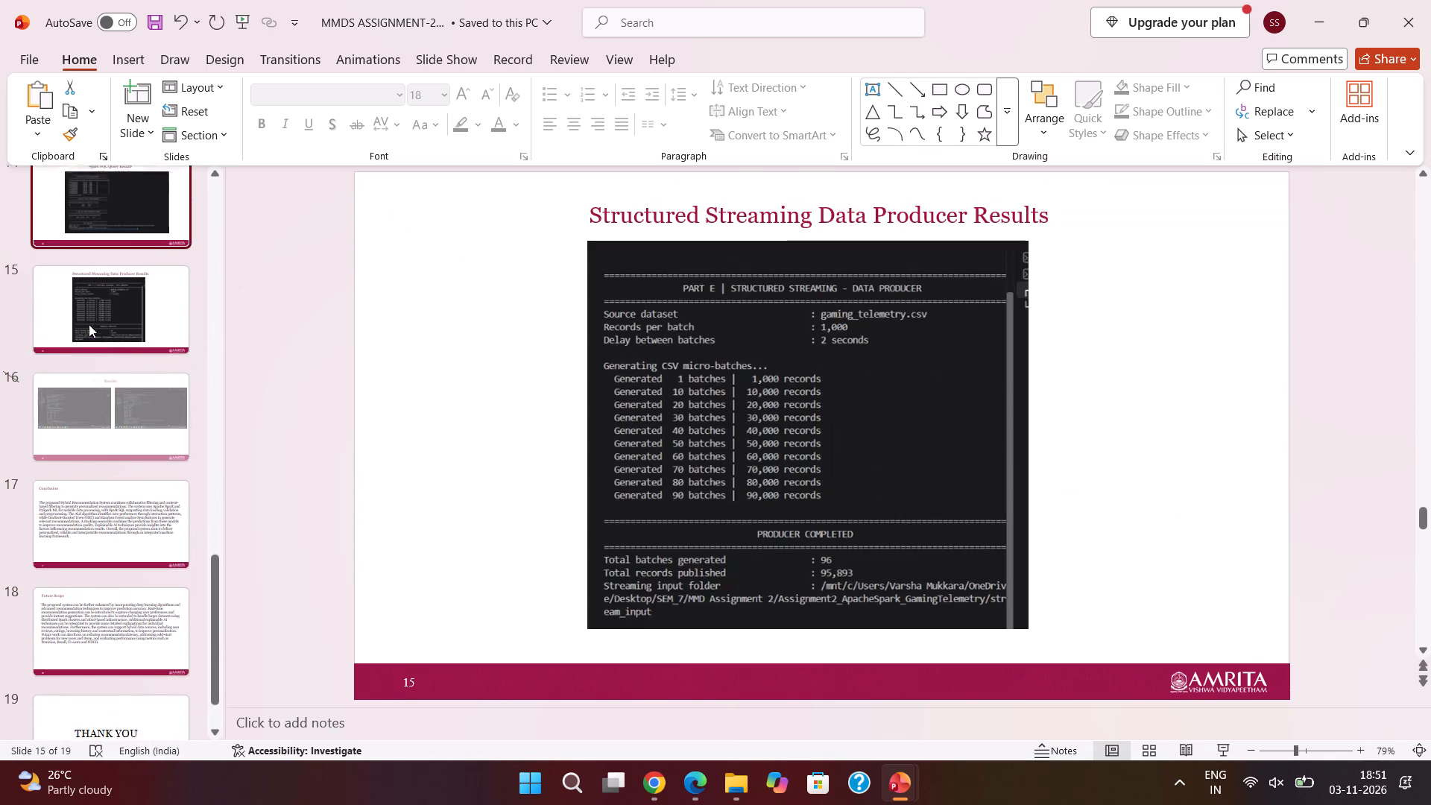
key("Up")
key("Up")
key("Up")
key("Up")
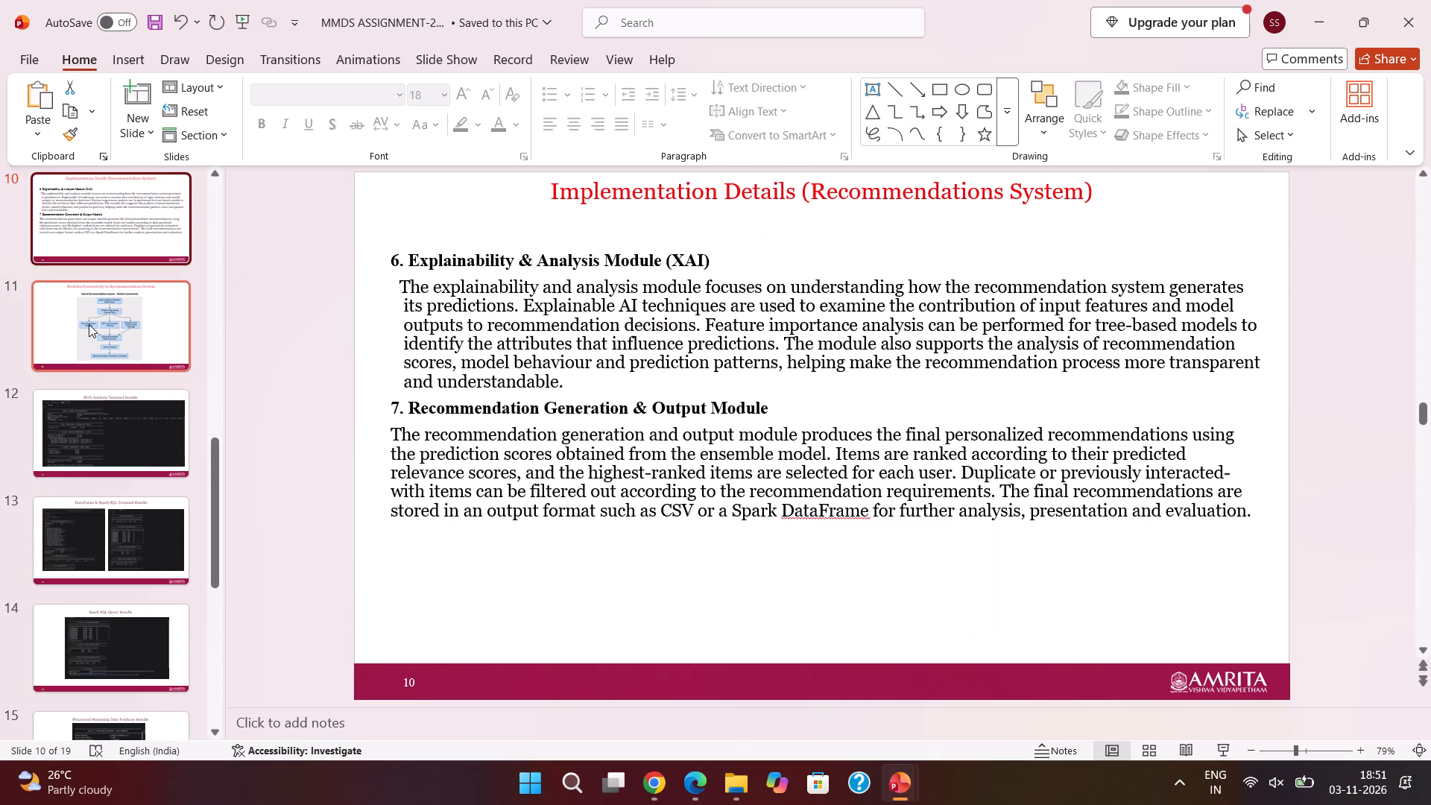
key("Up")
key("Up")
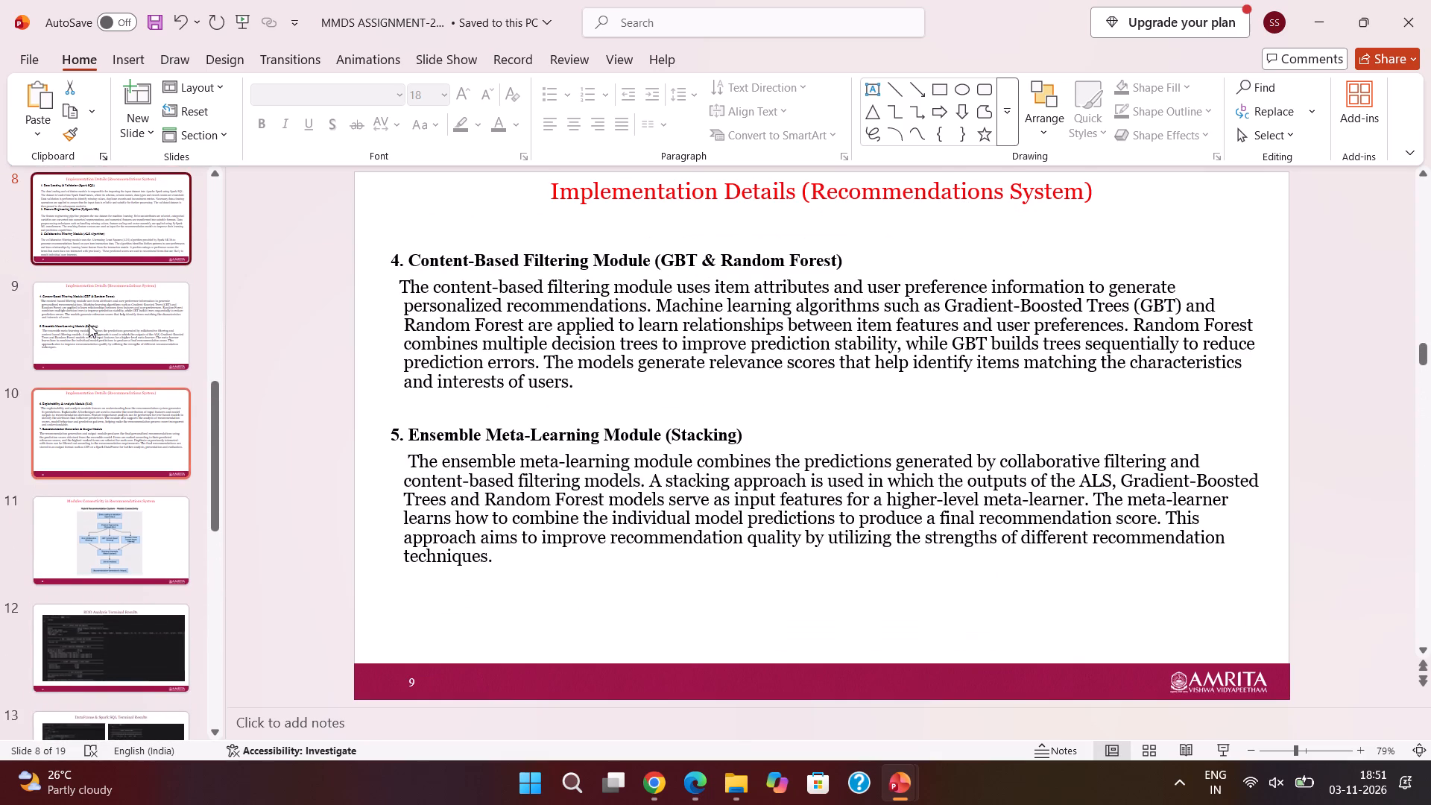
key("Up")
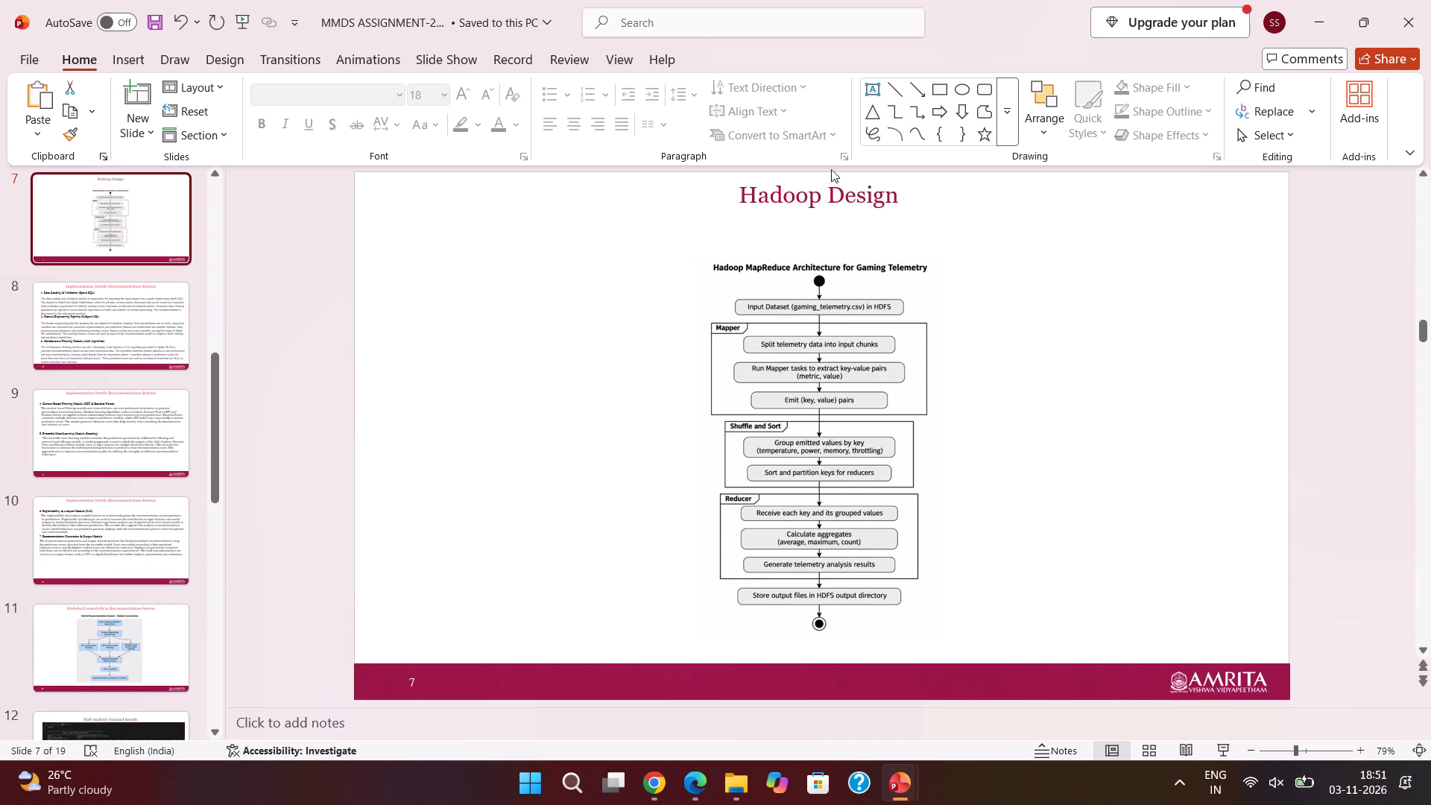
left_click(815, 197)
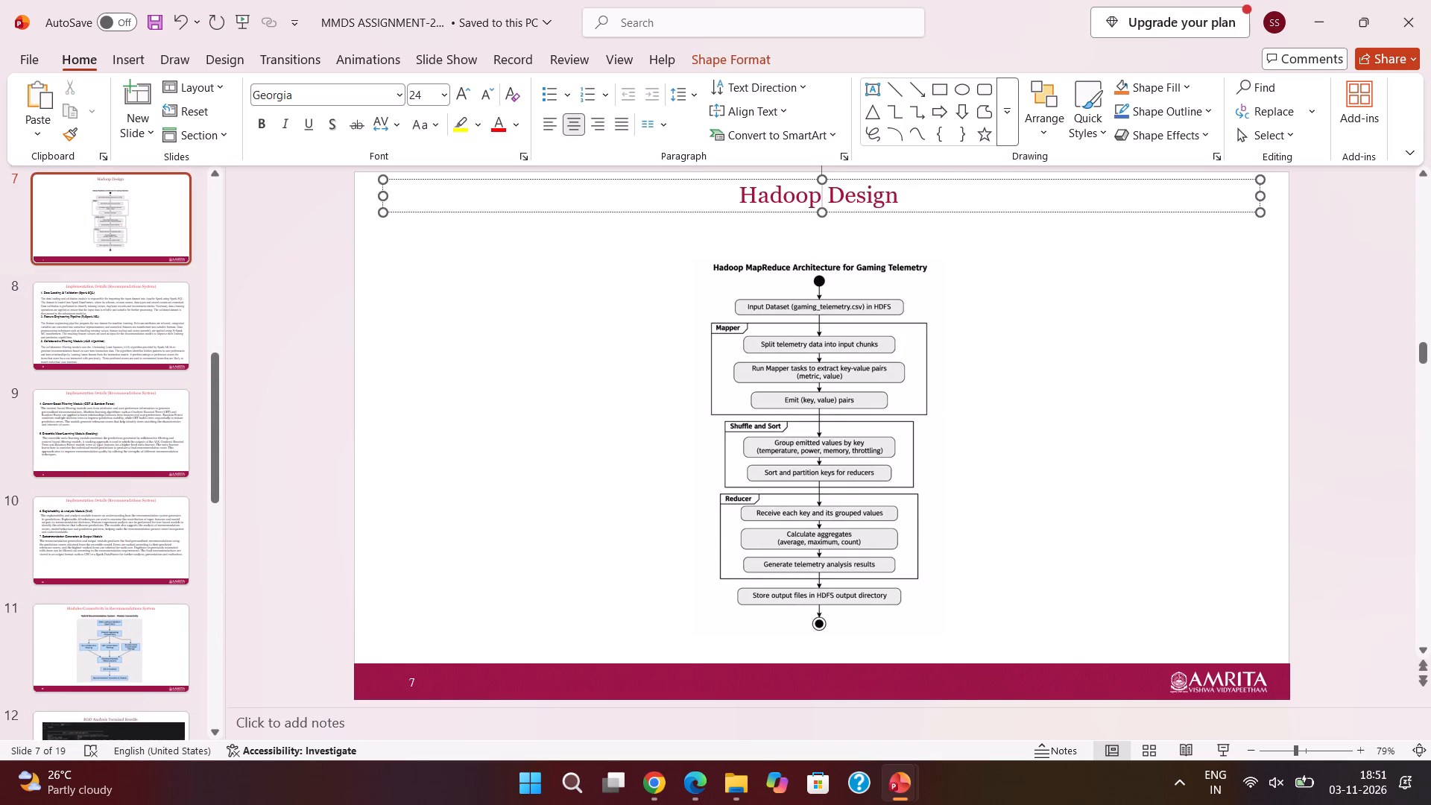
left_click(795, 281)
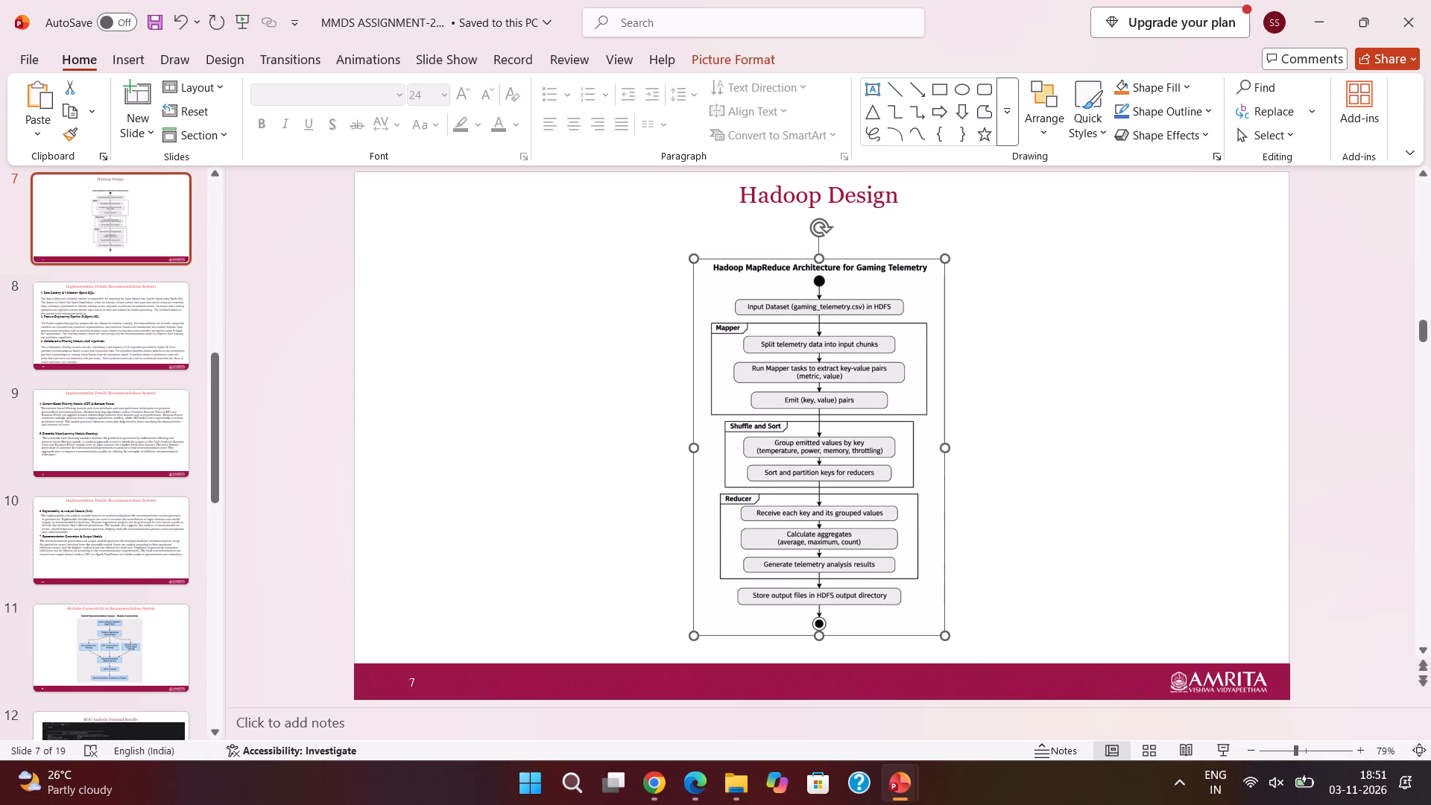
left_click(759, 203)
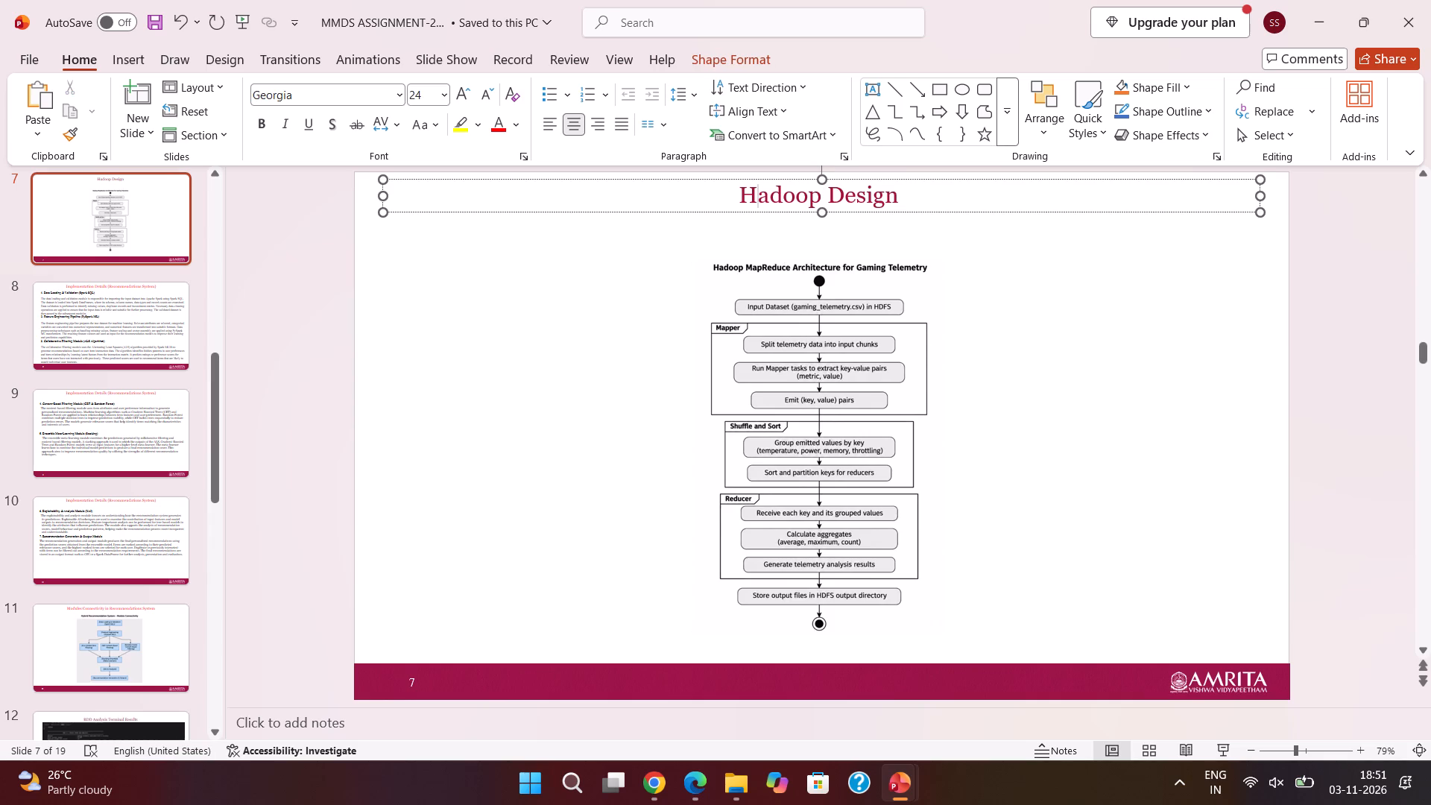
left_click(762, 291)
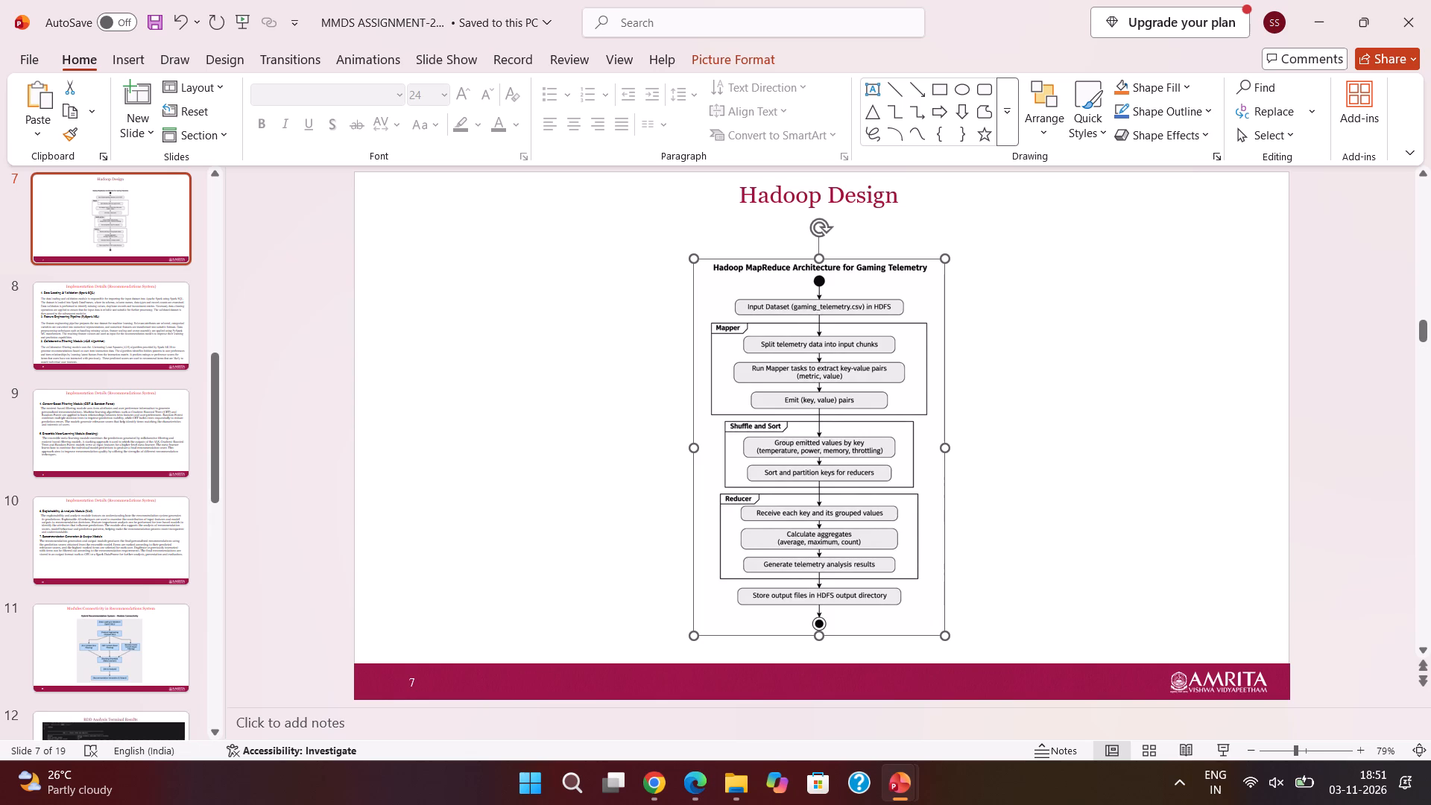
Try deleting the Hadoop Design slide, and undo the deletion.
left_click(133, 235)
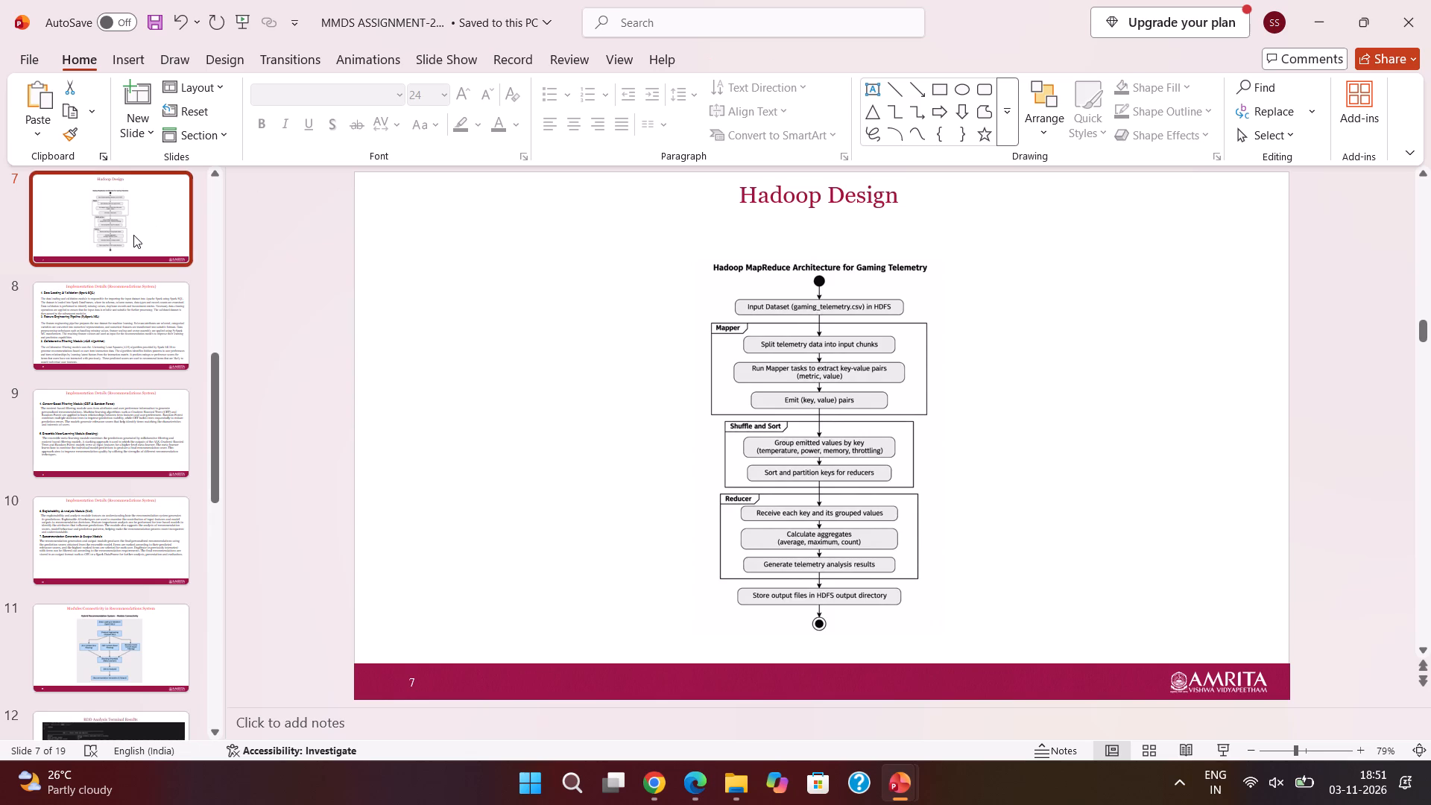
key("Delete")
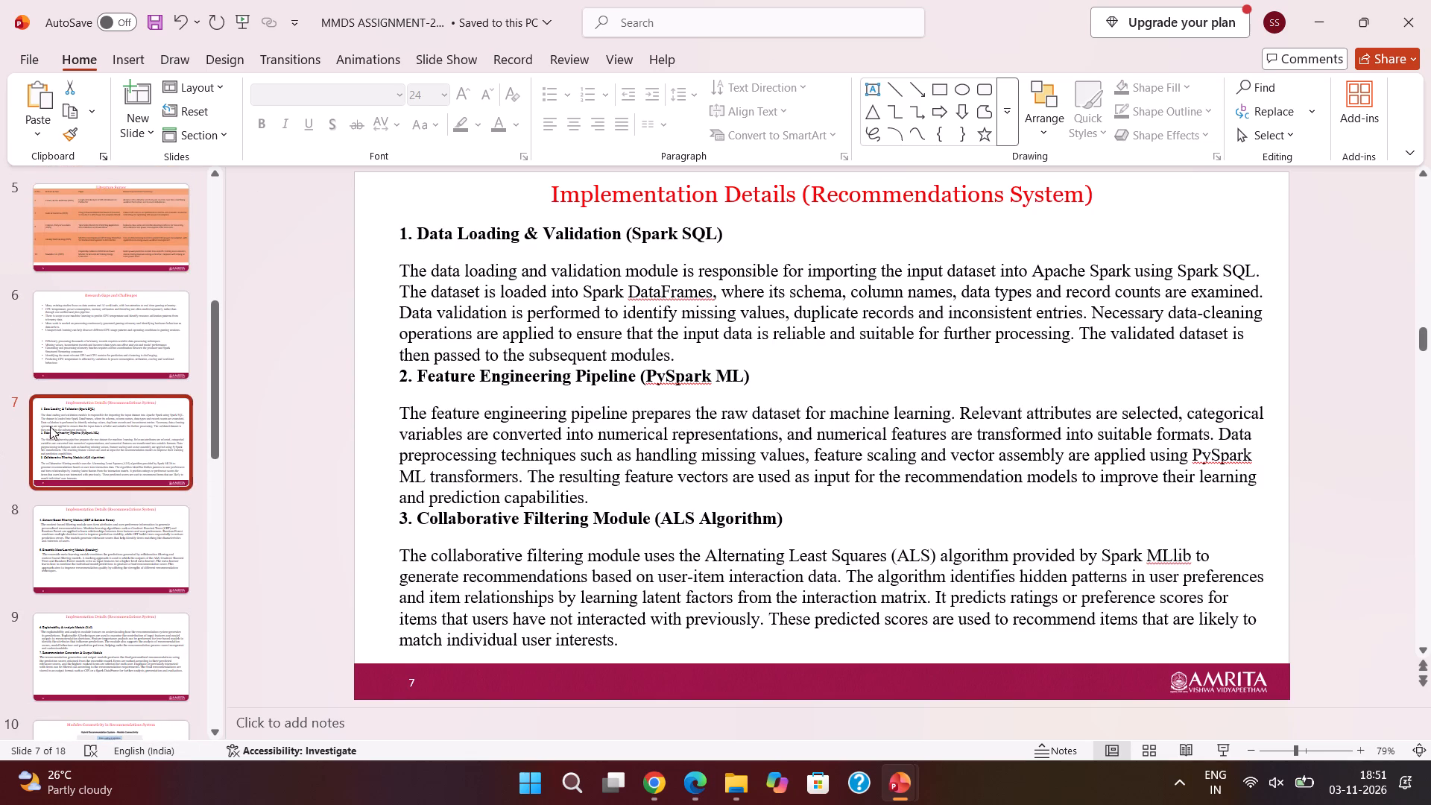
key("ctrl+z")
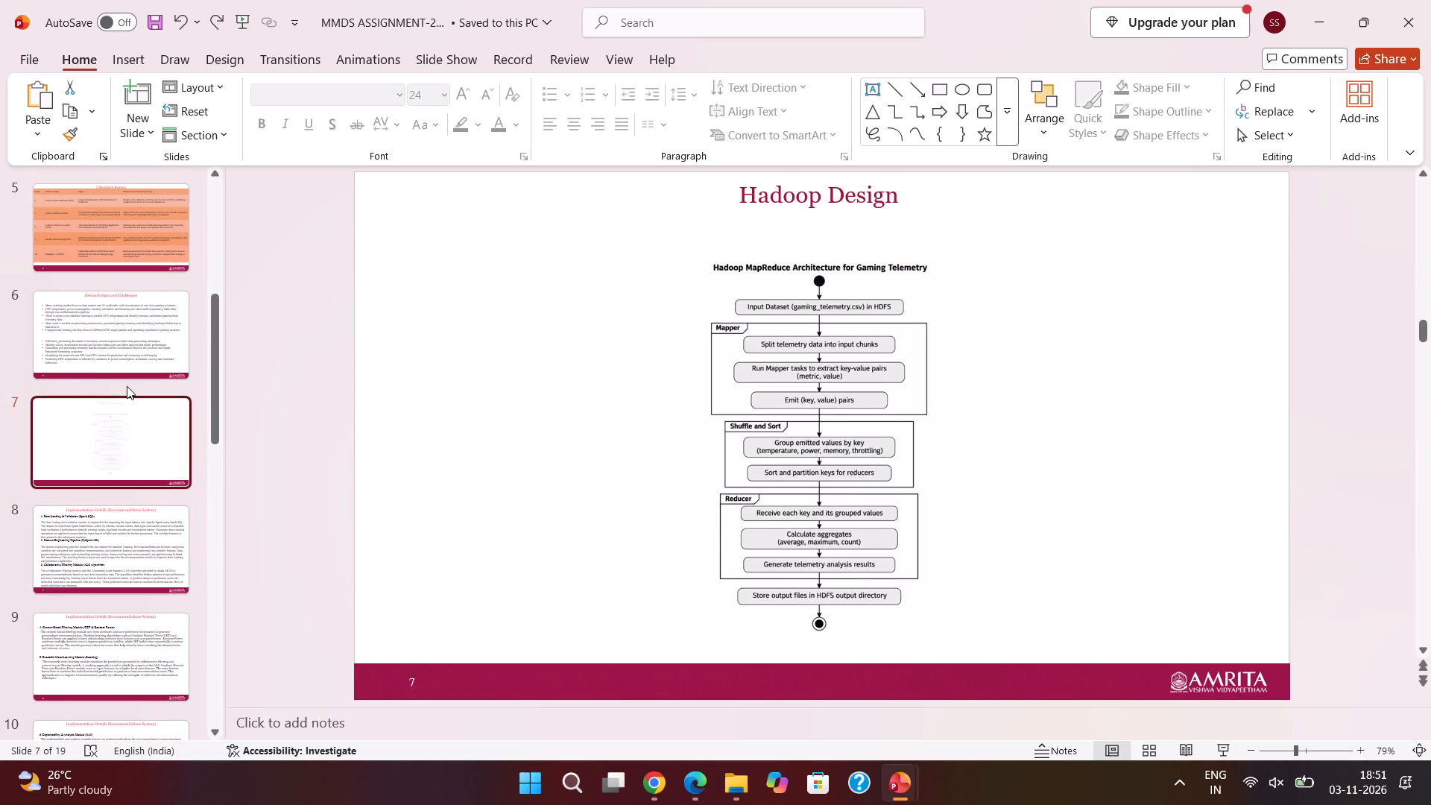
Hide the Hadoop Design slide from the slide show.
right_click(124, 409)
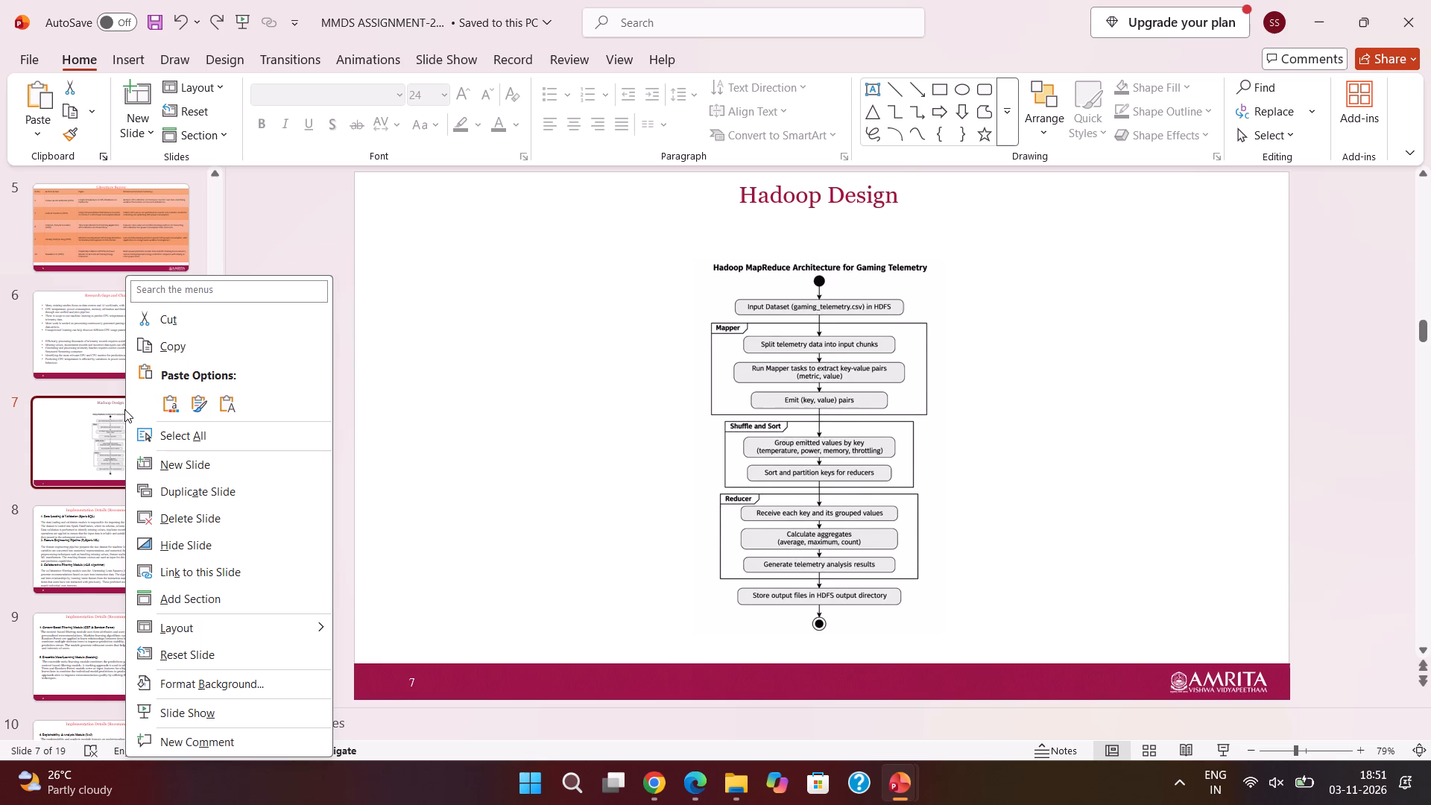
left_click(196, 558)
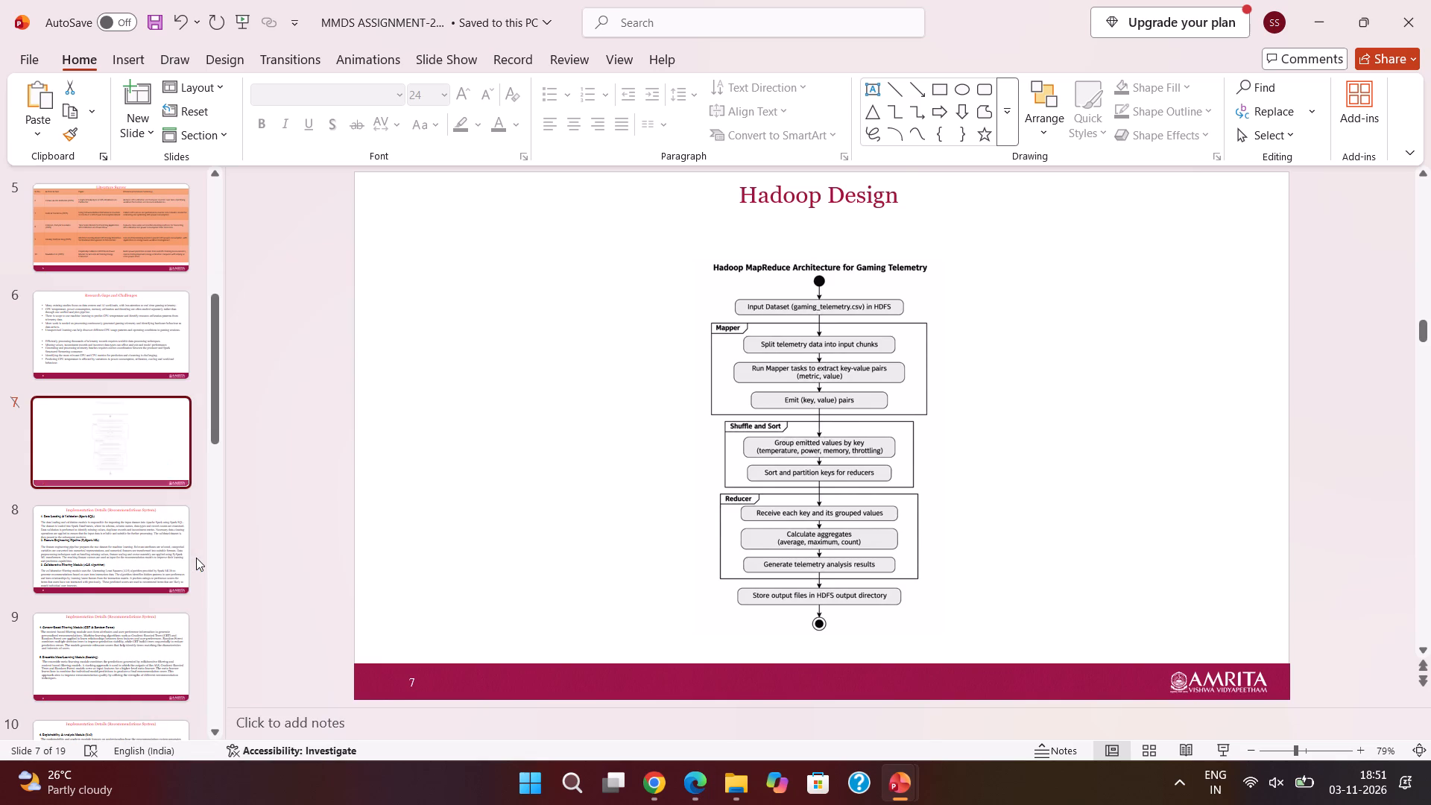
Examine the Modules Connectivity in Recommendations System slide and the RDD Analysis Terminal Results slide.
scroll(139, 442, "down", 4)
scroll(139, 442, "up", 2)
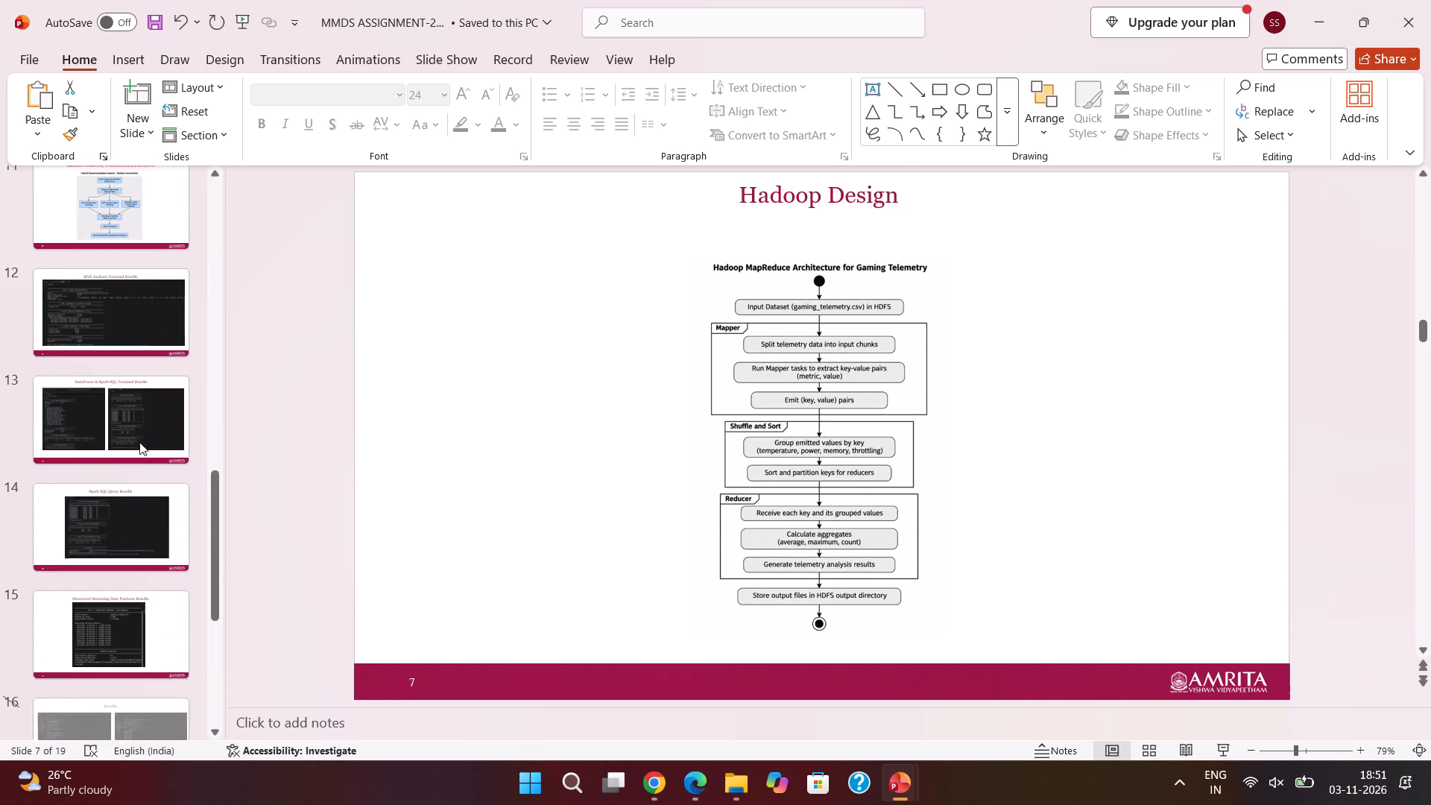
scroll(139, 442, "up", 1)
left_click(138, 285)
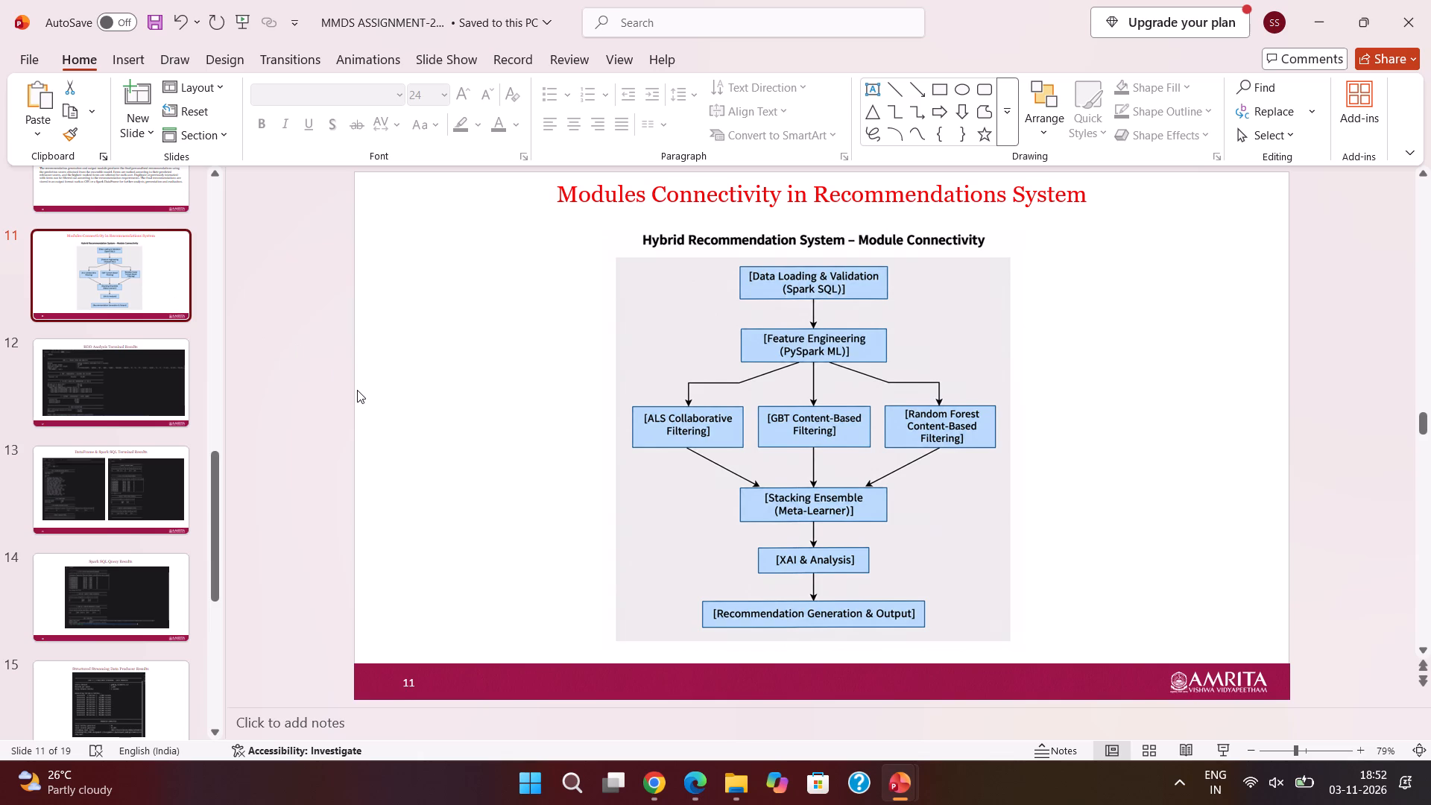
left_click(117, 354)
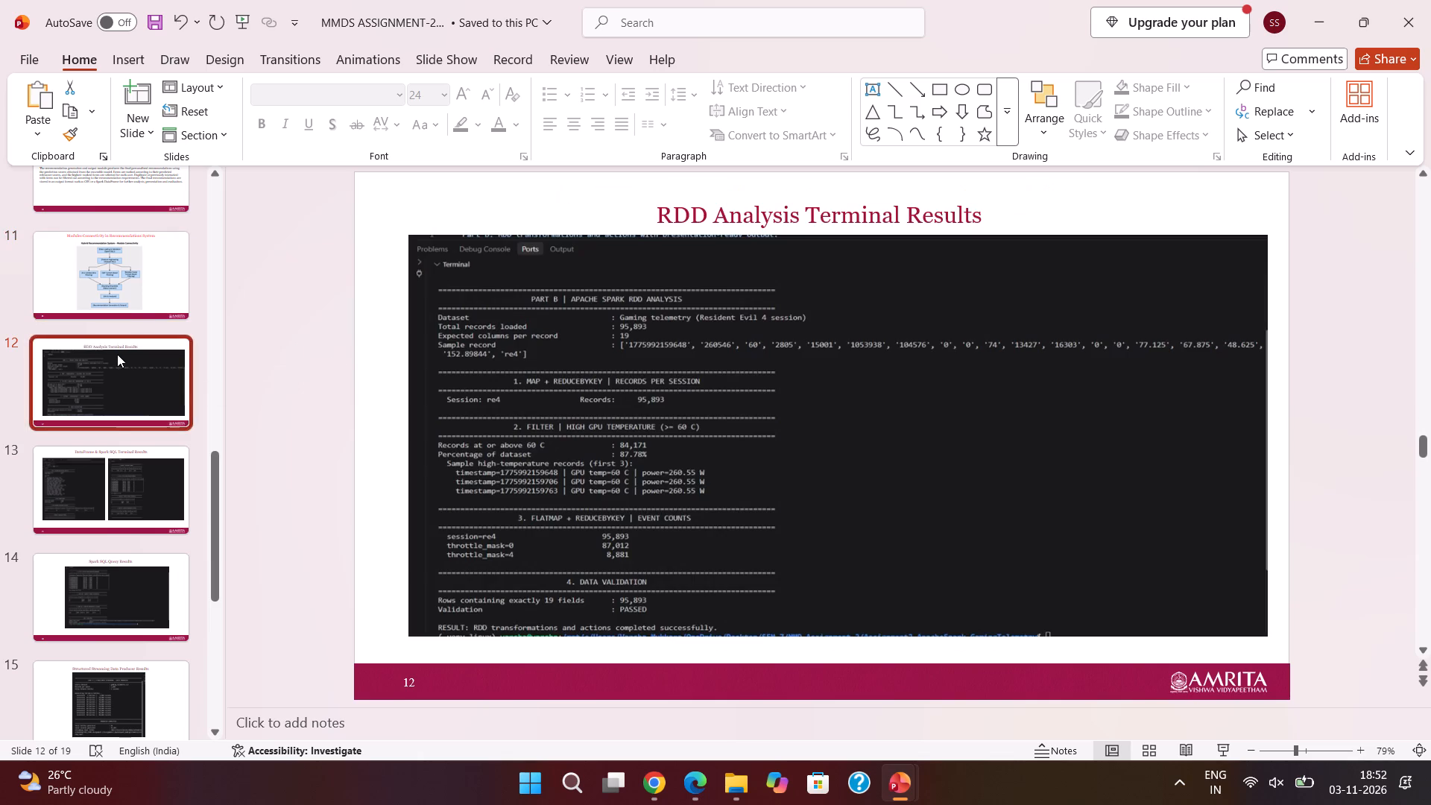
left_click(125, 299)
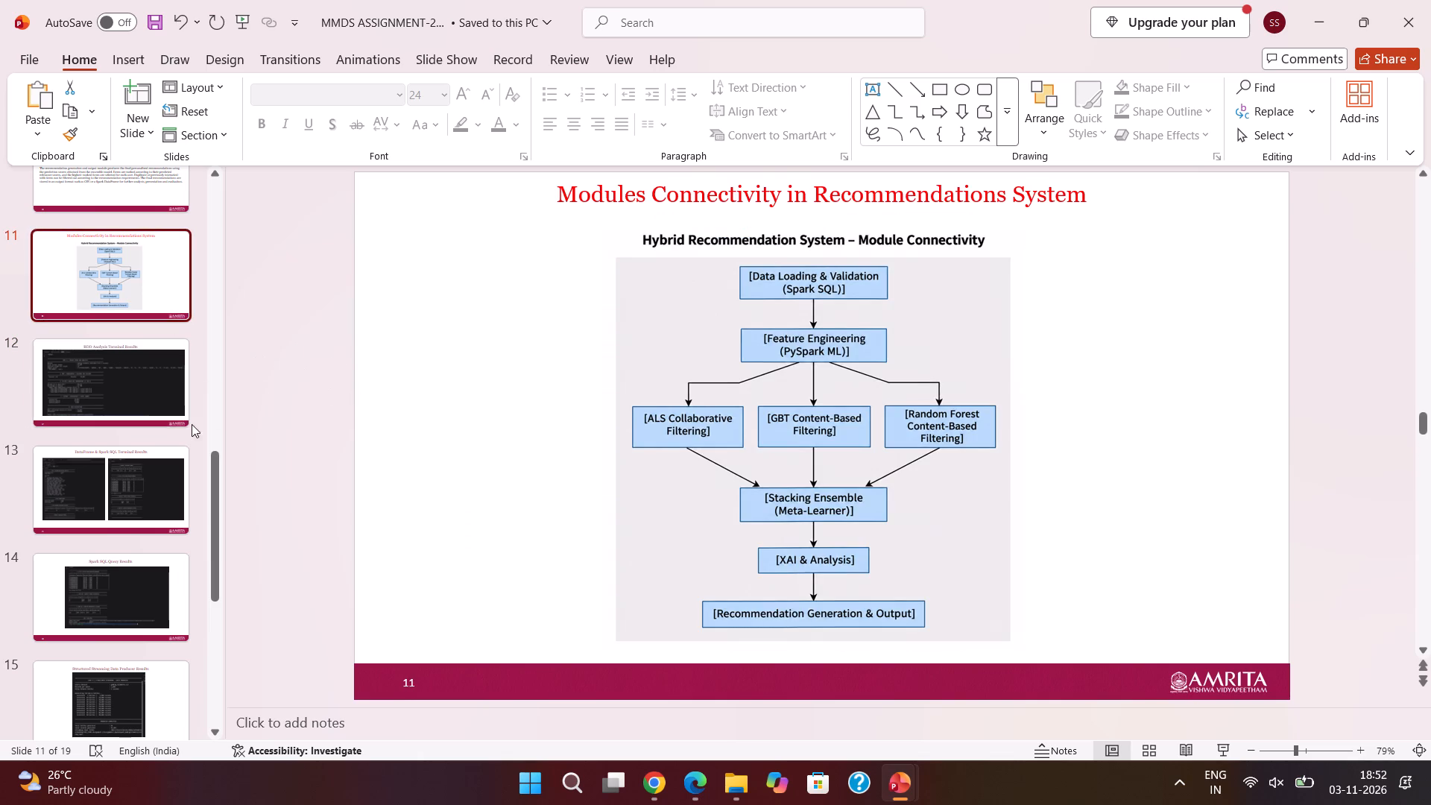
Review the opening slides in order, from the title slide through Research Gaps and Challenges.
scroll(158, 431, "up", 7)
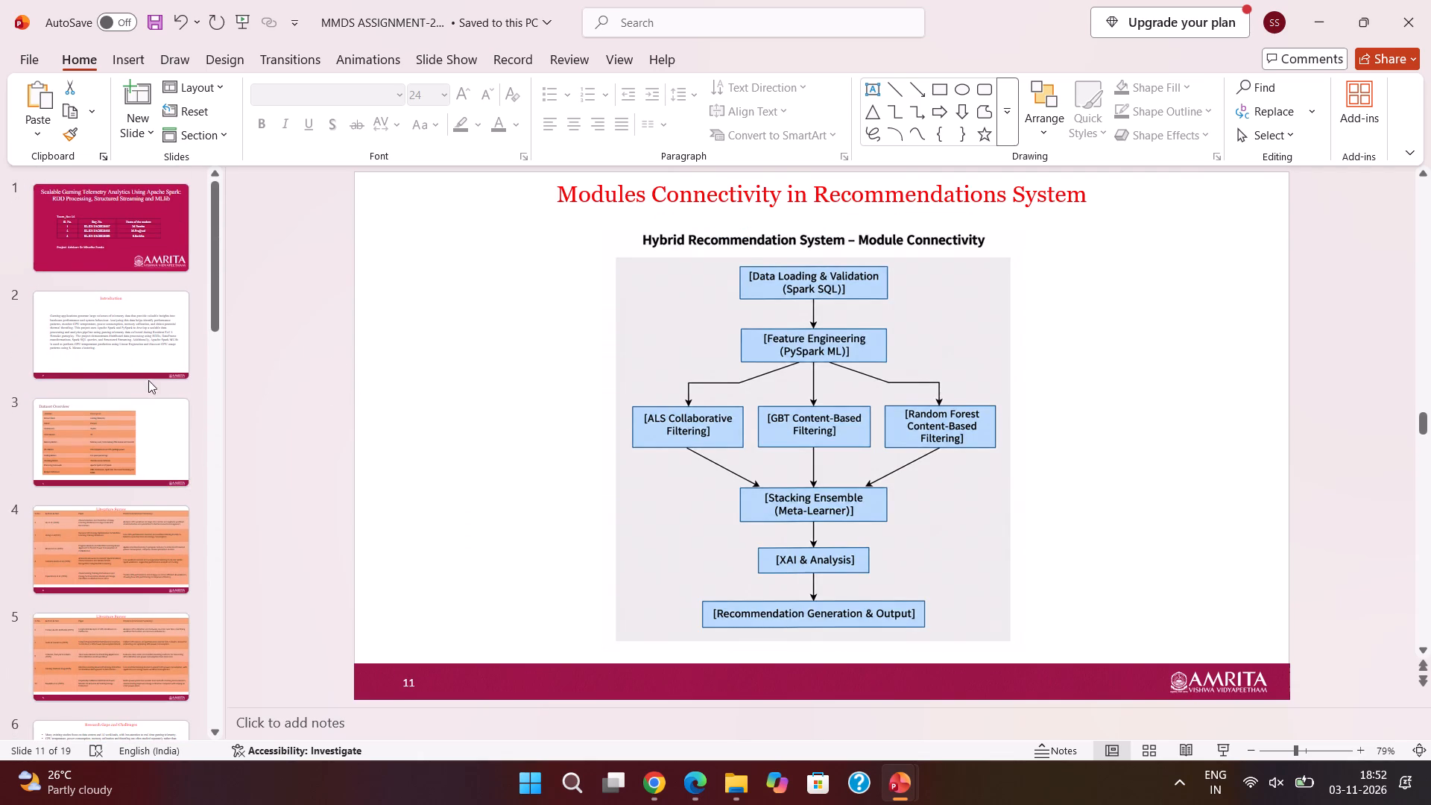
left_click(127, 309)
left_click(95, 230)
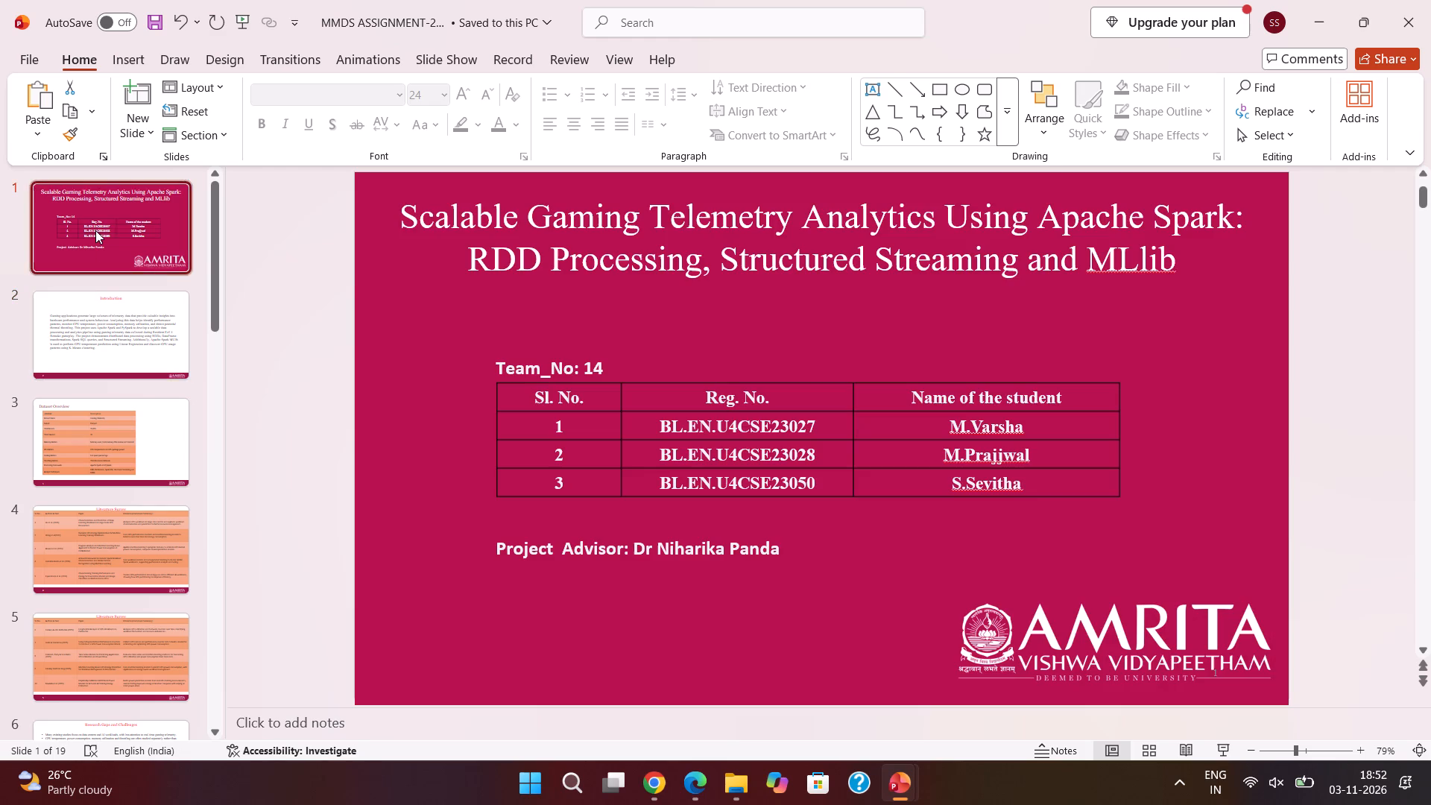
left_click(92, 352)
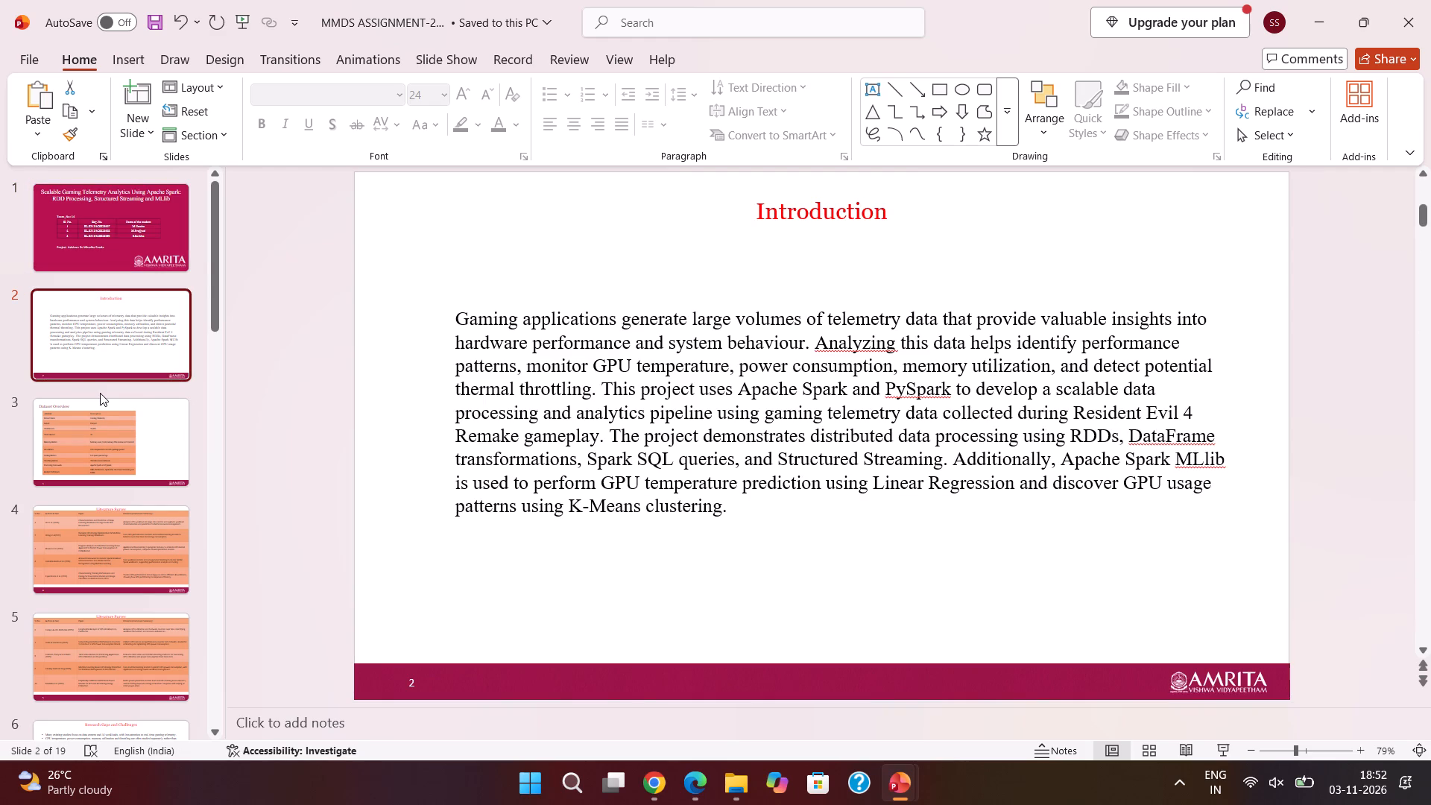
left_click(98, 425)
left_click(113, 525)
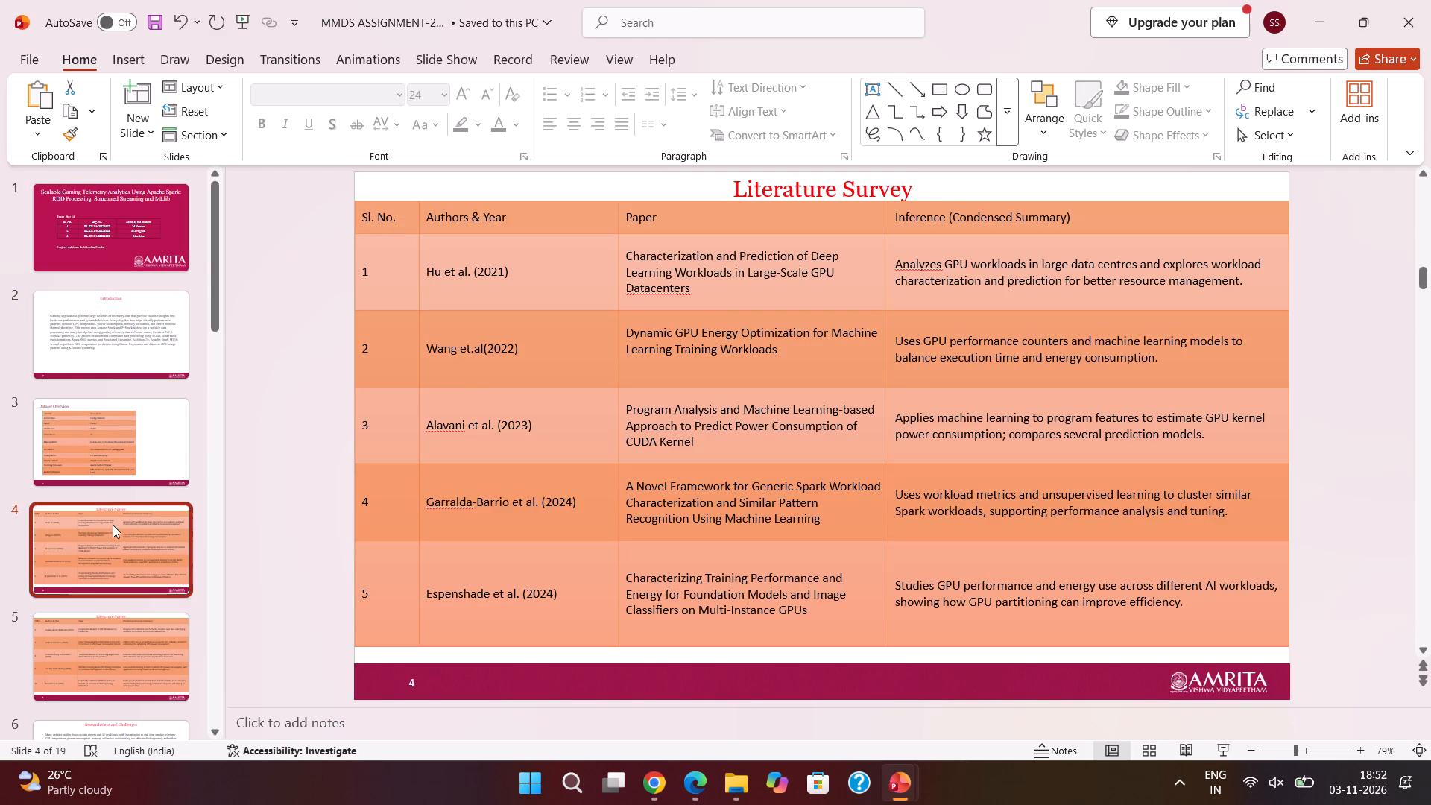
scroll(113, 525, "down", 1)
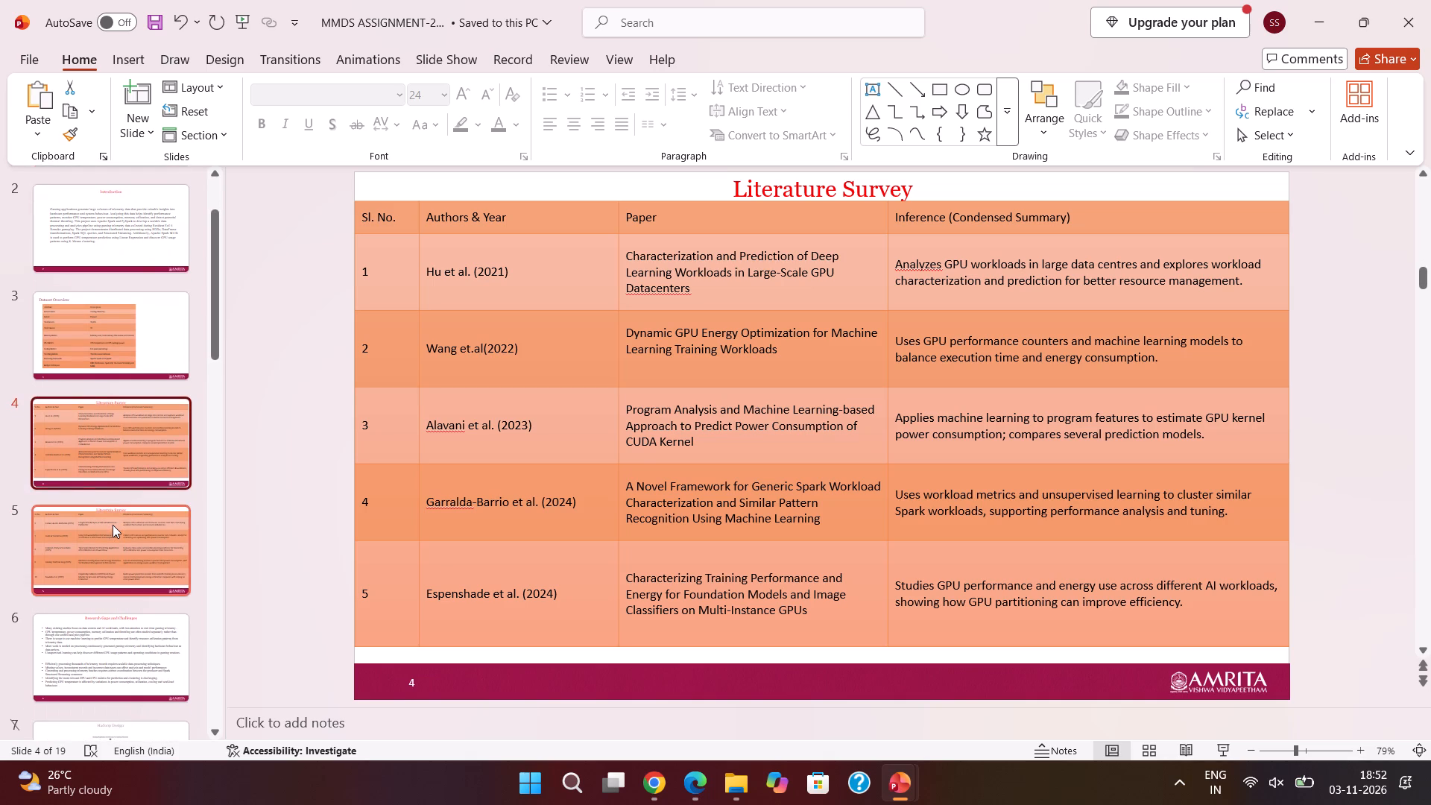
left_click(113, 525)
scroll(113, 525, "down", 1)
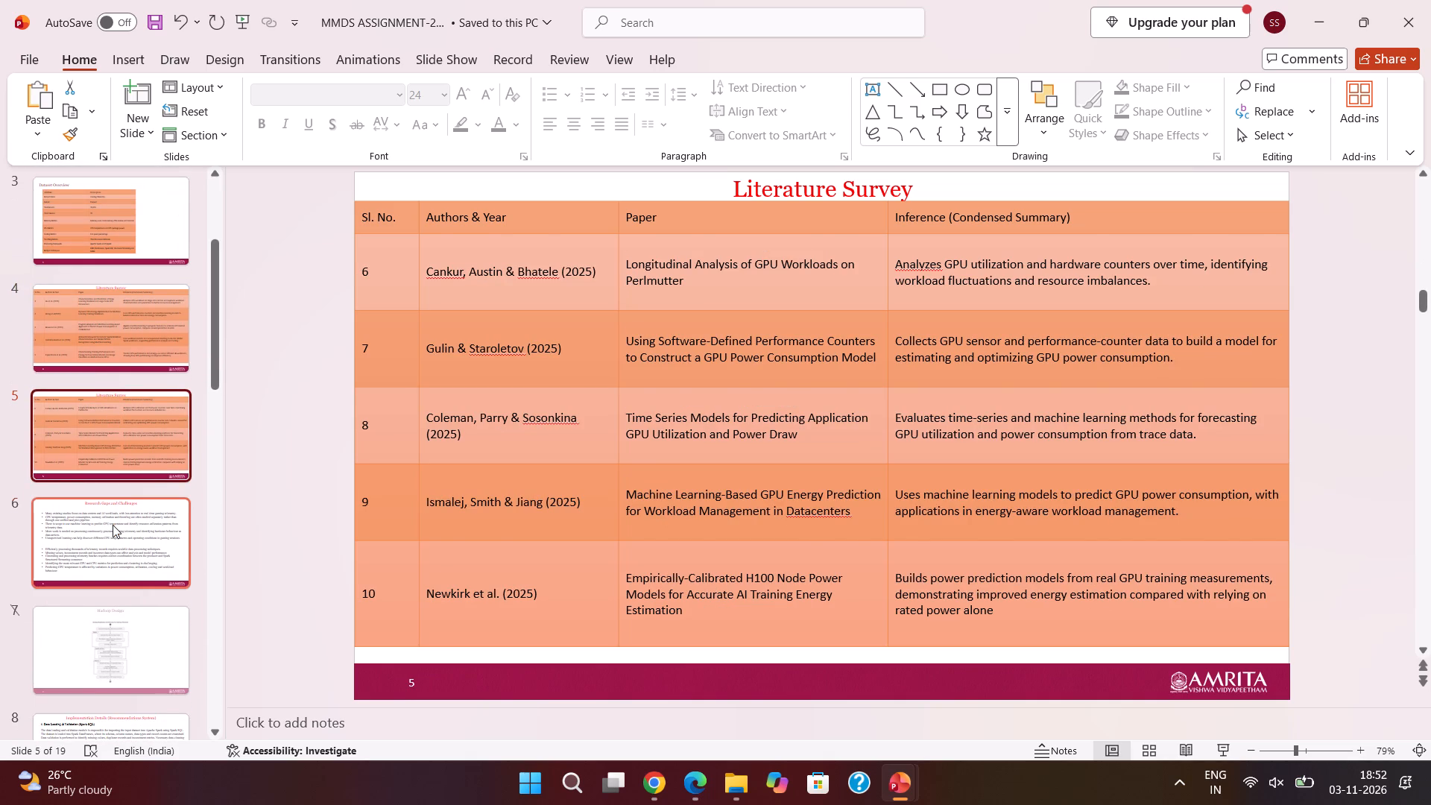
left_click(113, 525)
Recheck the Dataset Overview slide and both Literature Survey slides.
scroll(113, 525, "up", 1)
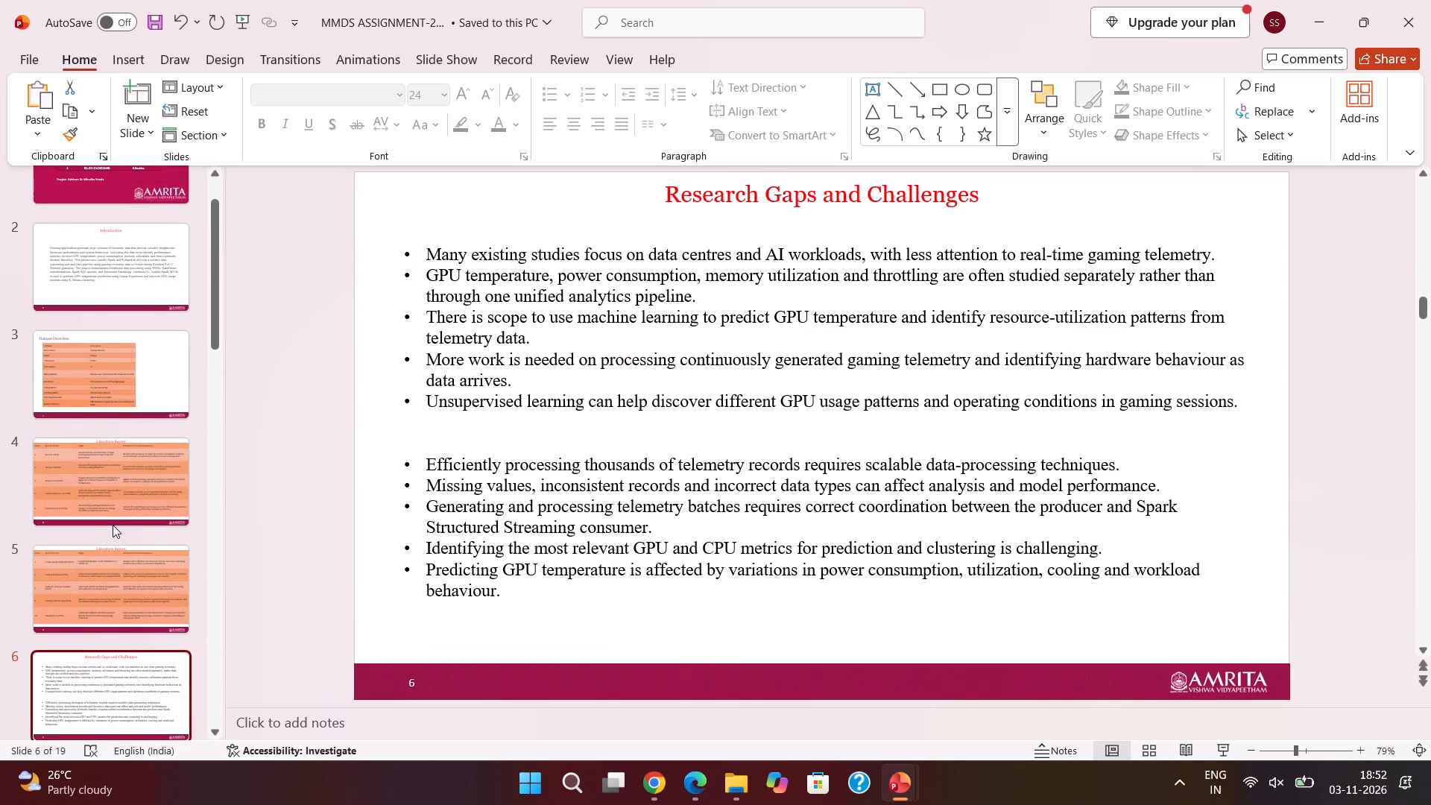
scroll(113, 525, "up", 1)
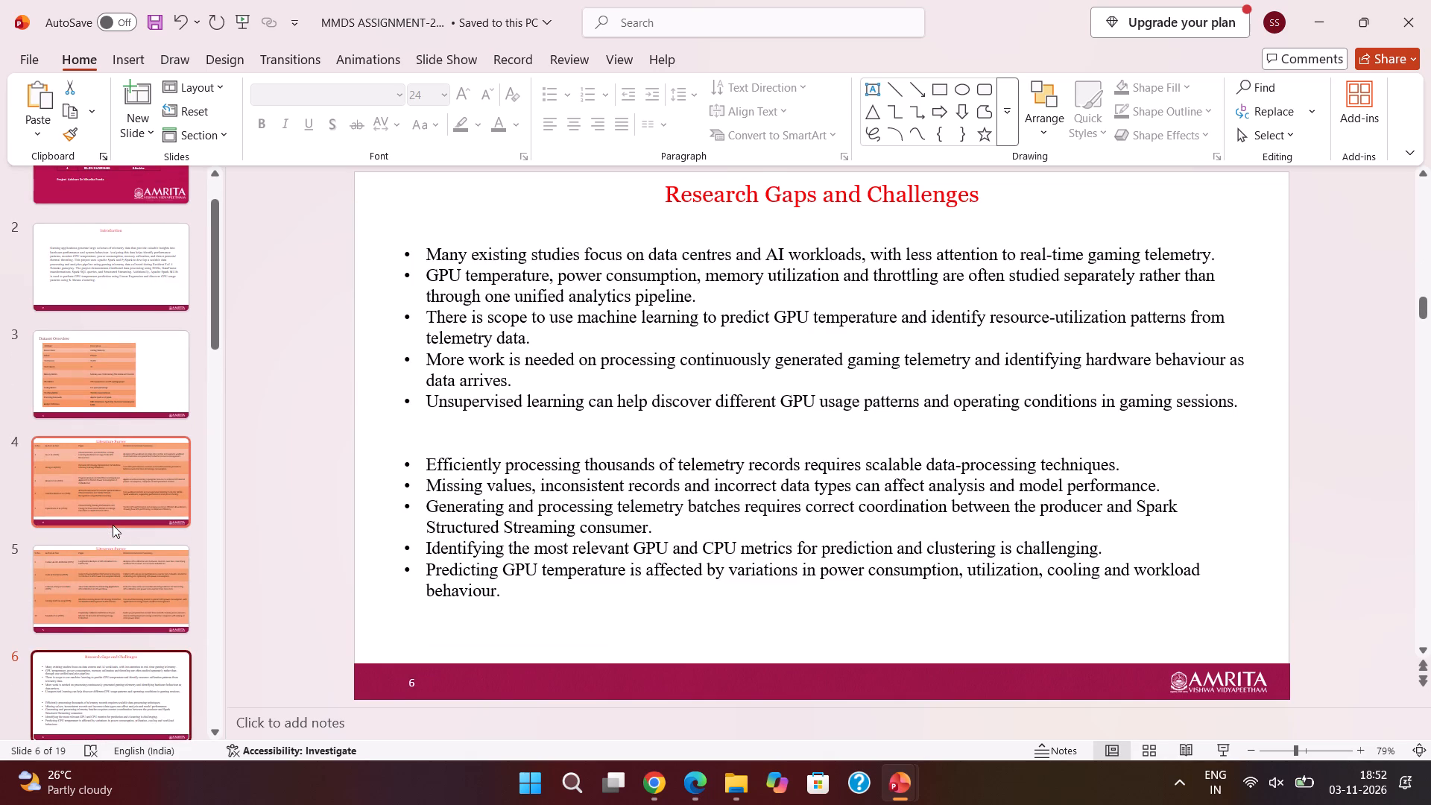
left_click(133, 388)
left_click(136, 467)
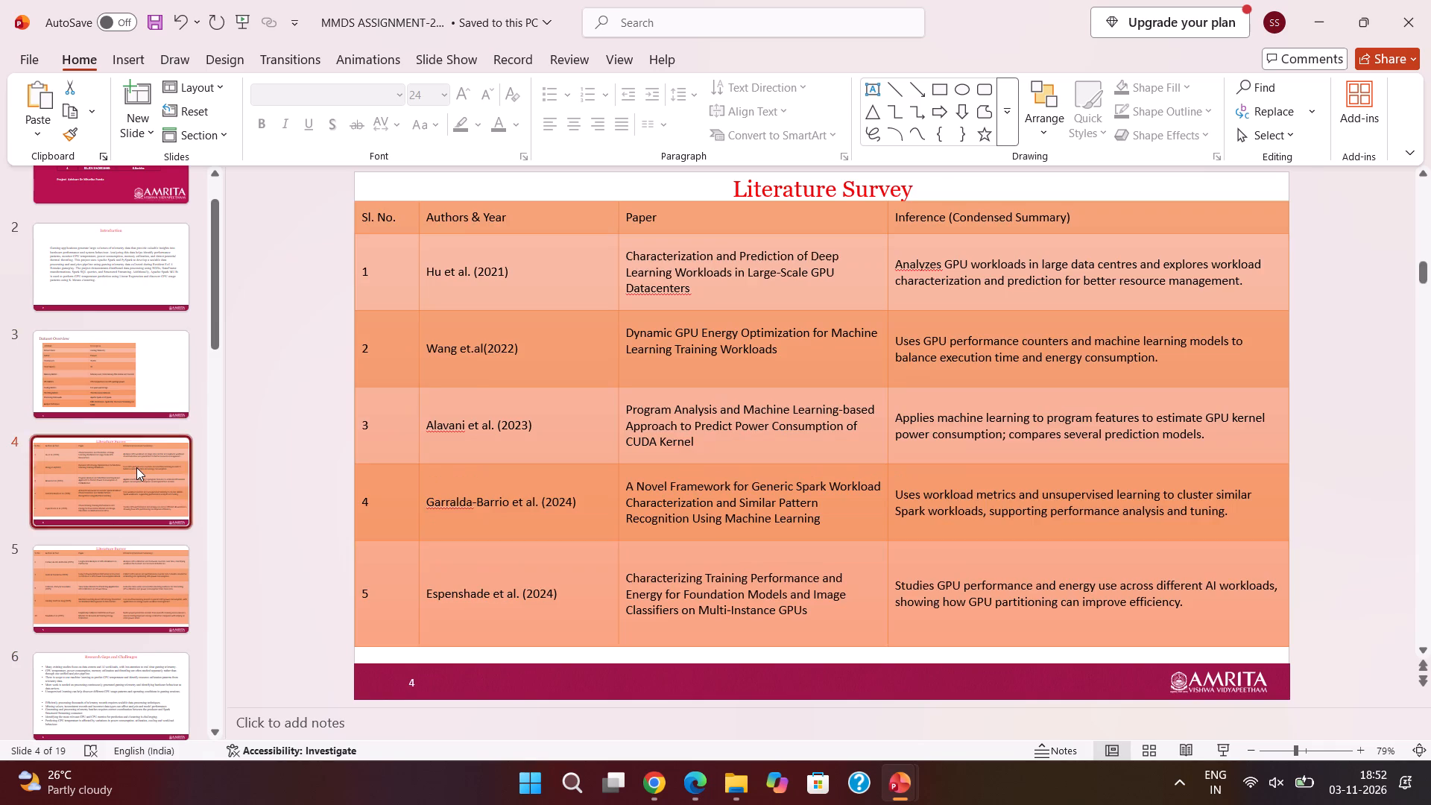
left_click(145, 574)
left_click_drag(145, 574, 139, 543)
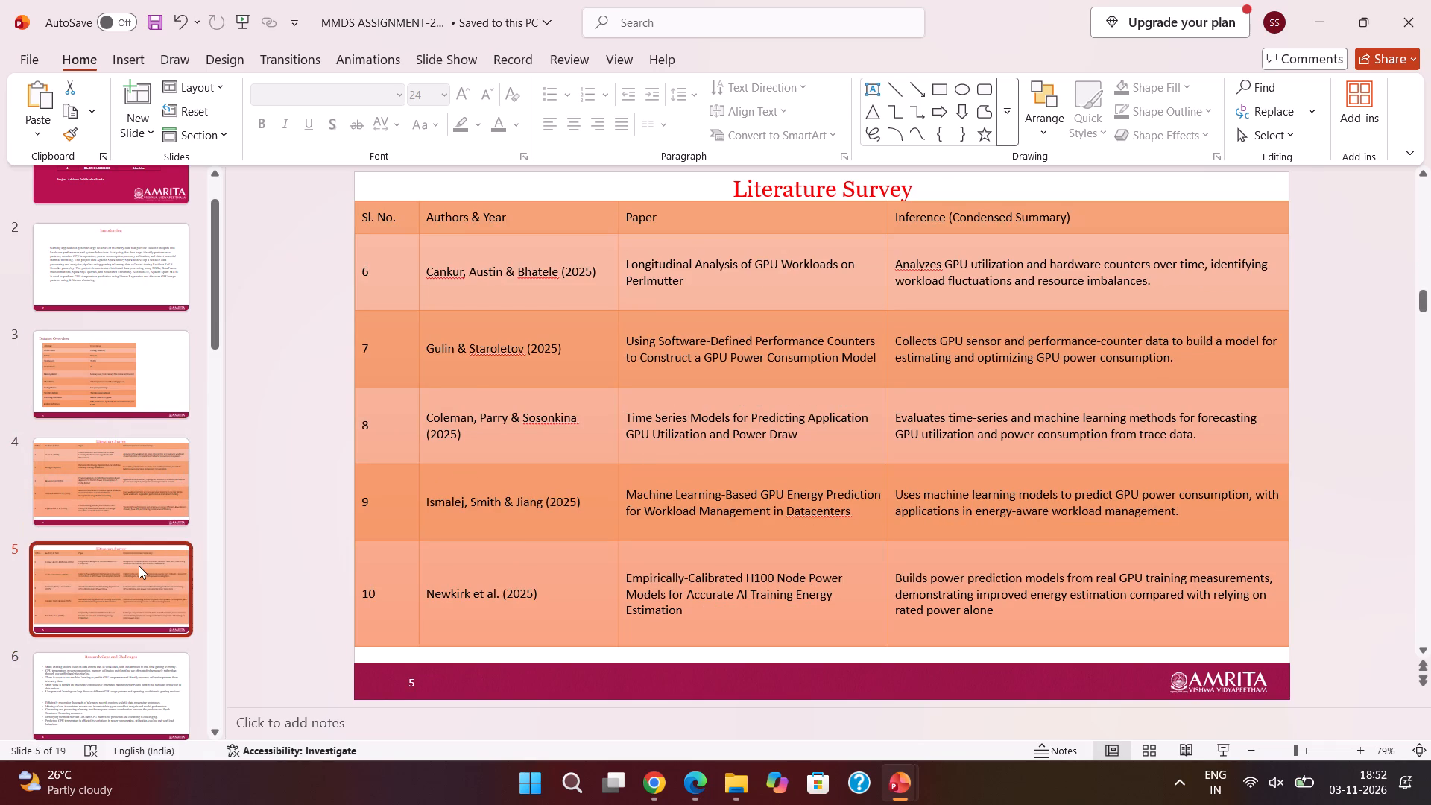
Review the second Literature Survey slide and the Research Gaps and Challenges slide.
left_click(139, 566)
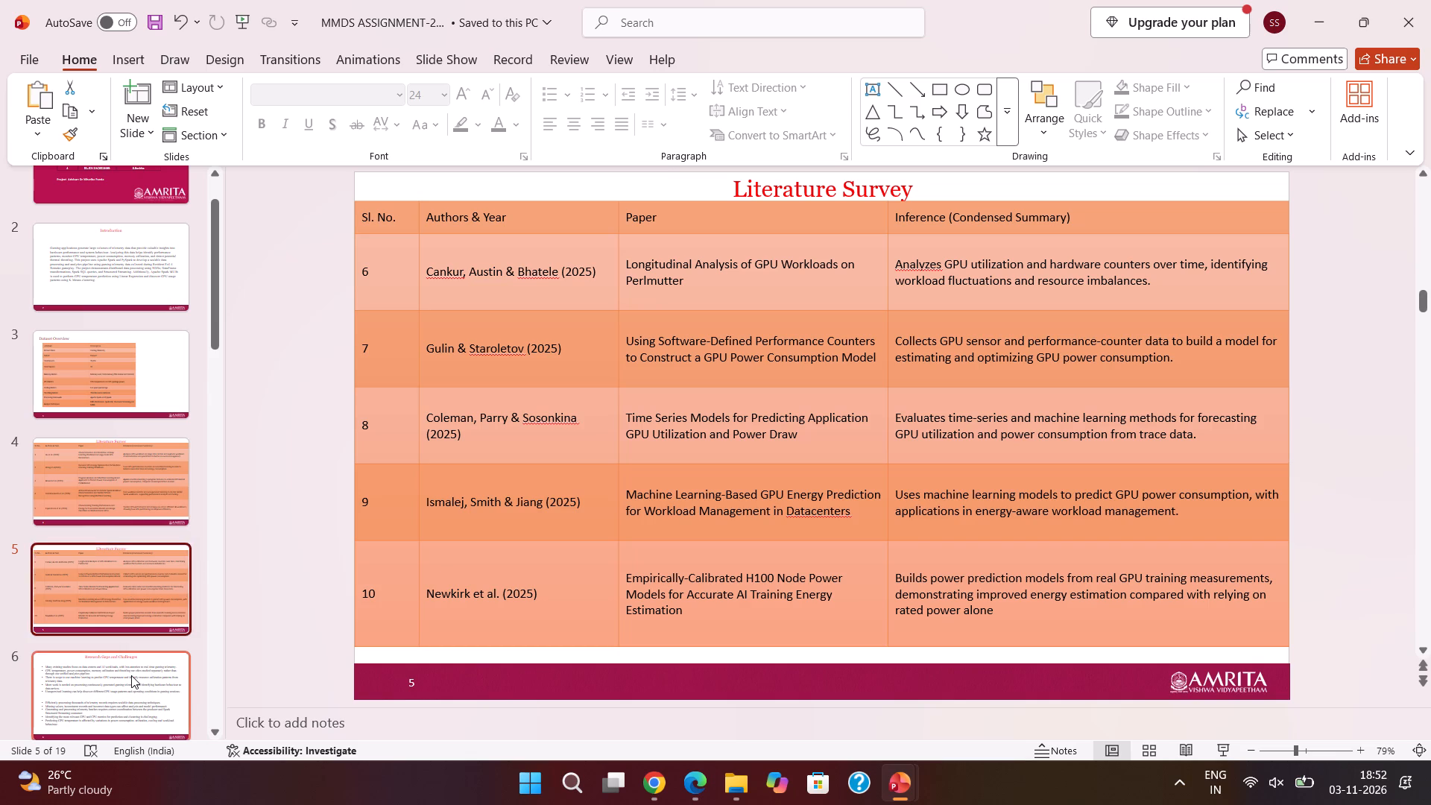
left_click(131, 675)
scroll(131, 675, "down", 1)
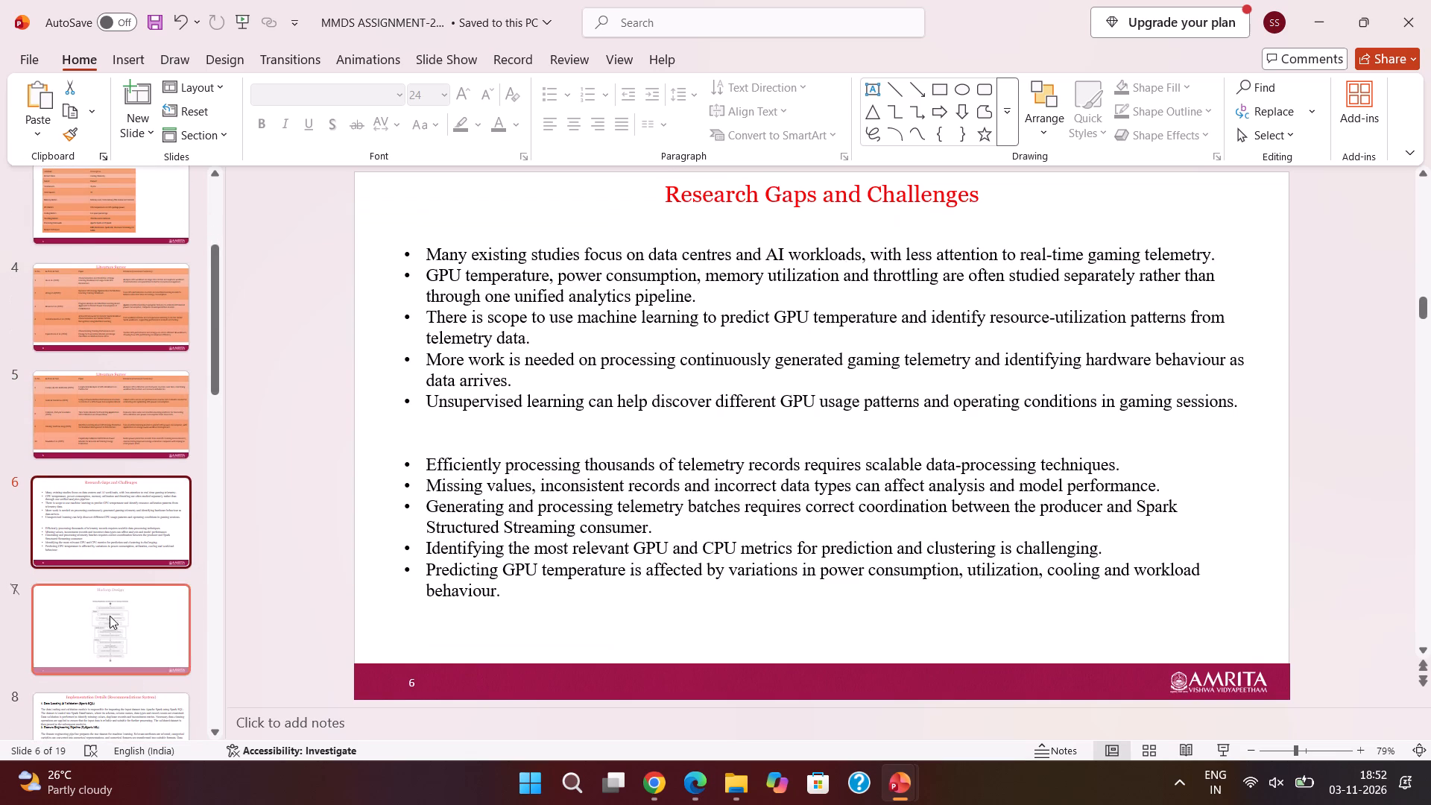
left_click(109, 519)
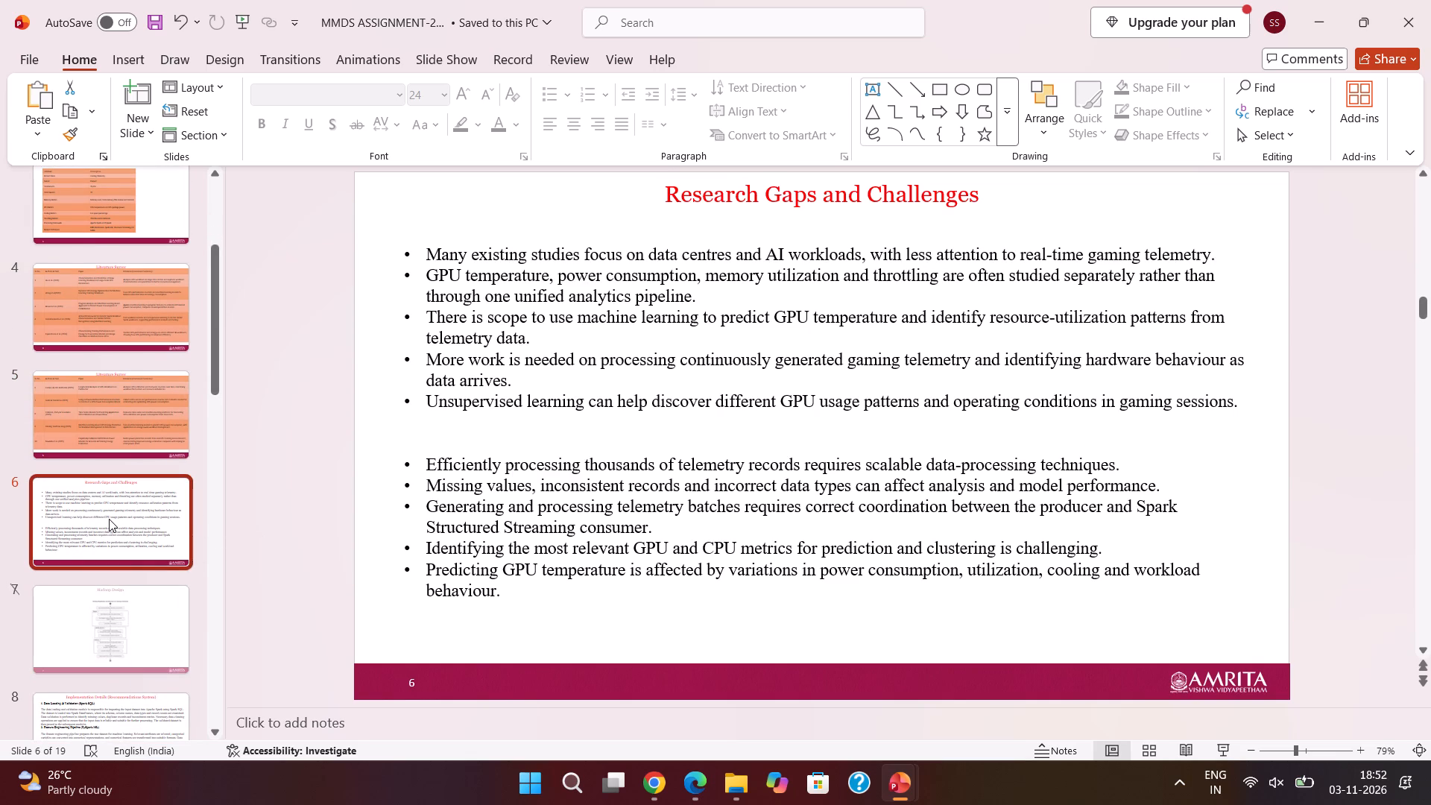
Examine and compare the three Implementation Details (Recommendations System) slides, covering modules 1 to 7.
scroll(109, 519, "down", 1)
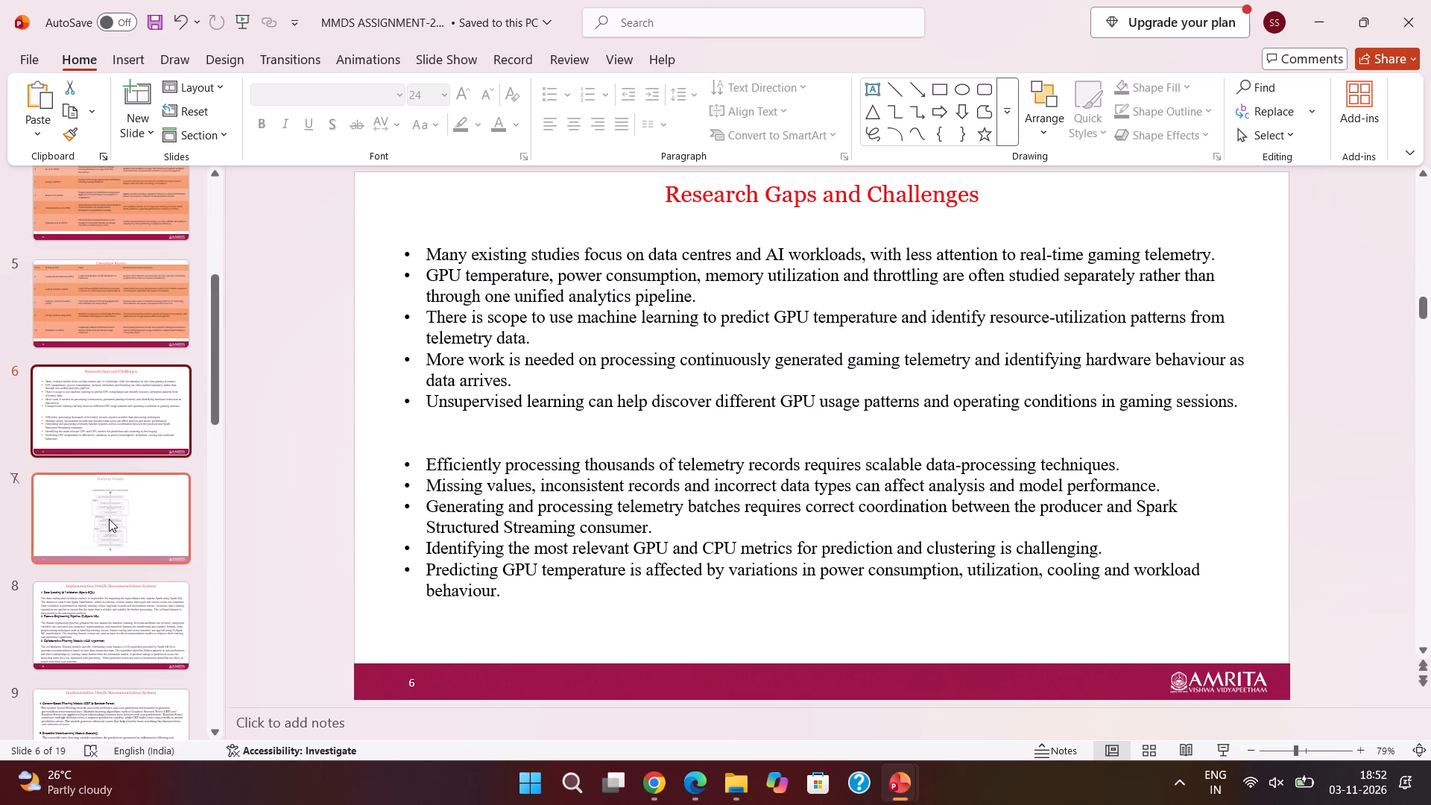
left_click(102, 604)
scroll(102, 604, "down", 1)
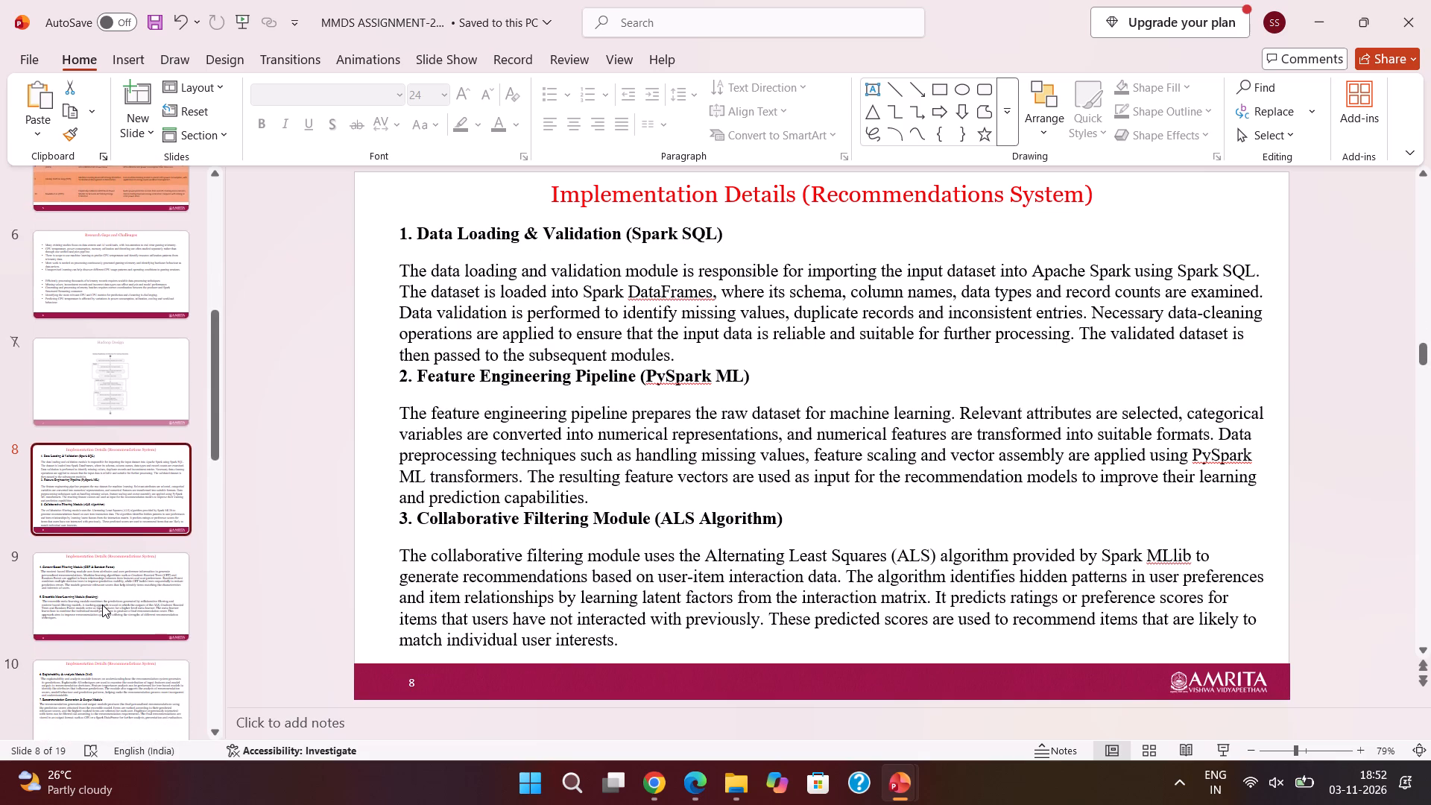
scroll(102, 604, "down", 1)
left_click(102, 604)
scroll(102, 604, "down", 1)
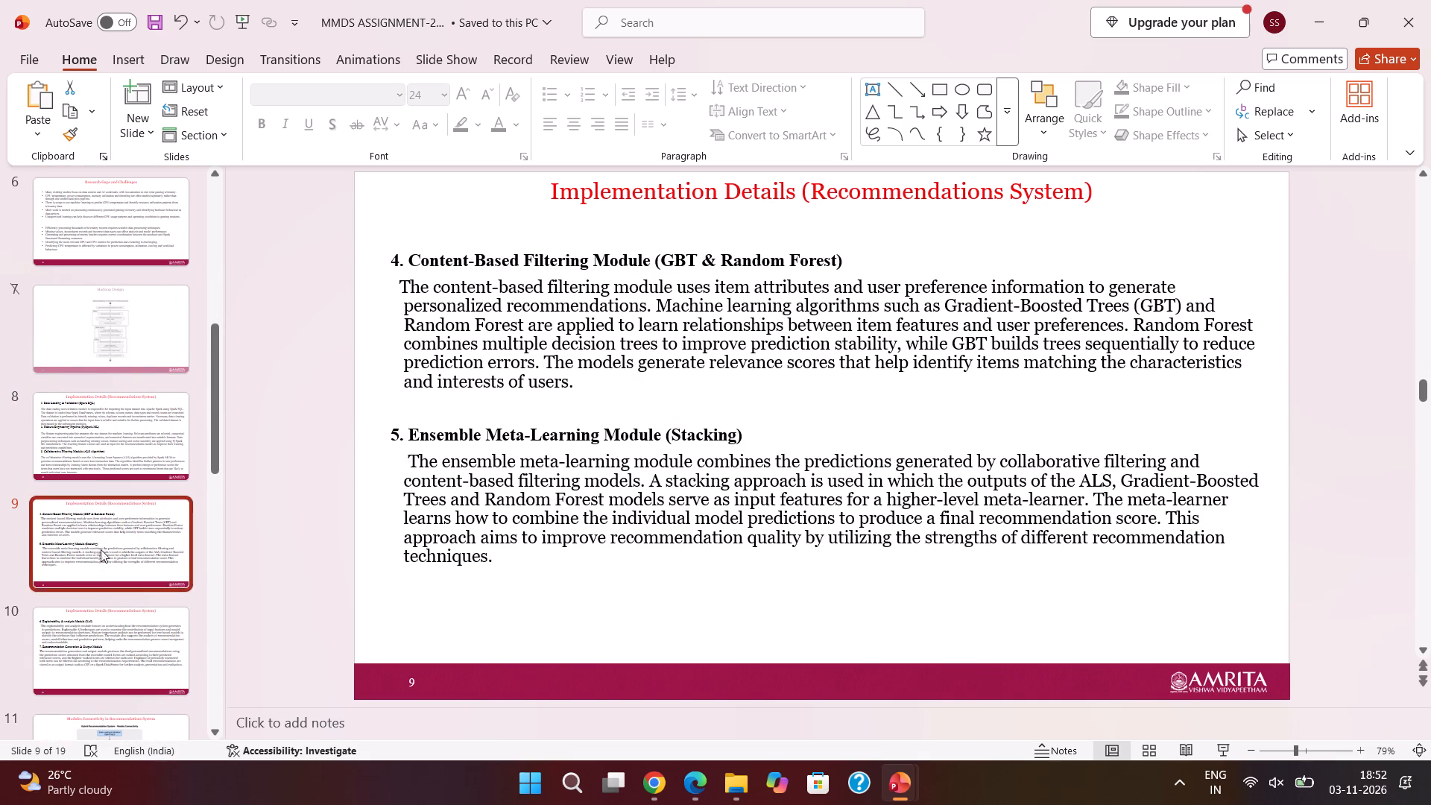
left_click(83, 414)
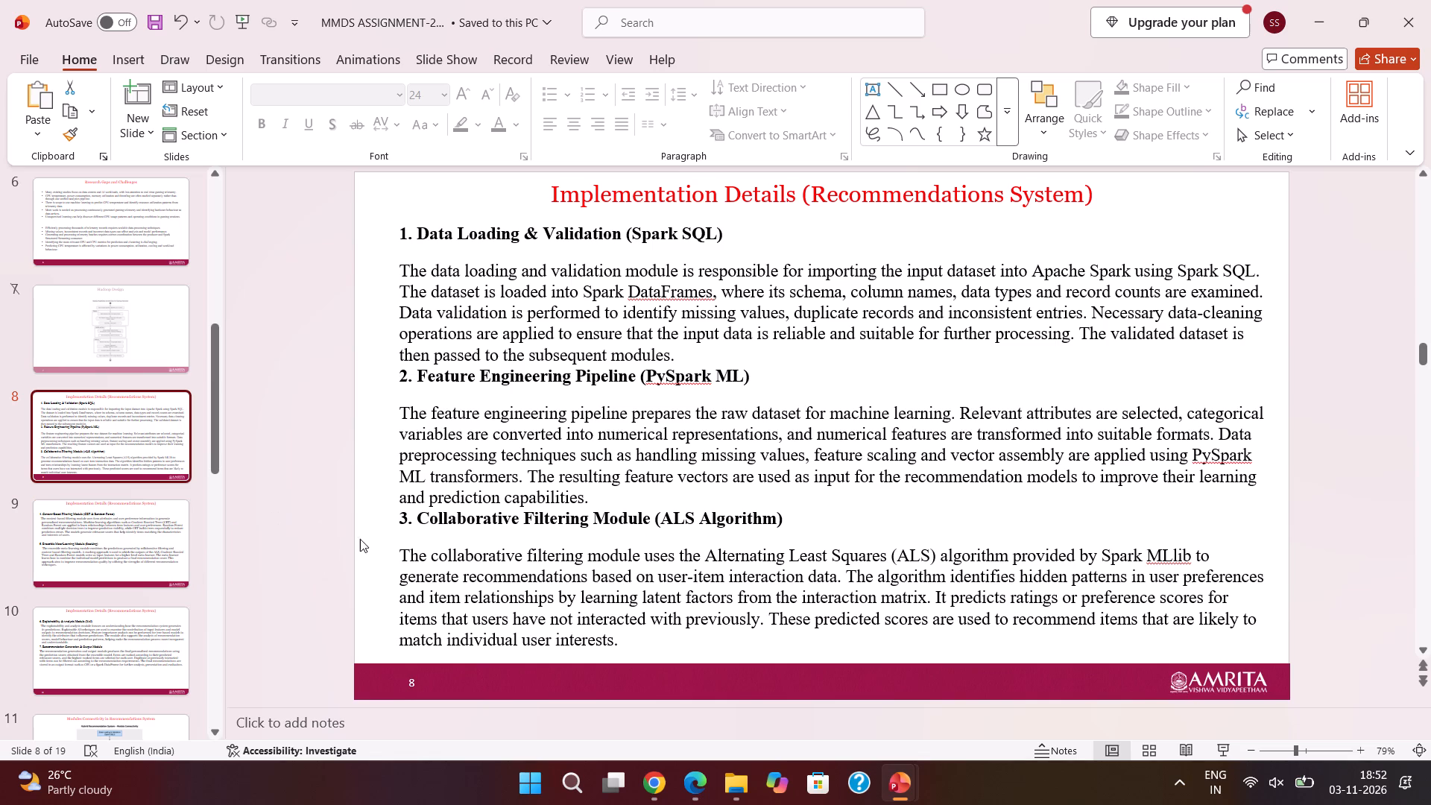
left_click(102, 507)
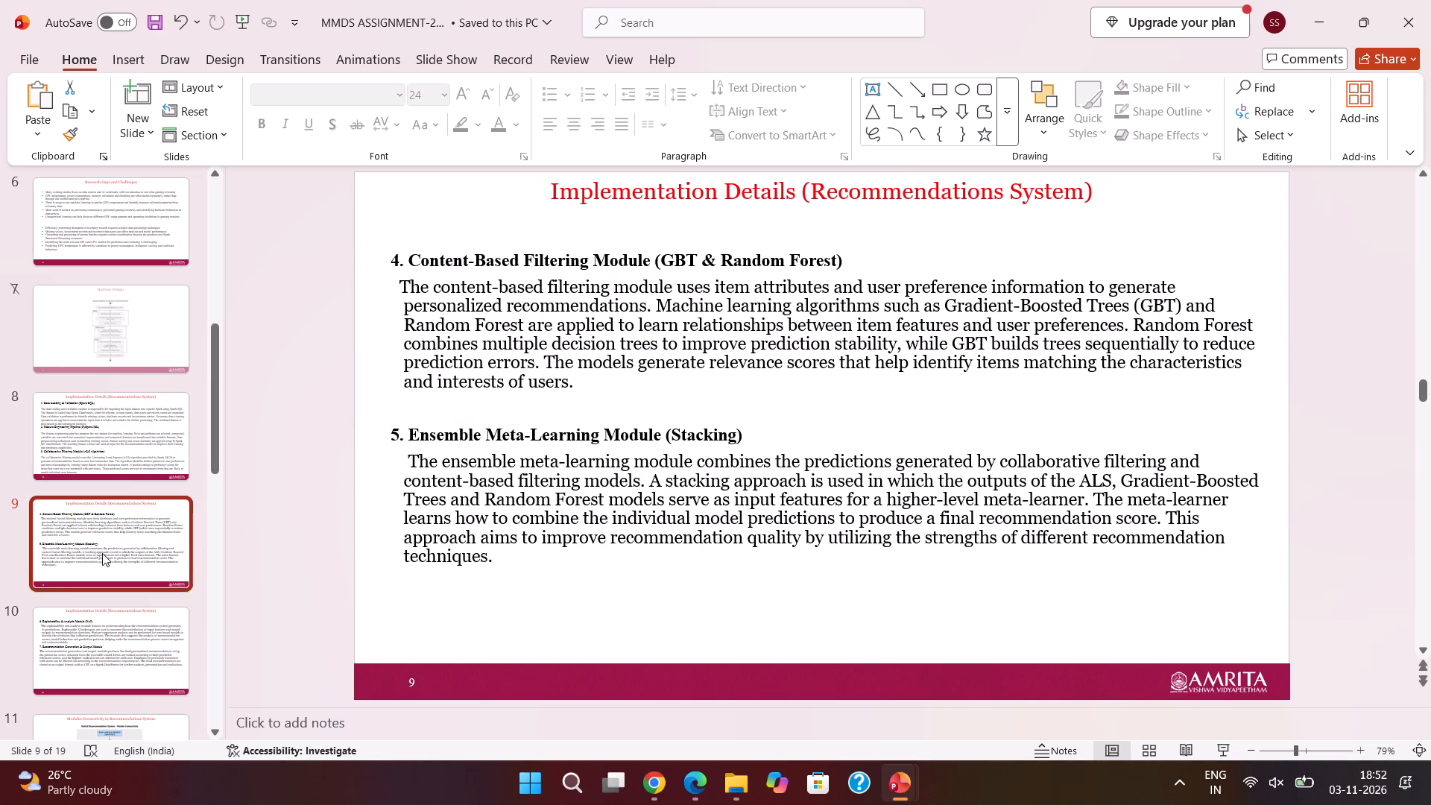
scroll(107, 558, "down", 2)
left_click(76, 460)
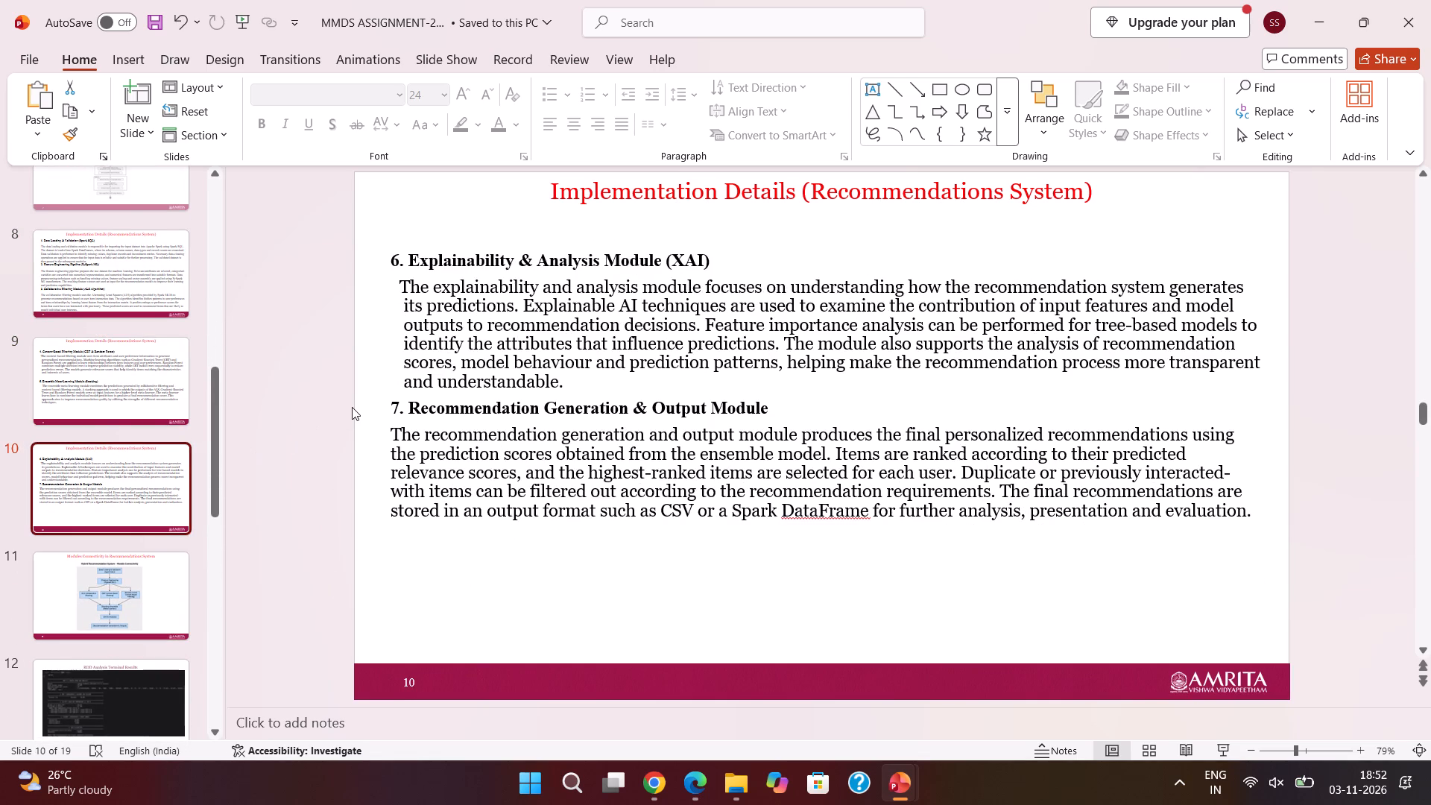
left_click(144, 446)
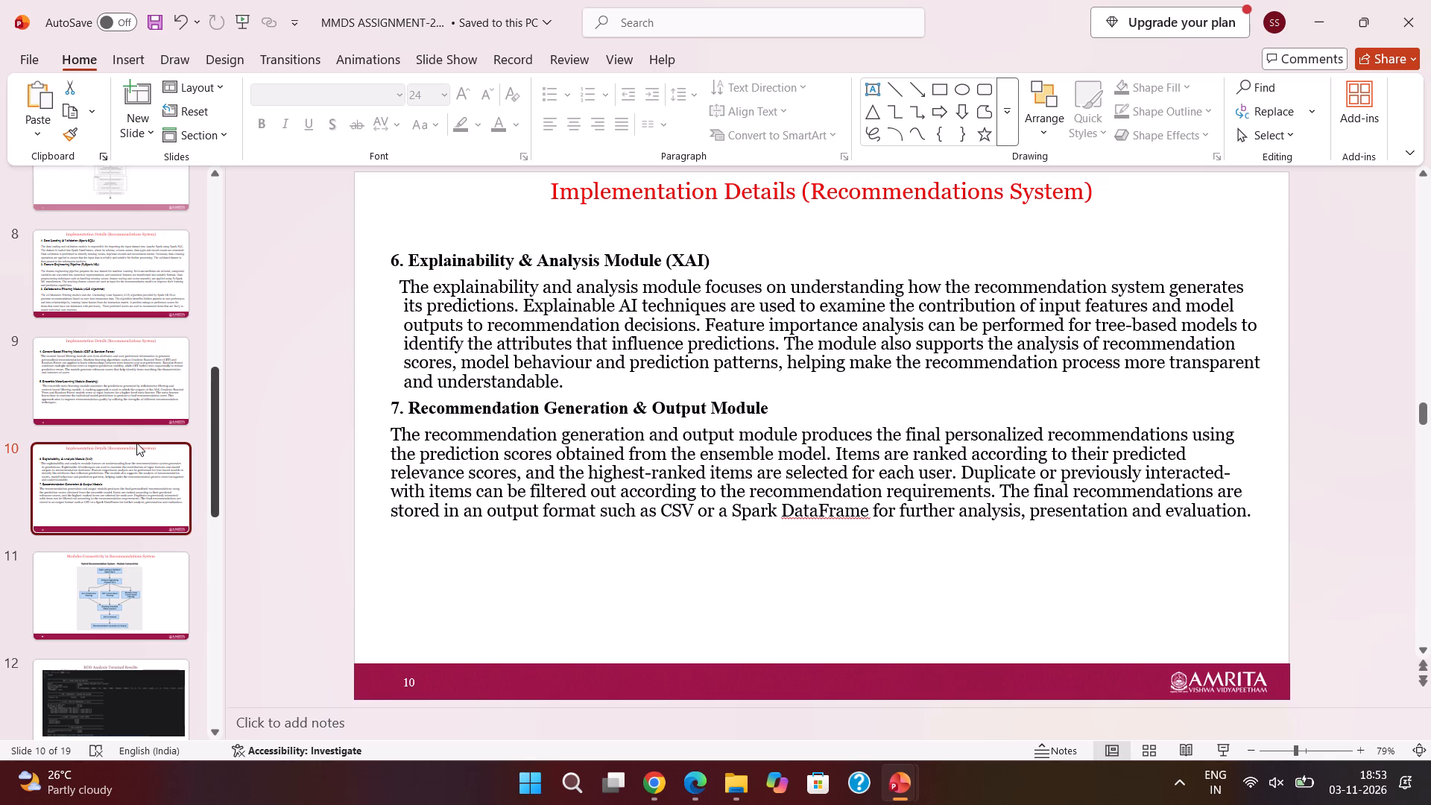
left_click(98, 284)
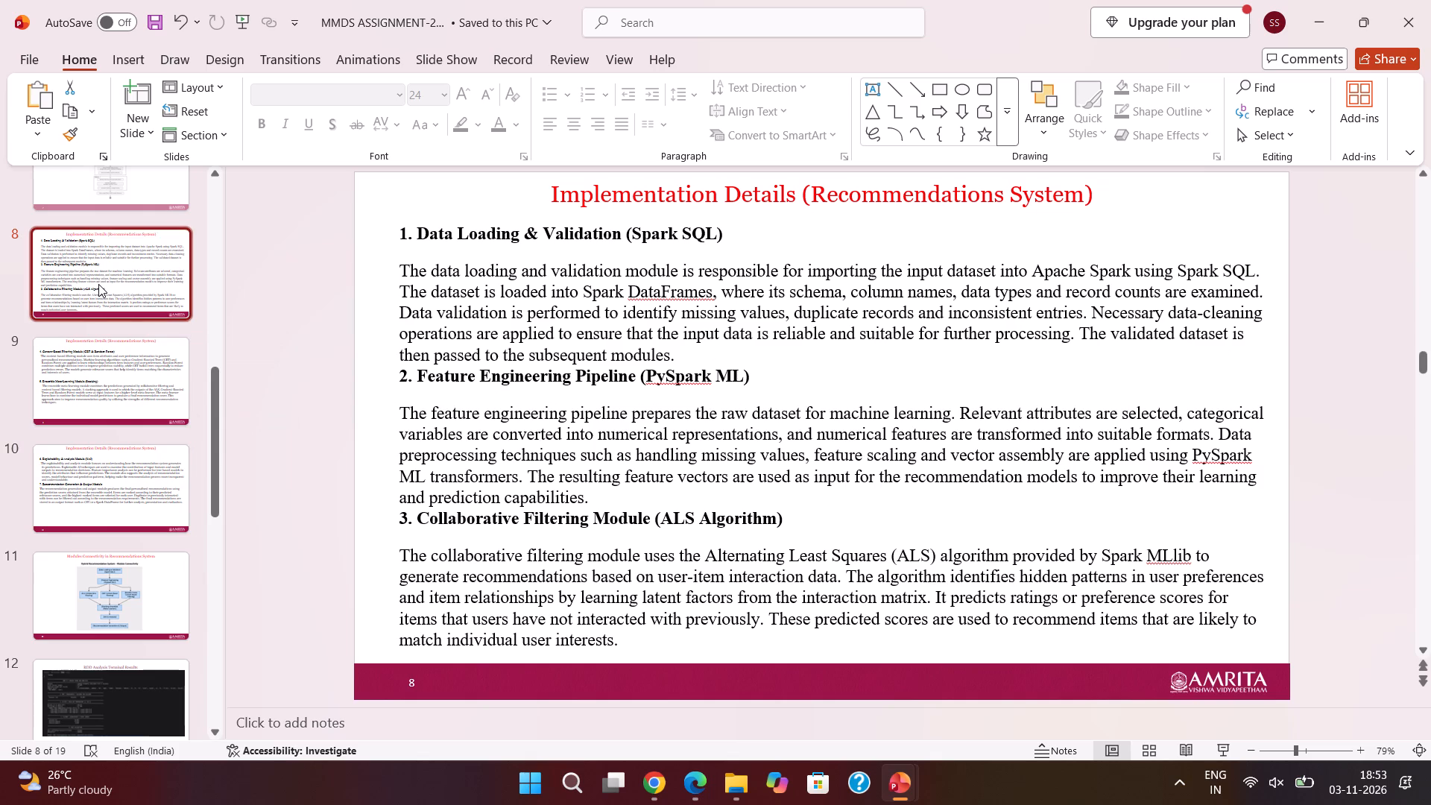
left_click(105, 382)
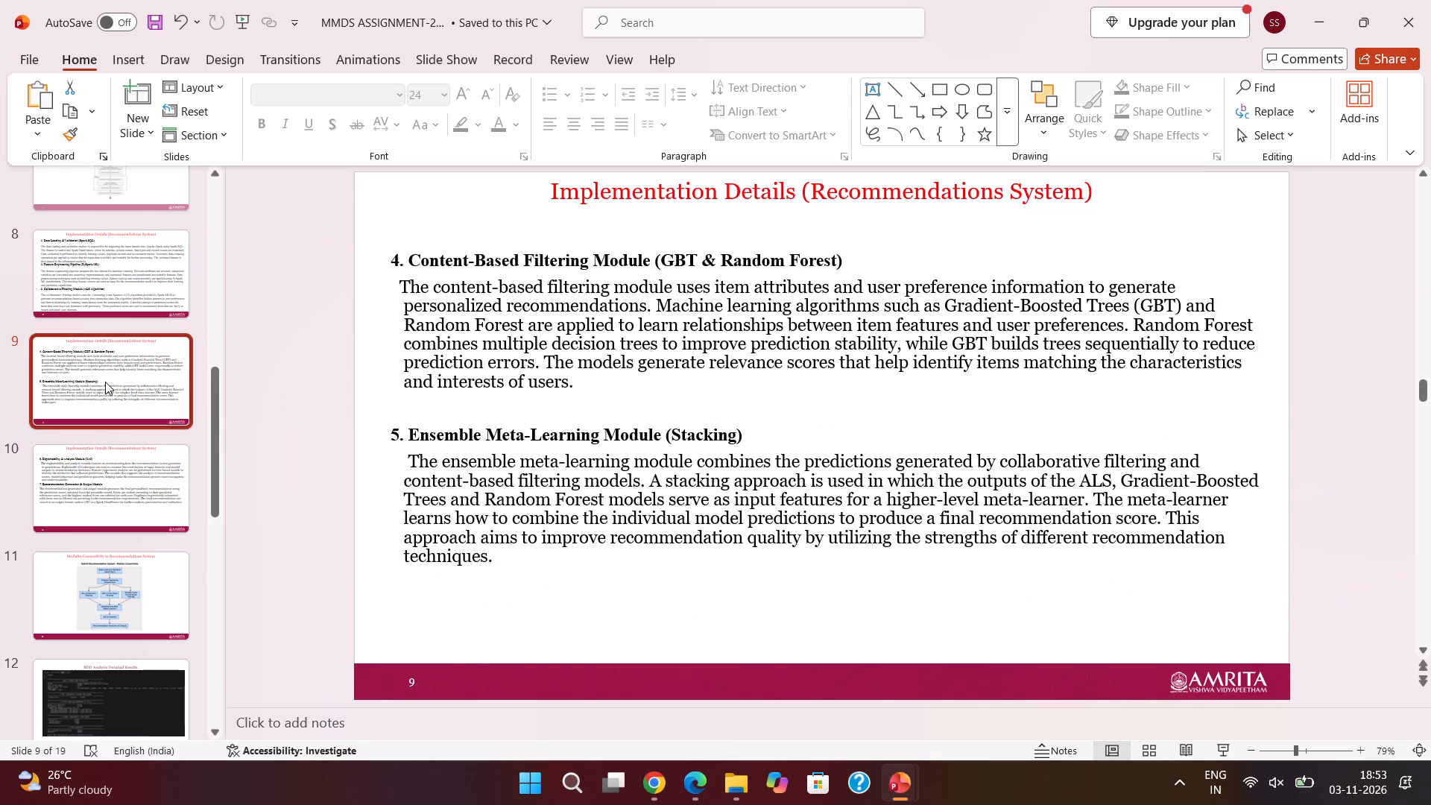